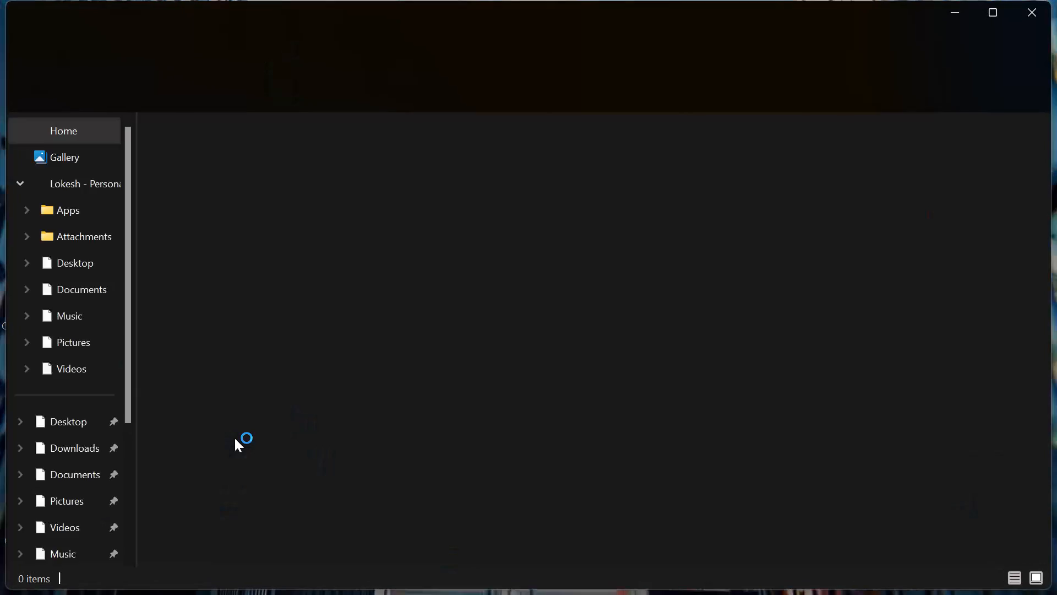
Open the PowerPoint file "presentation by Lalit" from the Downloads folder.
{"action": "left_click", "coordinate": [71, 442]}
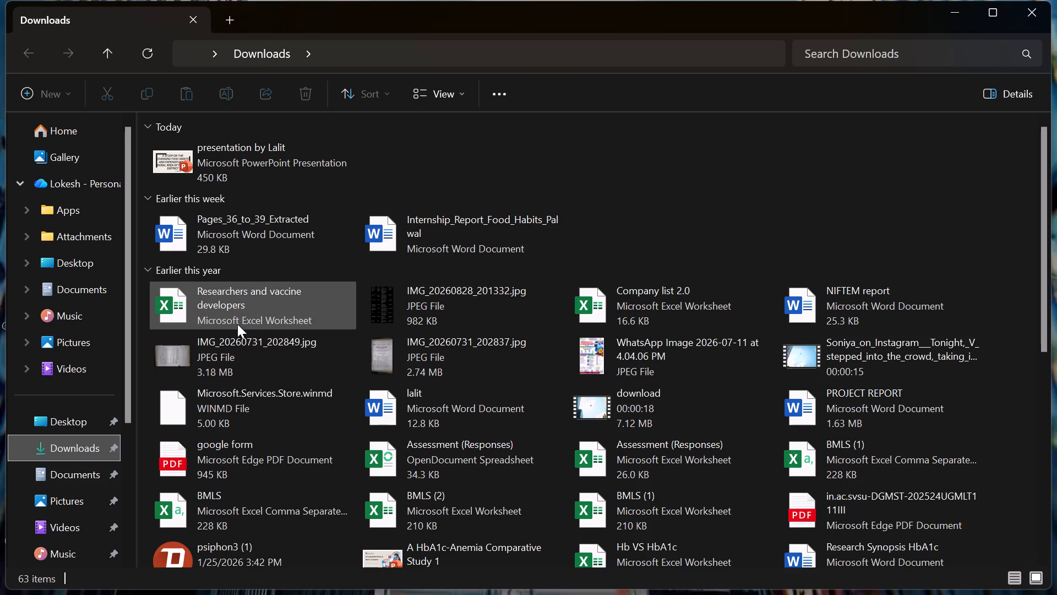
{"action": "double_click", "coordinate": [257, 150]}
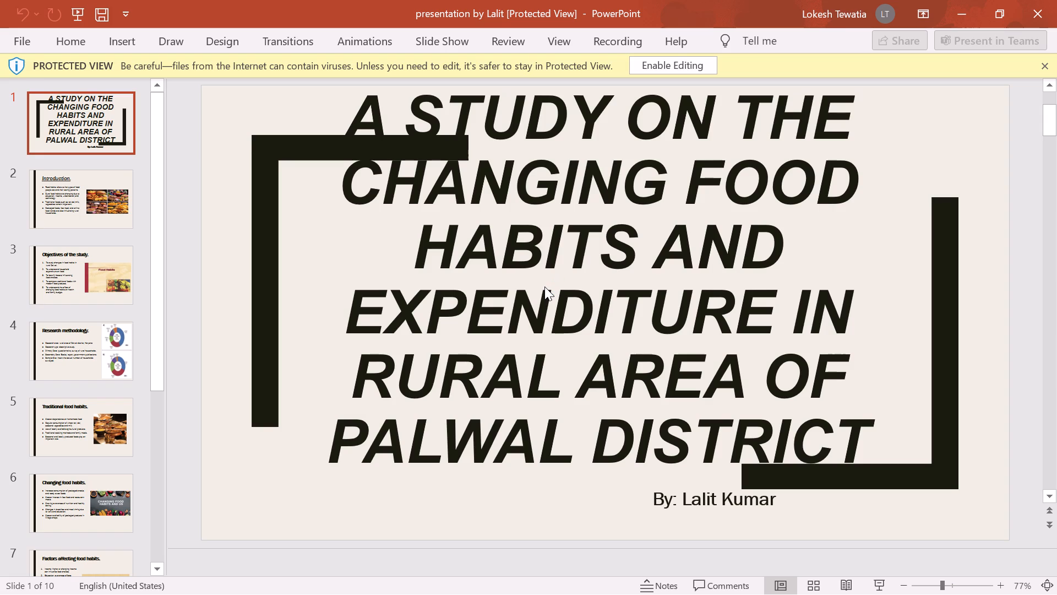
Review the content and layout of slides 2 to 7, from Introduction to Factors affecting food habits.
{"action": "left_click", "coordinate": [79, 197]}
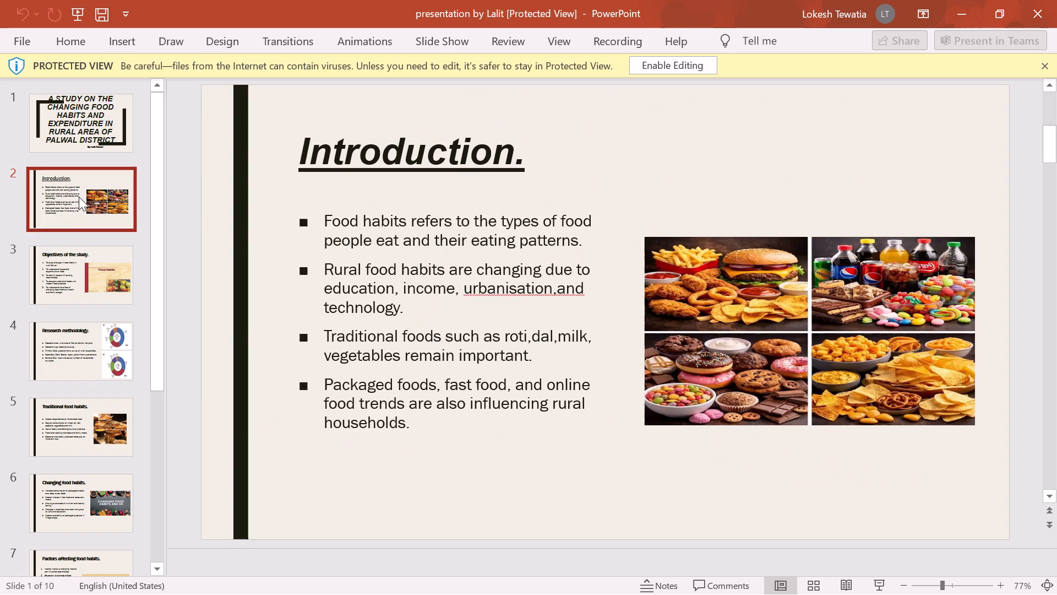
{"action": "left_click", "coordinate": [73, 299]}
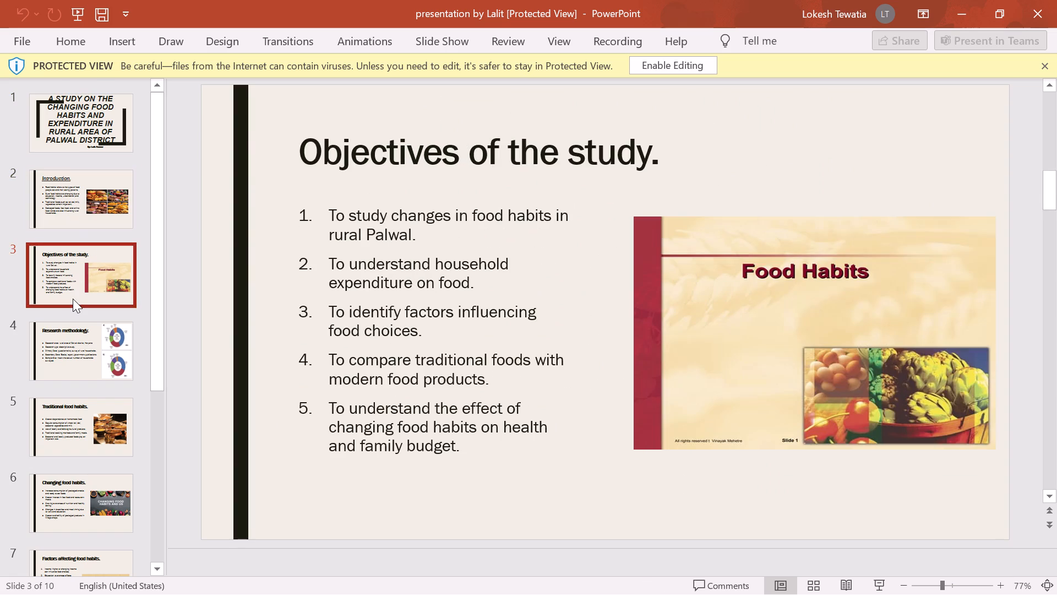
{"action": "left_click", "coordinate": [92, 353]}
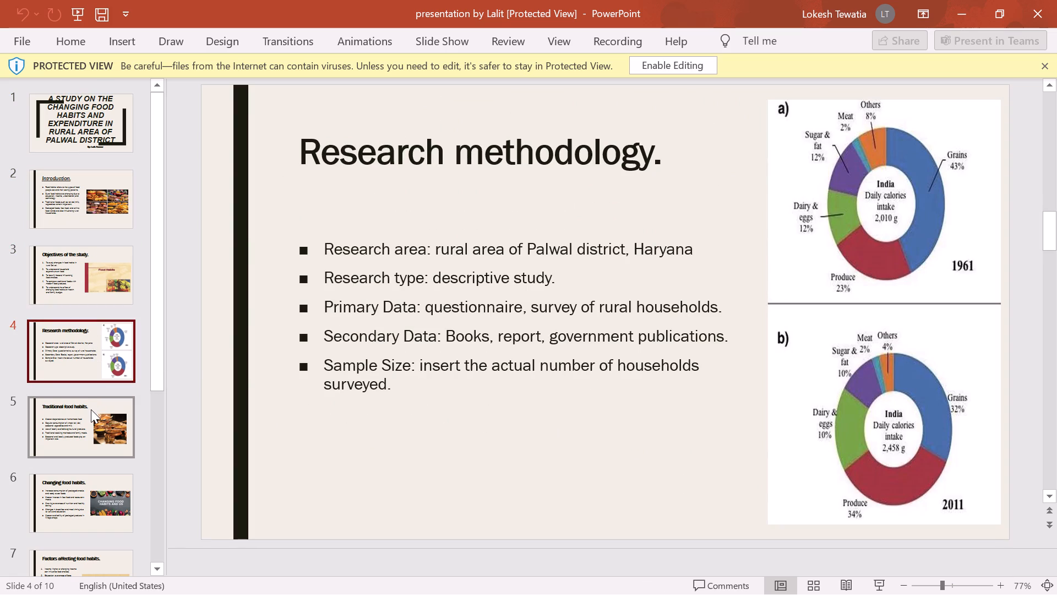
{"action": "left_click", "coordinate": [91, 409]}
{"action": "scroll", "coordinate": [91, 409], "scroll_direction": "down", "scroll_amount": 4}
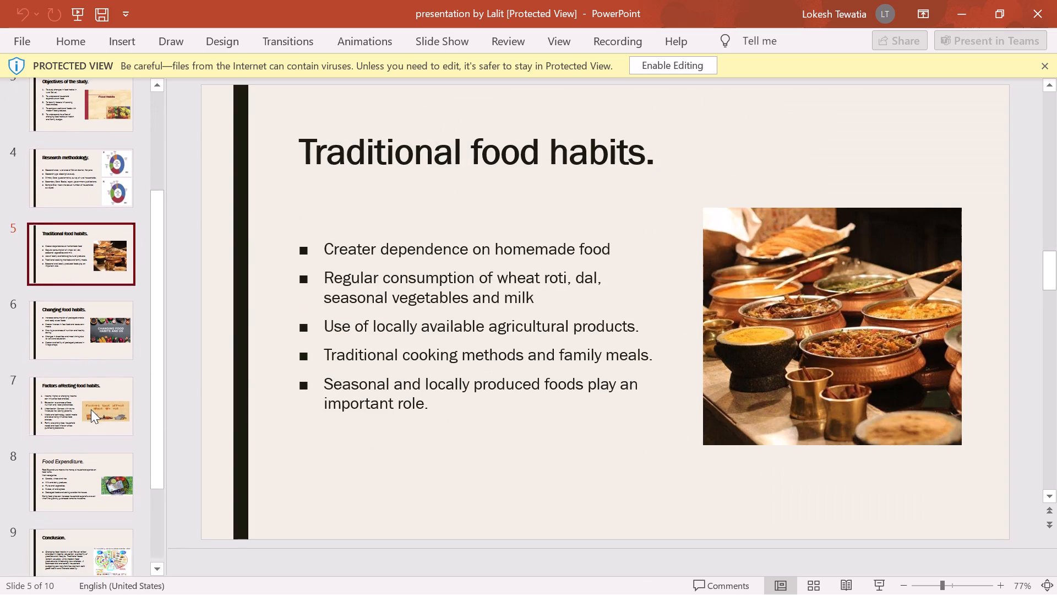
{"action": "left_click", "coordinate": [77, 316]}
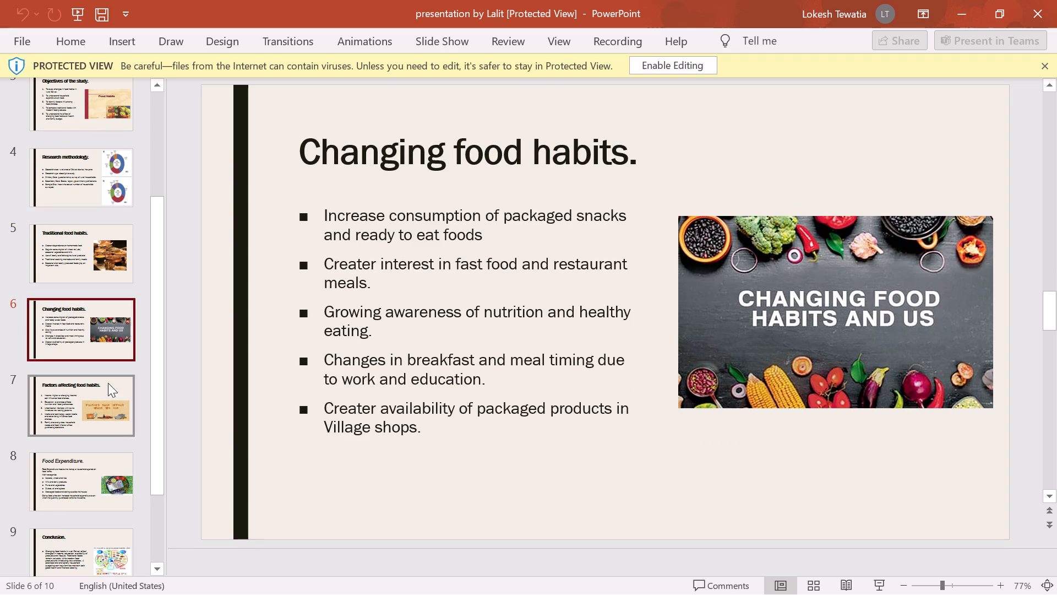
{"action": "left_click", "coordinate": [105, 416]}
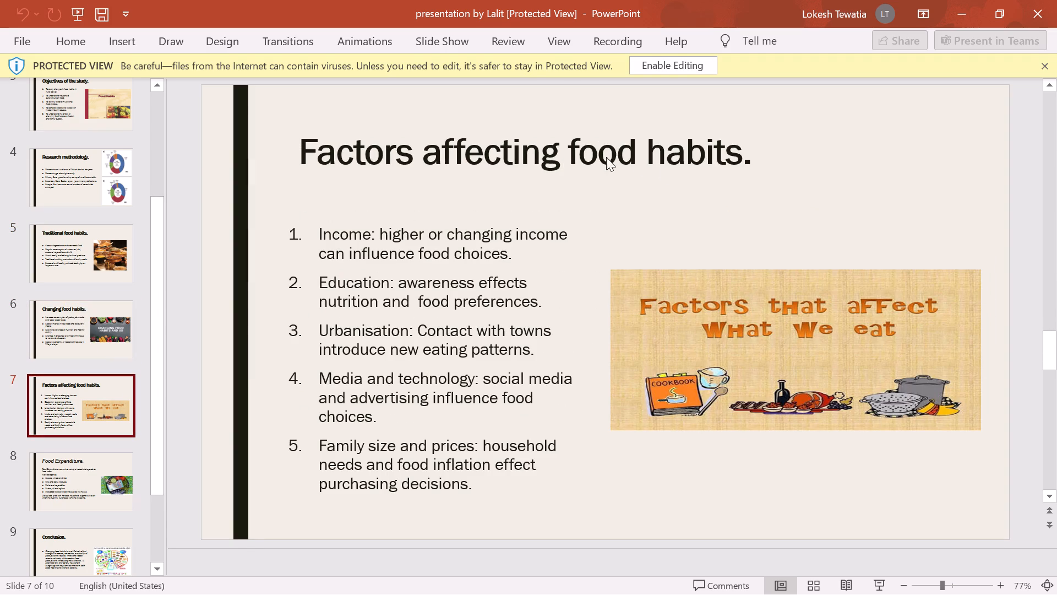
Enable editing of the protected presentation.
{"action": "left_click", "coordinate": [670, 69]}
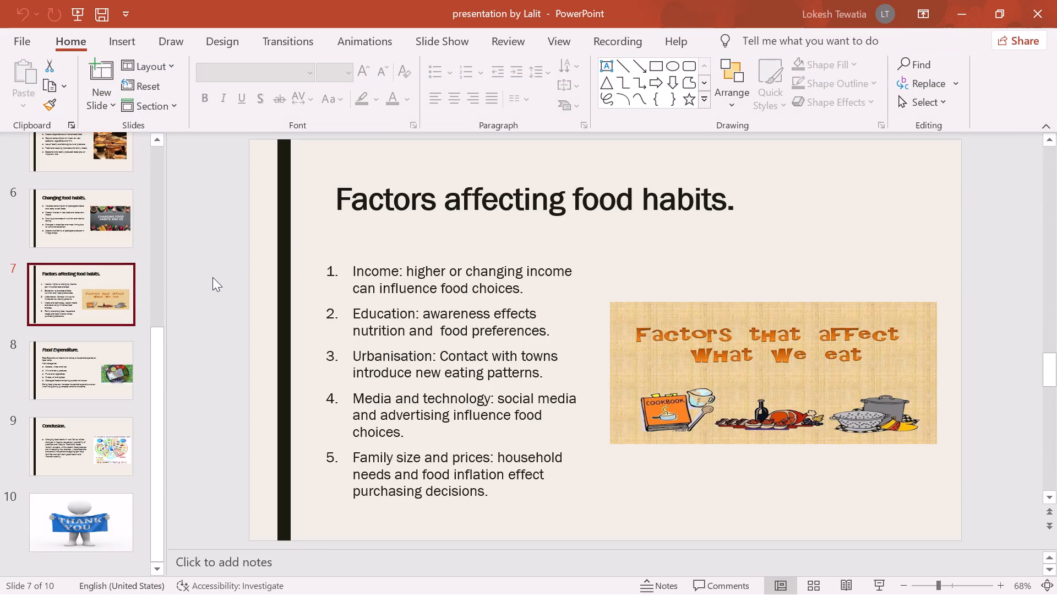
Review slides 8 to 10: Food Expenditure, Conclusion and the closing thank-you slide.
{"action": "left_click", "coordinate": [92, 348]}
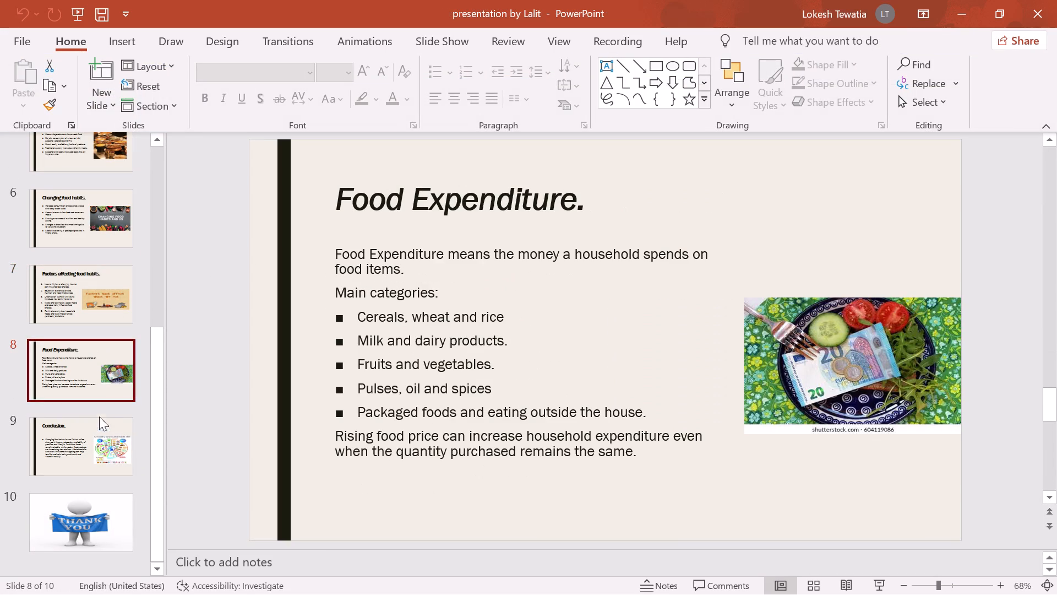
{"action": "left_click", "coordinate": [99, 426]}
{"action": "scroll", "coordinate": [99, 426], "scroll_direction": "down", "scroll_amount": 5}
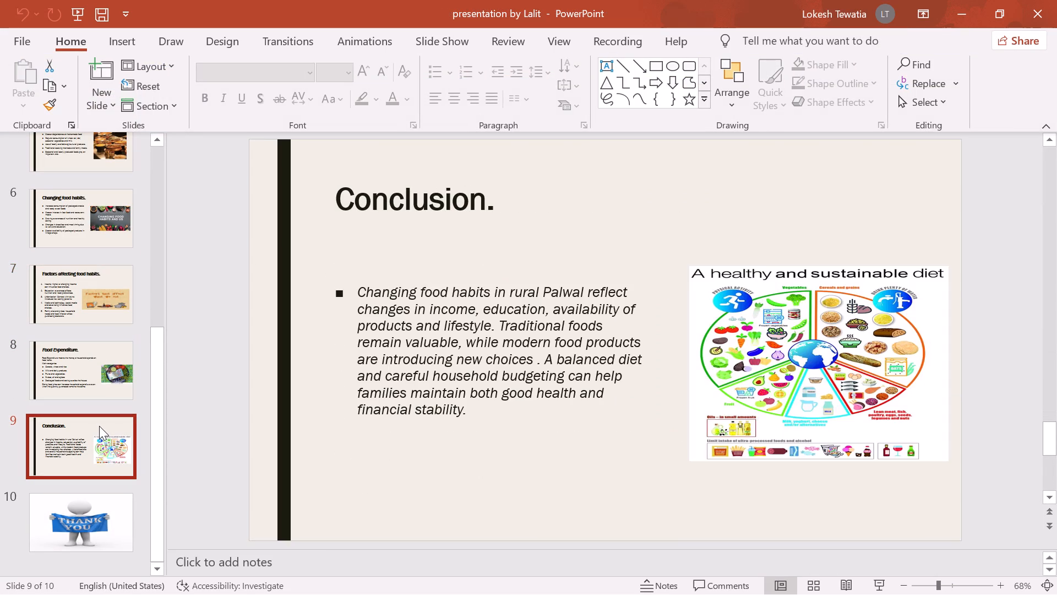
{"action": "left_click", "coordinate": [80, 529]}
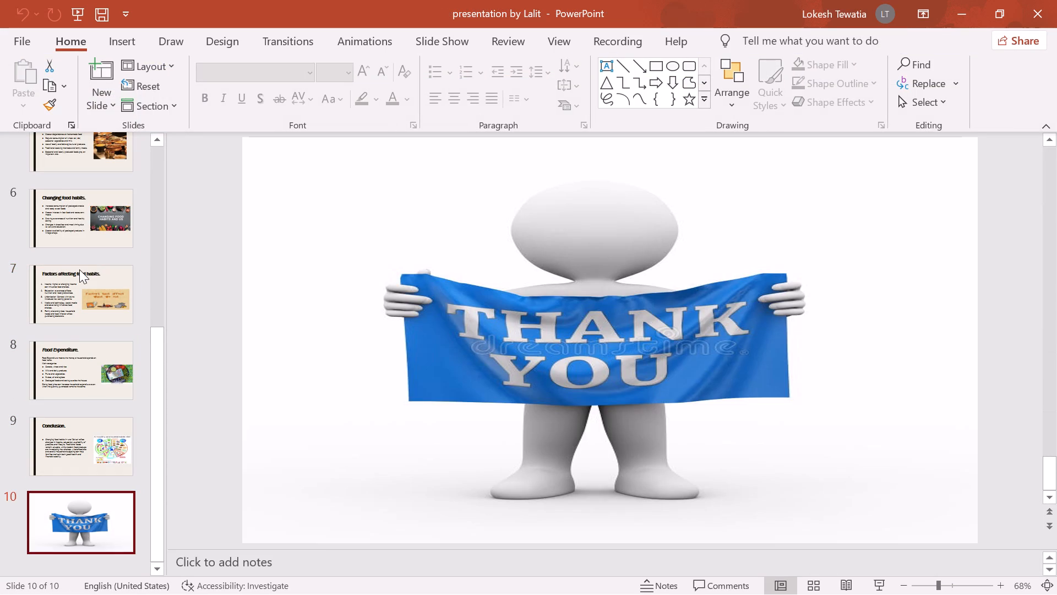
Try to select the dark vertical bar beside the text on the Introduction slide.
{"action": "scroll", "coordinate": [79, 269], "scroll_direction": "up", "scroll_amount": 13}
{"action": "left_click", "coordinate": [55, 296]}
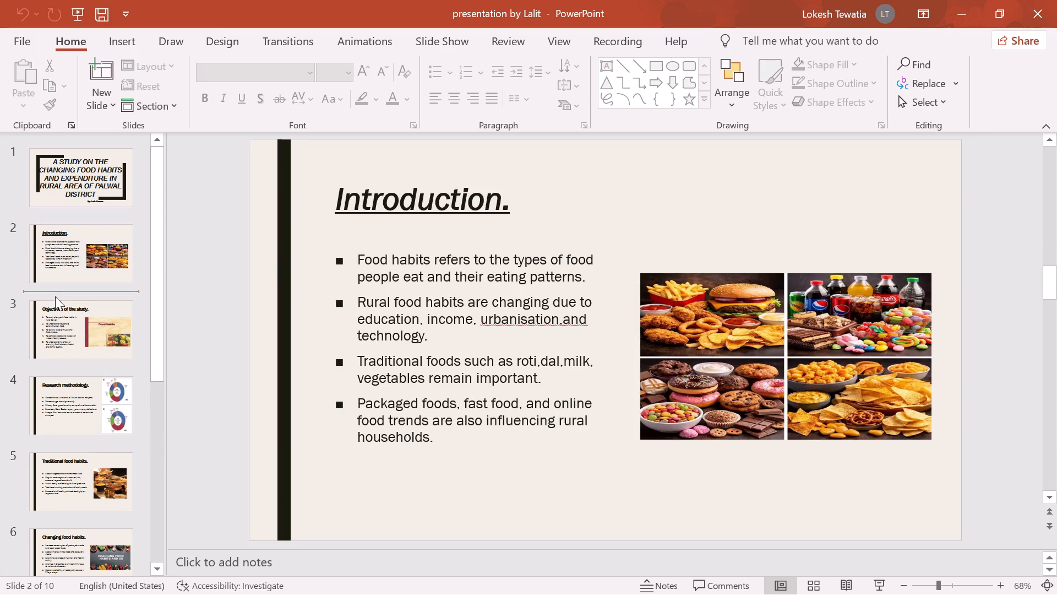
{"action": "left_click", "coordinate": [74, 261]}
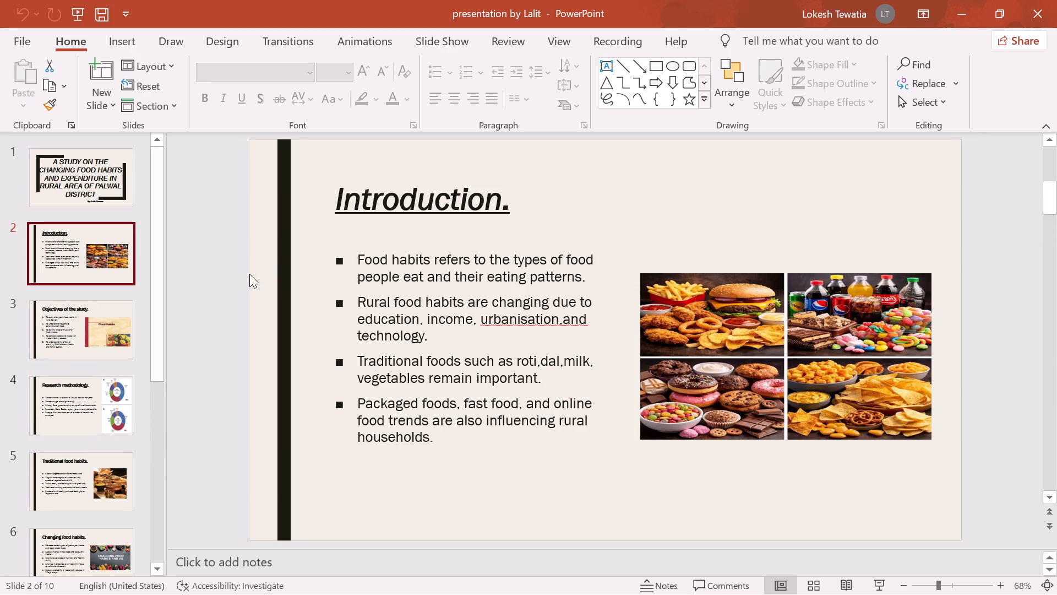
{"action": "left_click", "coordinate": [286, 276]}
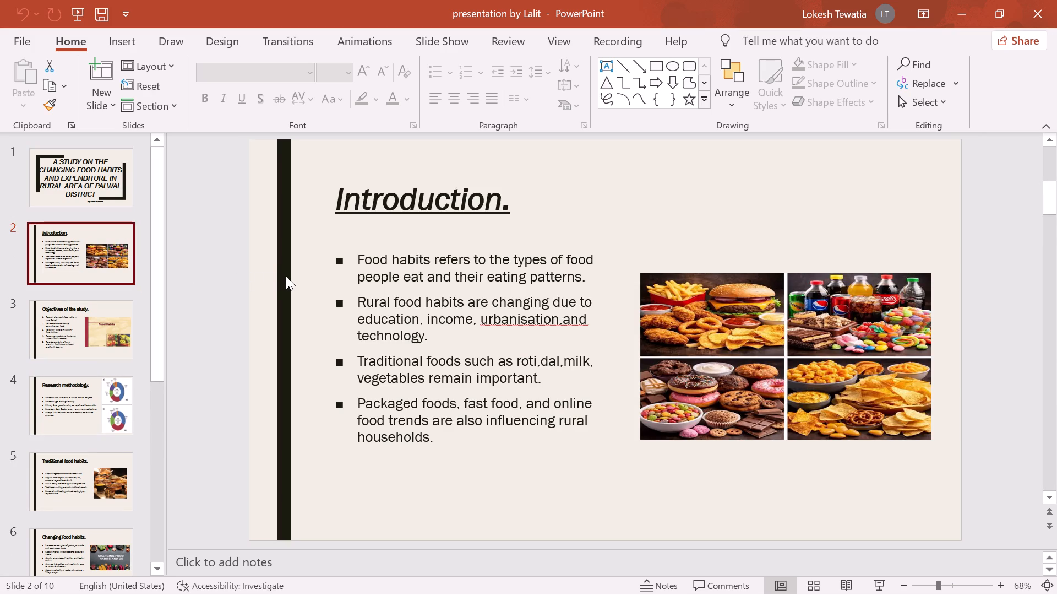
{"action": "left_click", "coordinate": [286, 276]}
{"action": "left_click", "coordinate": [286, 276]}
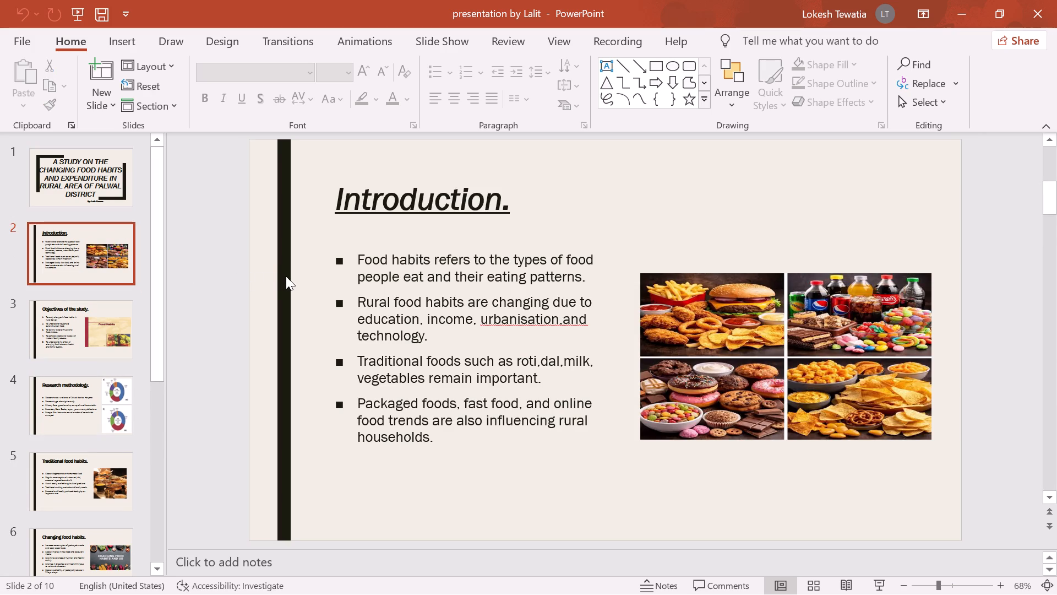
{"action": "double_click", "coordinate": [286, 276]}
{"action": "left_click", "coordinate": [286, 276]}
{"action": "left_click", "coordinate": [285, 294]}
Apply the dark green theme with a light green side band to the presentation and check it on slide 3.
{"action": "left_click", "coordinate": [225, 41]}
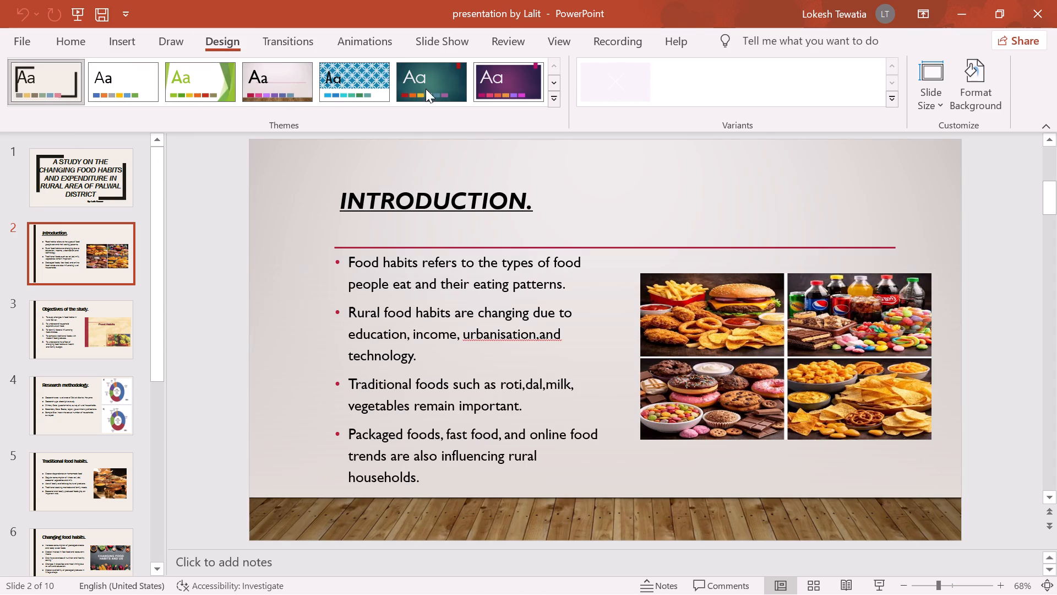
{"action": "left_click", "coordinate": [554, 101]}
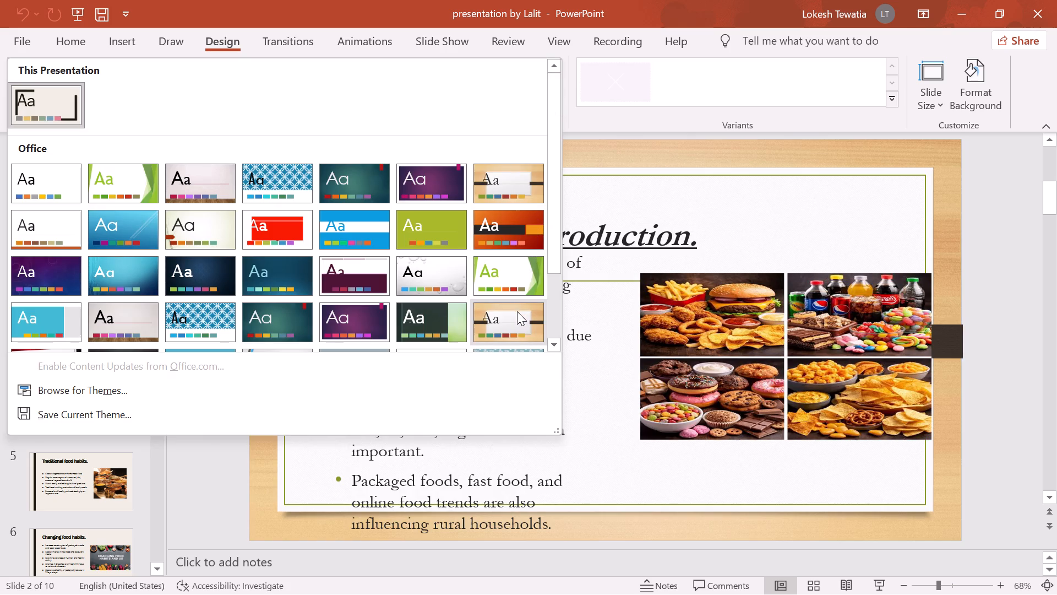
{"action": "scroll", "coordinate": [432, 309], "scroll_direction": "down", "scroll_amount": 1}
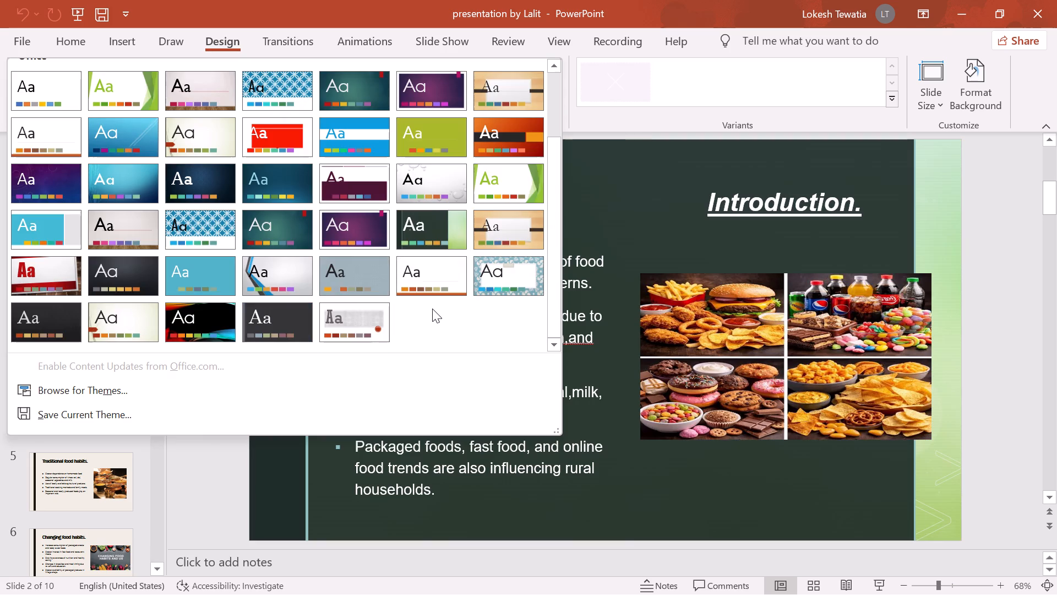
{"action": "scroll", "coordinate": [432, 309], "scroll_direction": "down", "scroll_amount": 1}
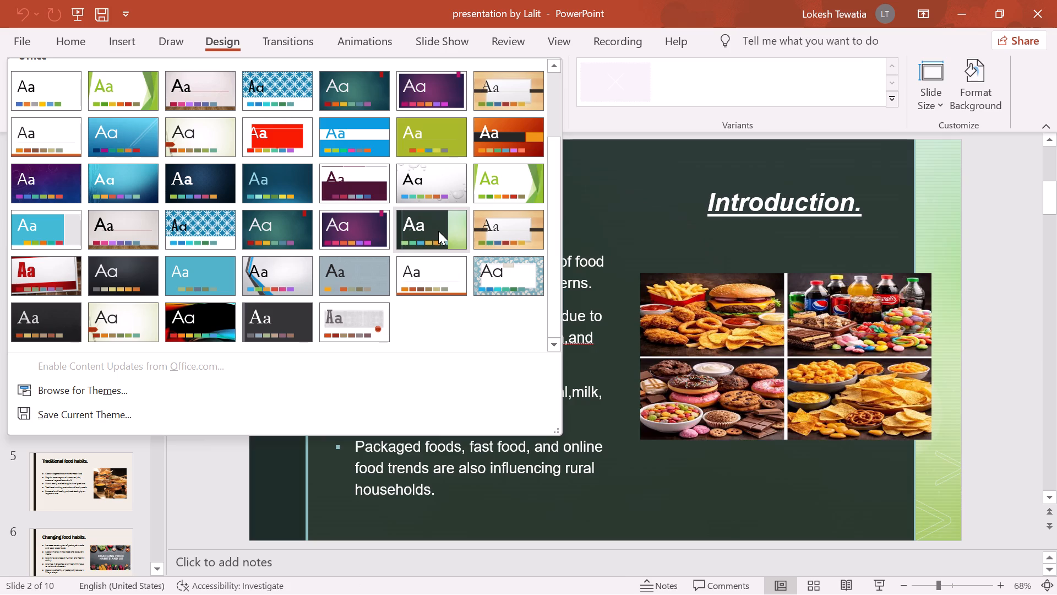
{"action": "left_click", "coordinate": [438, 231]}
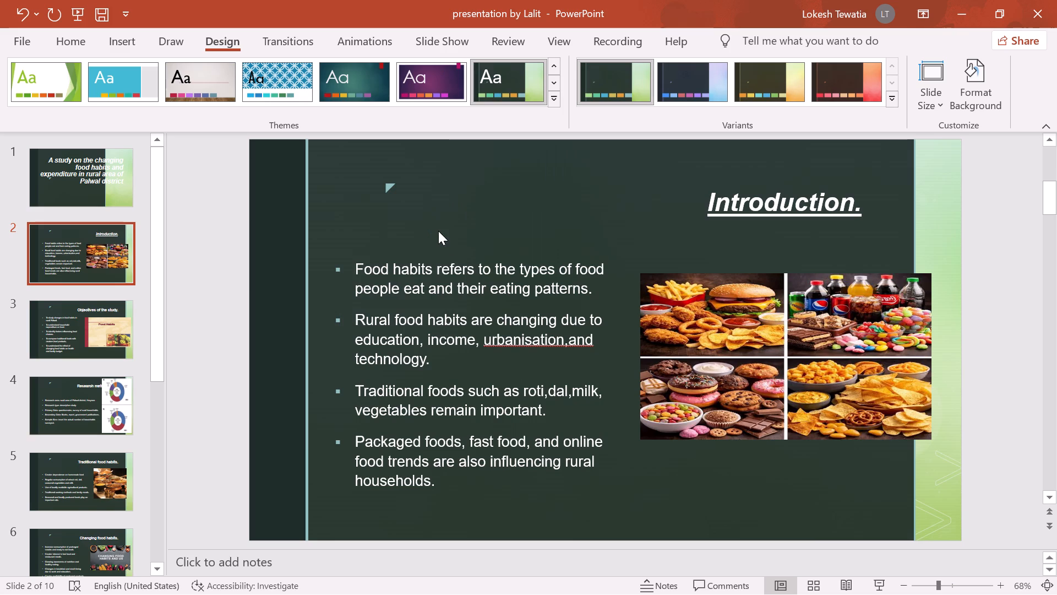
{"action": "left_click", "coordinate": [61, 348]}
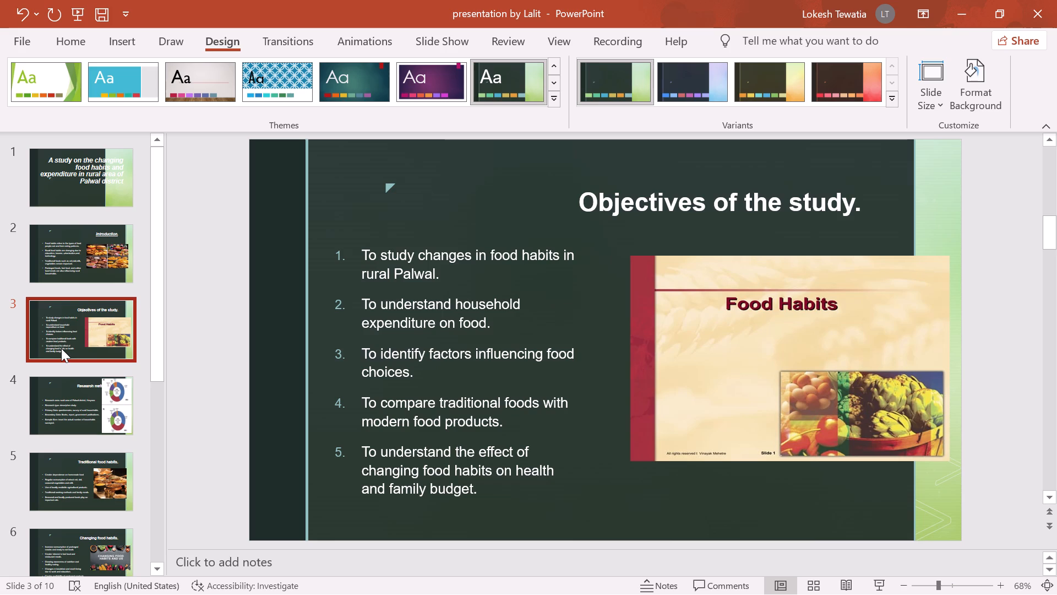
Preview alternative design themes on the title slide without applying one.
{"action": "left_click", "coordinate": [60, 172]}
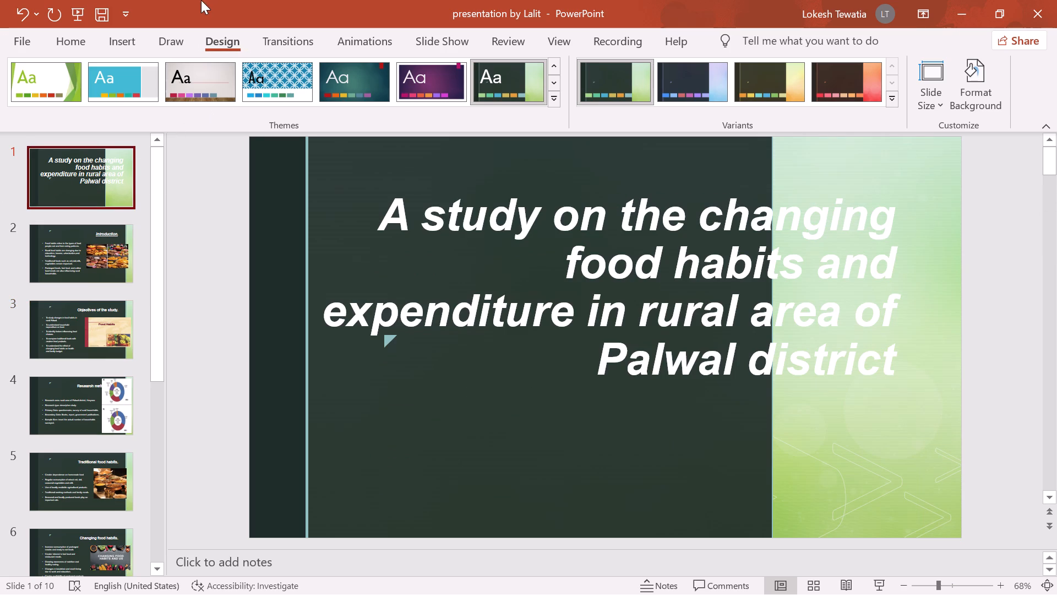
{"action": "left_click", "coordinate": [553, 96]}
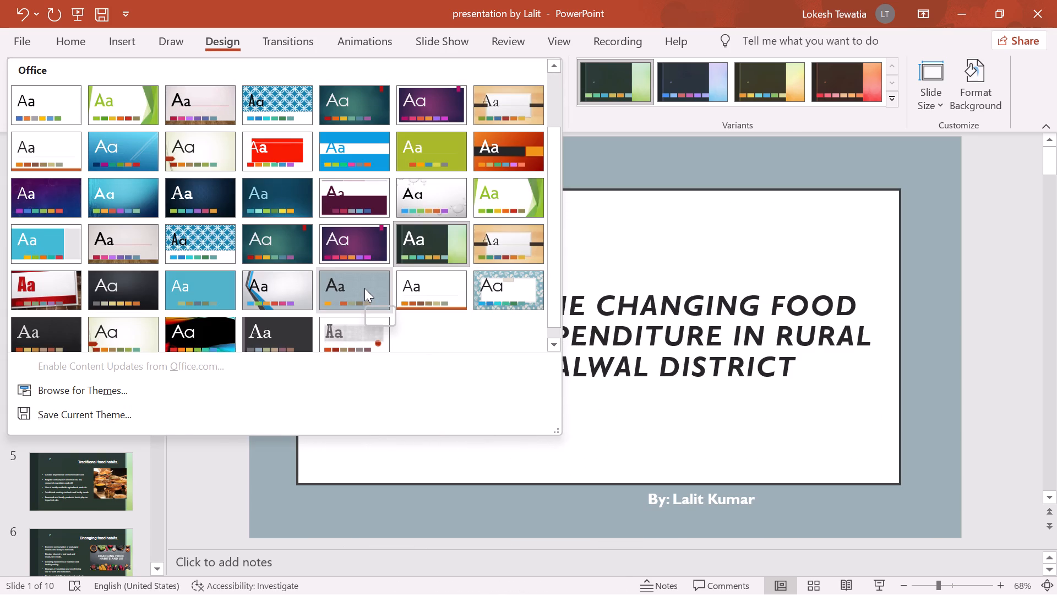
{"action": "key", "text": "Down"}
{"action": "key", "text": "Up"}
{"action": "key", "text": "Up"}
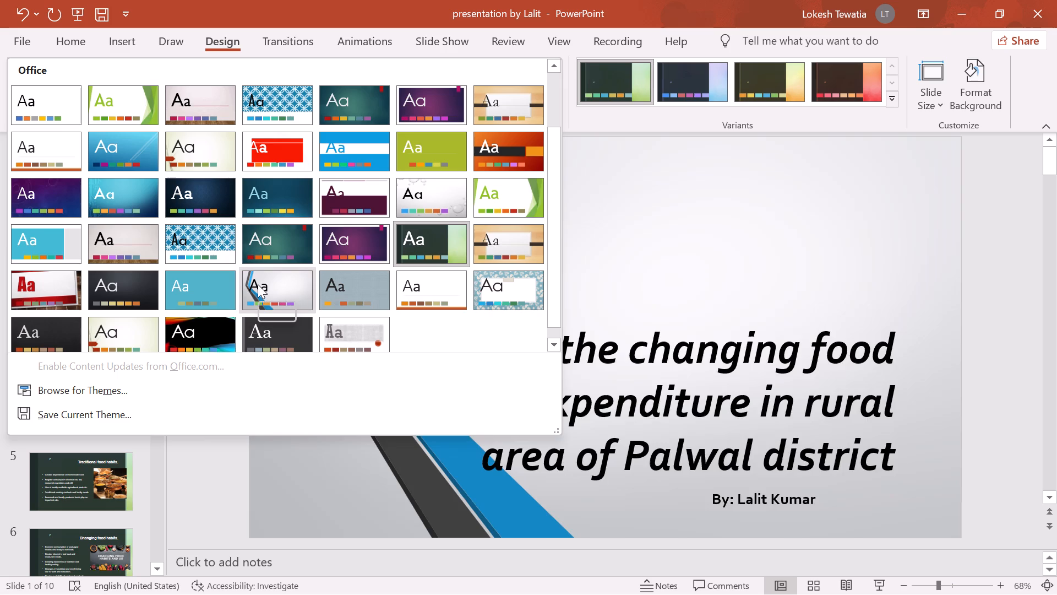
{"action": "left_click", "coordinate": [633, 265]}
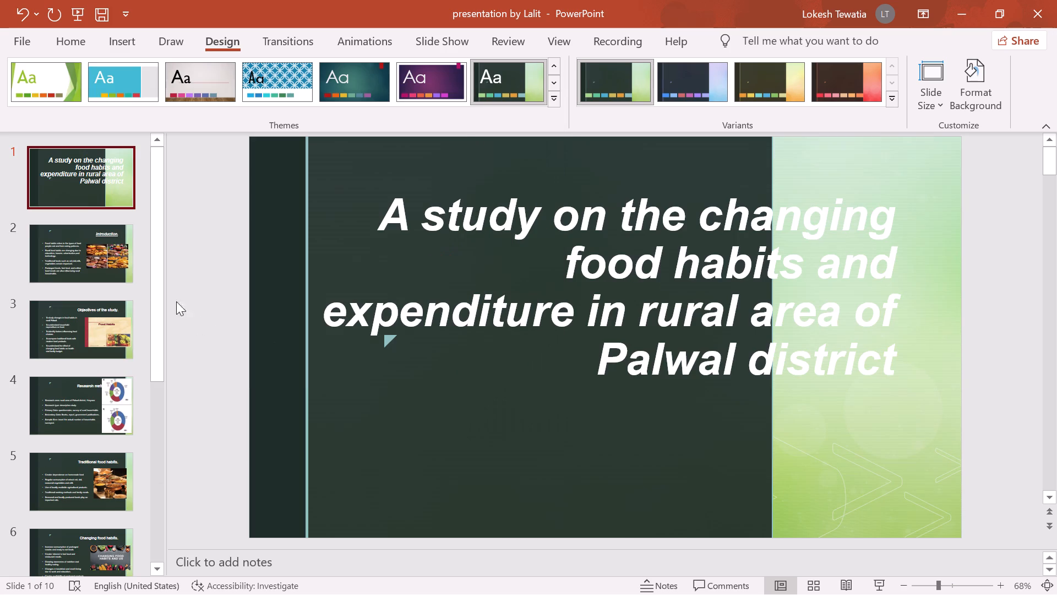
Apply the light grey theme with angled blue and dark grey stripes to the whole presentation.
{"action": "left_click", "coordinate": [70, 235]}
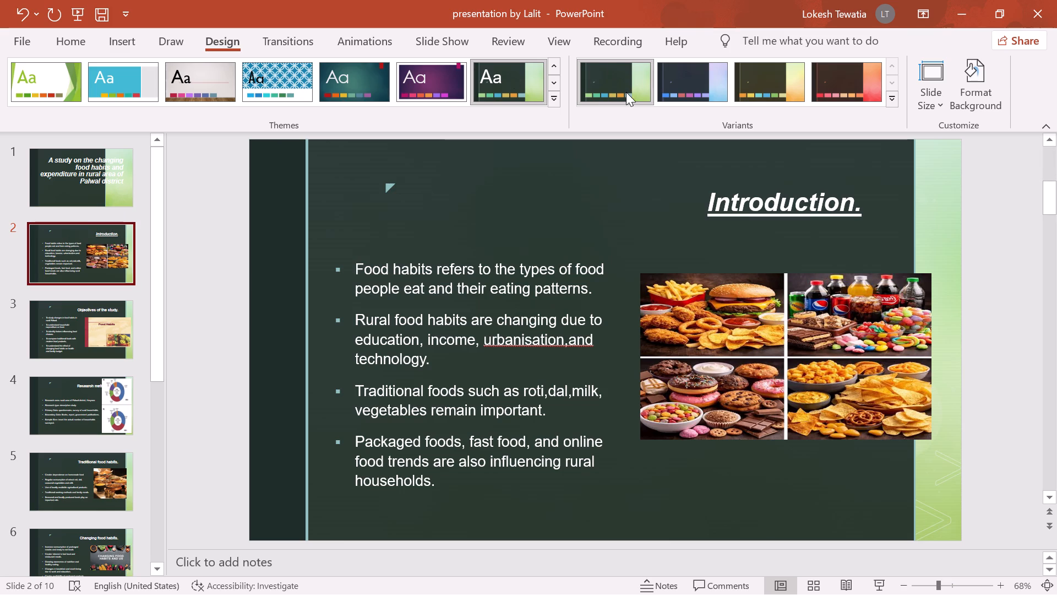
{"action": "left_click", "coordinate": [551, 102]}
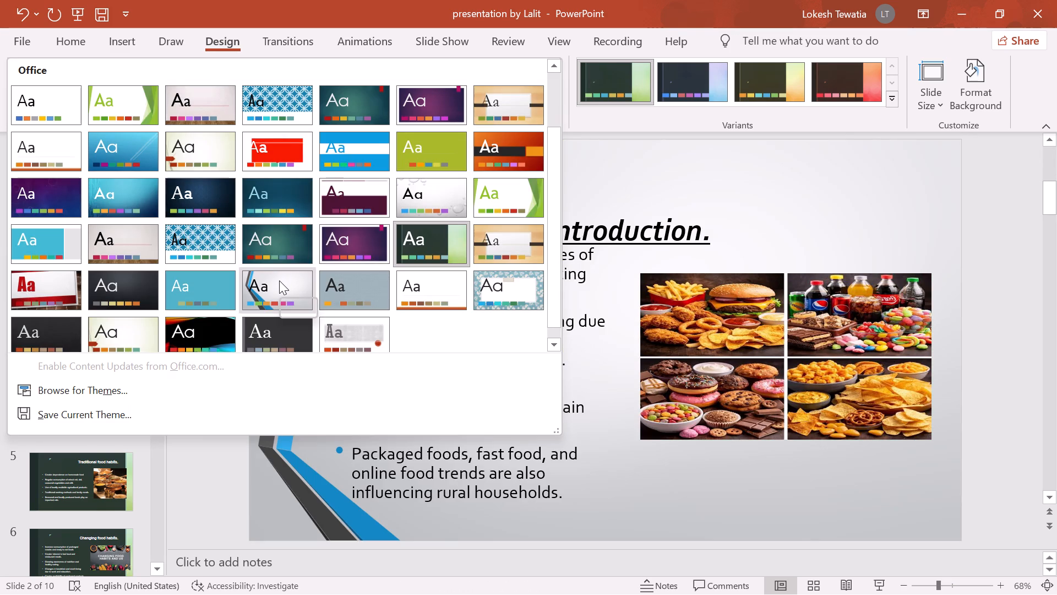
{"action": "left_click", "coordinate": [279, 280]}
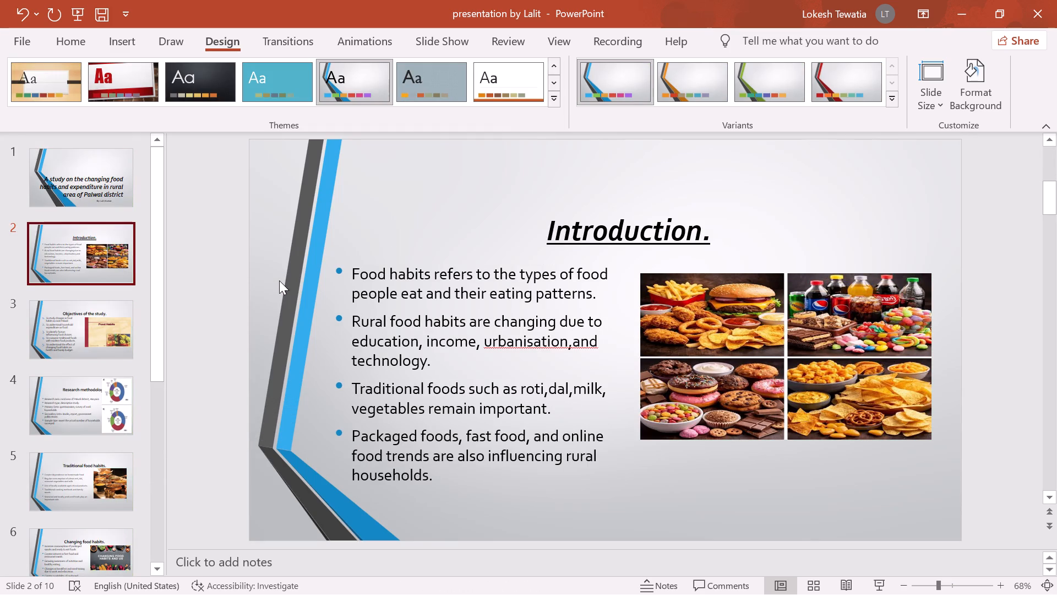
On the title slide, reduce the title box's height from below and pull its left edge inward so the text clears the stripes.
{"action": "scroll", "coordinate": [70, 244], "scroll_direction": "up", "scroll_amount": 15}
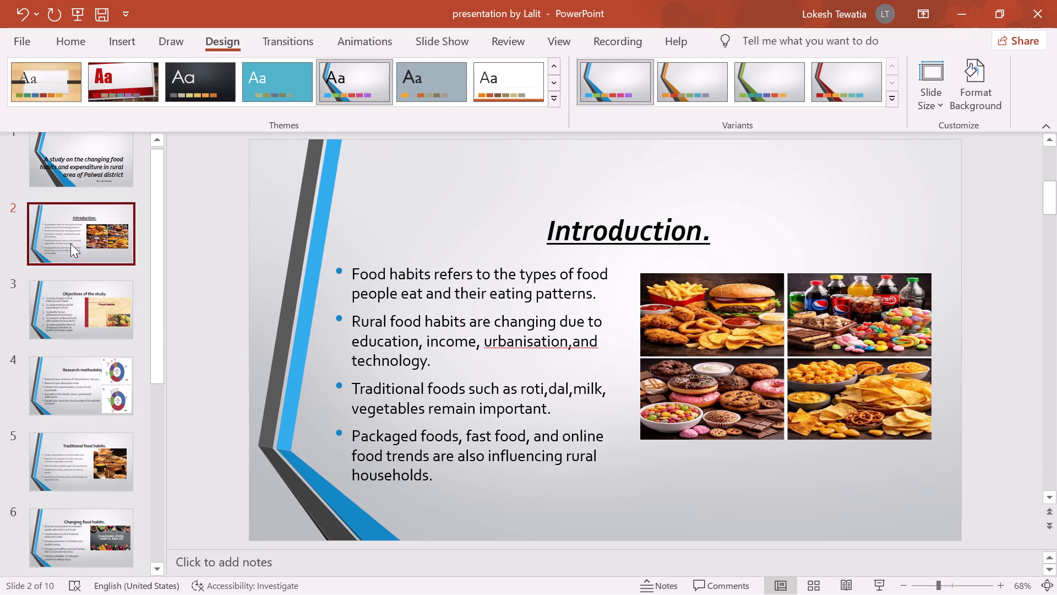
{"action": "left_click", "coordinate": [83, 167]}
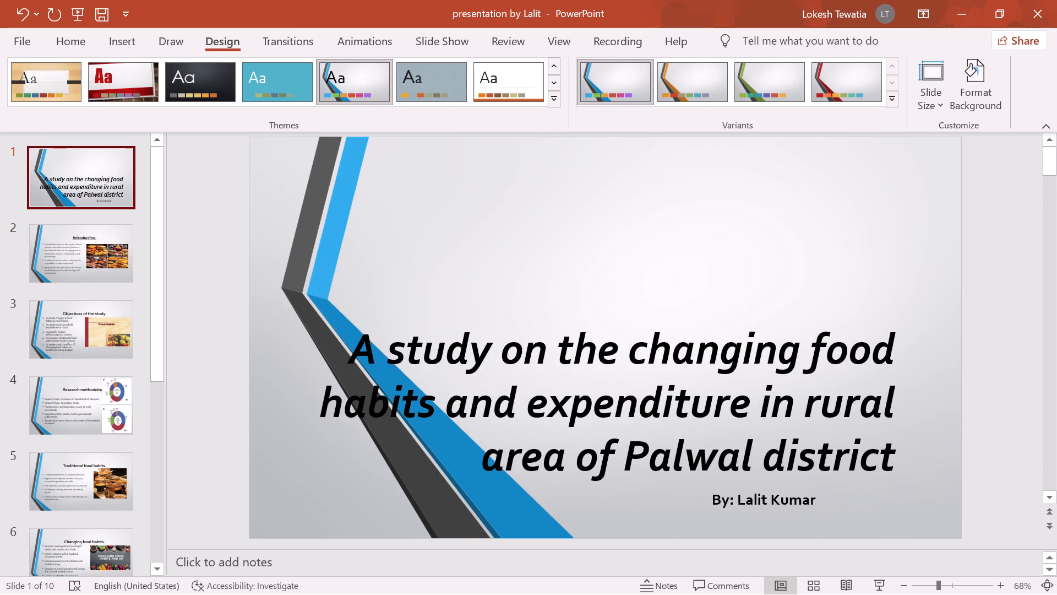
{"action": "left_click", "coordinate": [575, 392]}
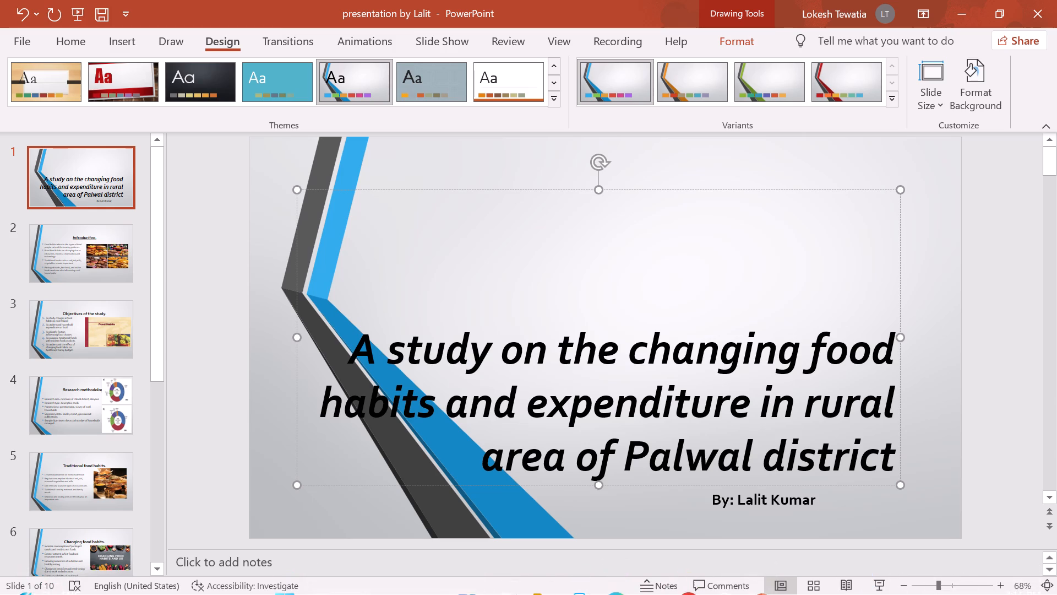
{"action": "left_click_drag", "start_coordinate": [598, 489], "coordinate": [596, 426]}
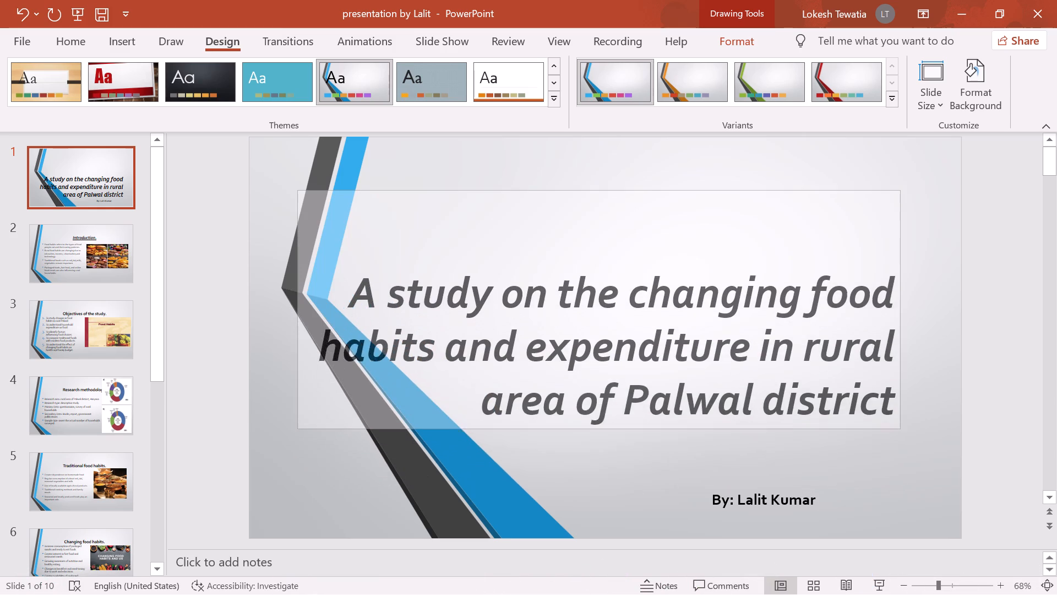
{"action": "left_click_drag", "start_coordinate": [596, 426], "coordinate": [606, 392]}
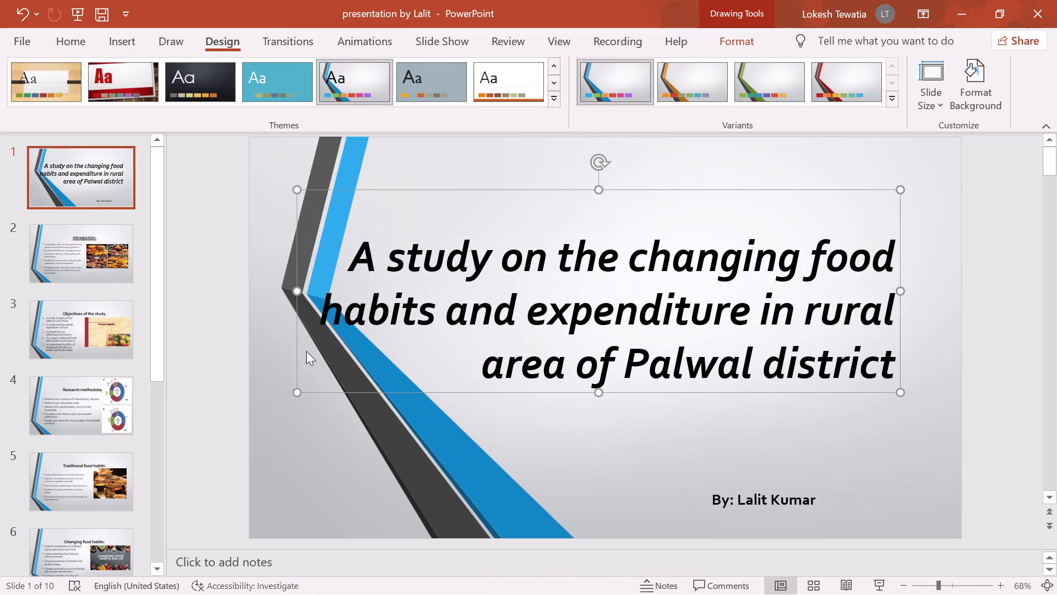
{"action": "left_click_drag", "start_coordinate": [298, 287], "coordinate": [307, 293]}
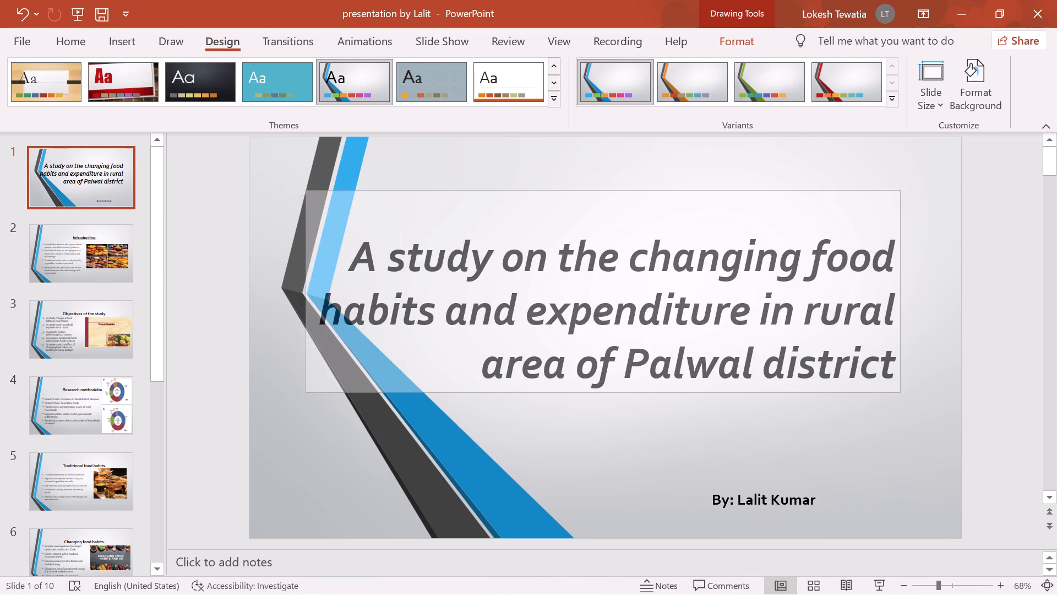
{"action": "left_click_drag", "start_coordinate": [307, 293], "coordinate": [404, 289]}
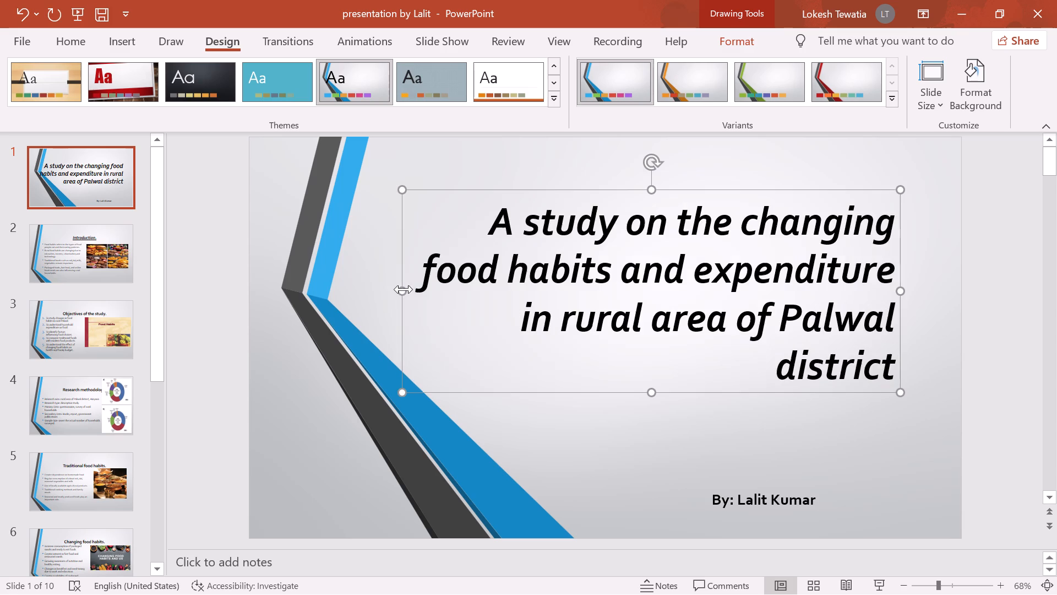
Centre-align the whole title text on the title slide.
{"action": "left_click_drag", "start_coordinate": [493, 219], "coordinate": [857, 364]}
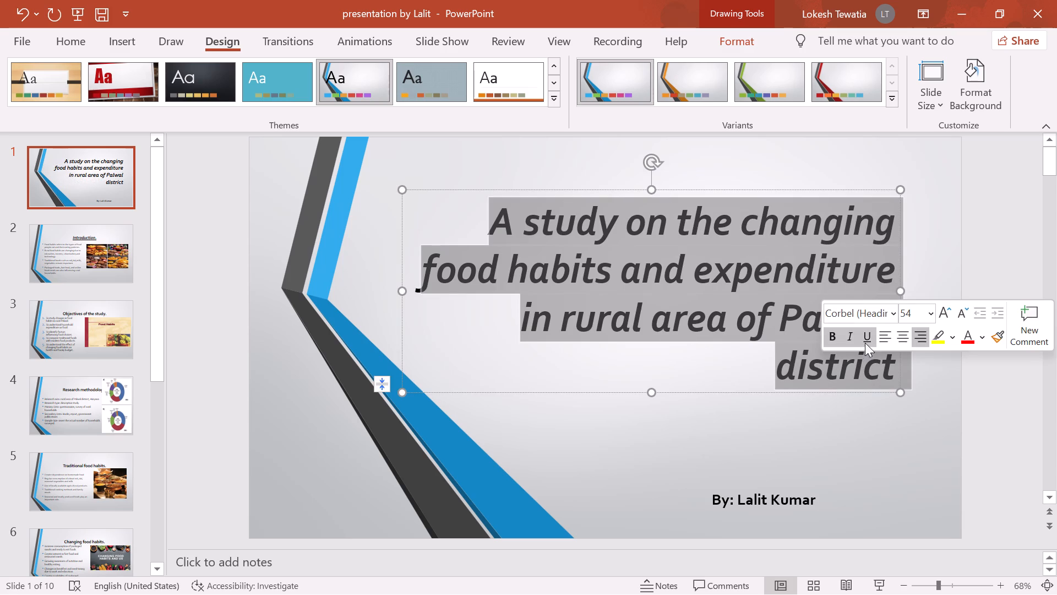
{"action": "left_click", "coordinate": [895, 339]}
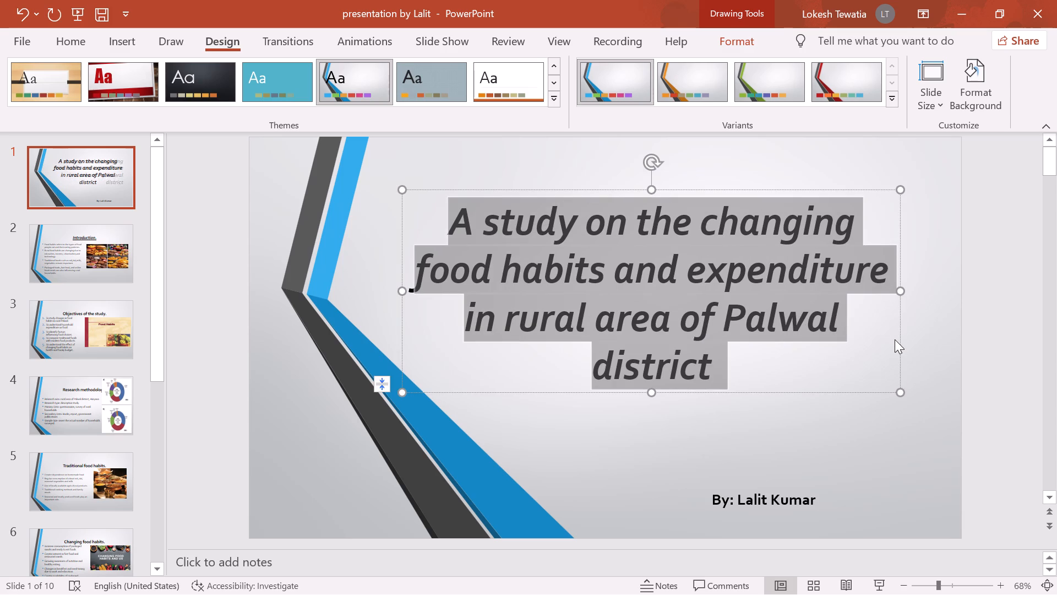
{"action": "left_click", "coordinate": [852, 438]}
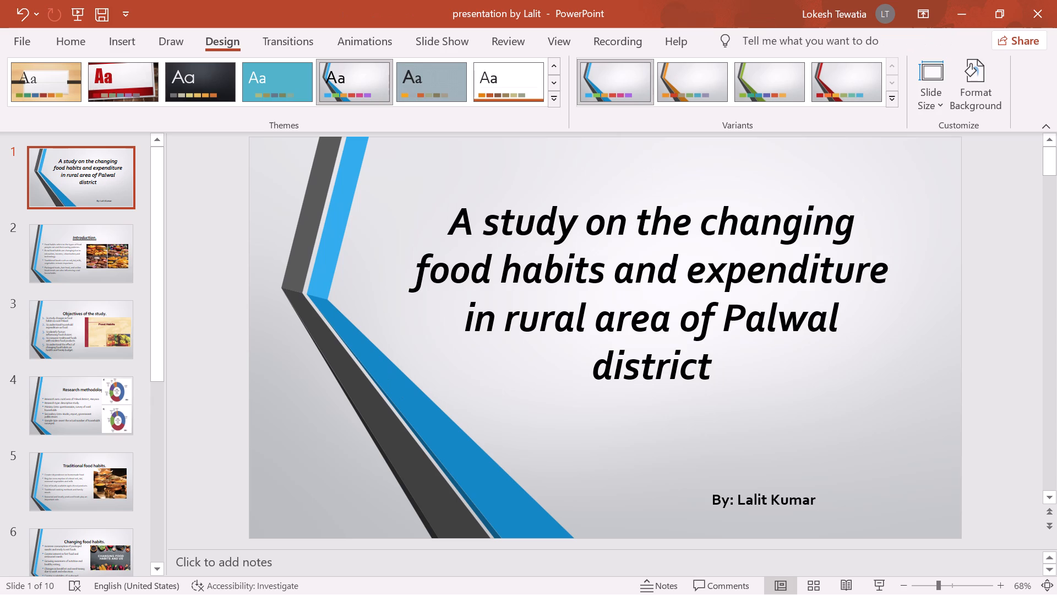
Widen the title box so the title fits on three lines, and shift it slightly towards the stripes.
{"action": "left_click", "coordinate": [744, 334]}
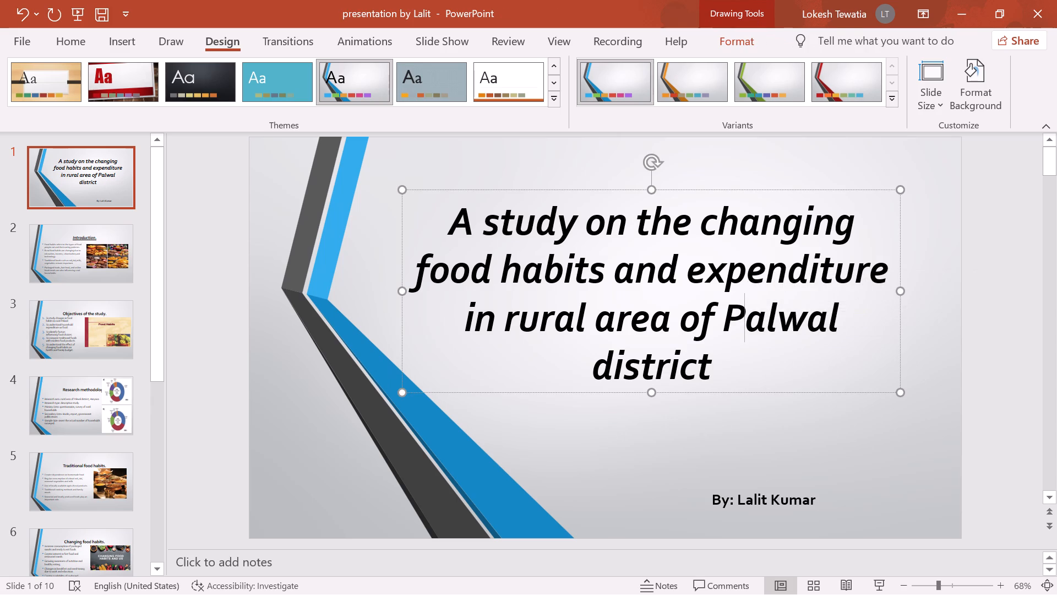
{"action": "left_click_drag", "start_coordinate": [902, 293], "coordinate": [903, 293]}
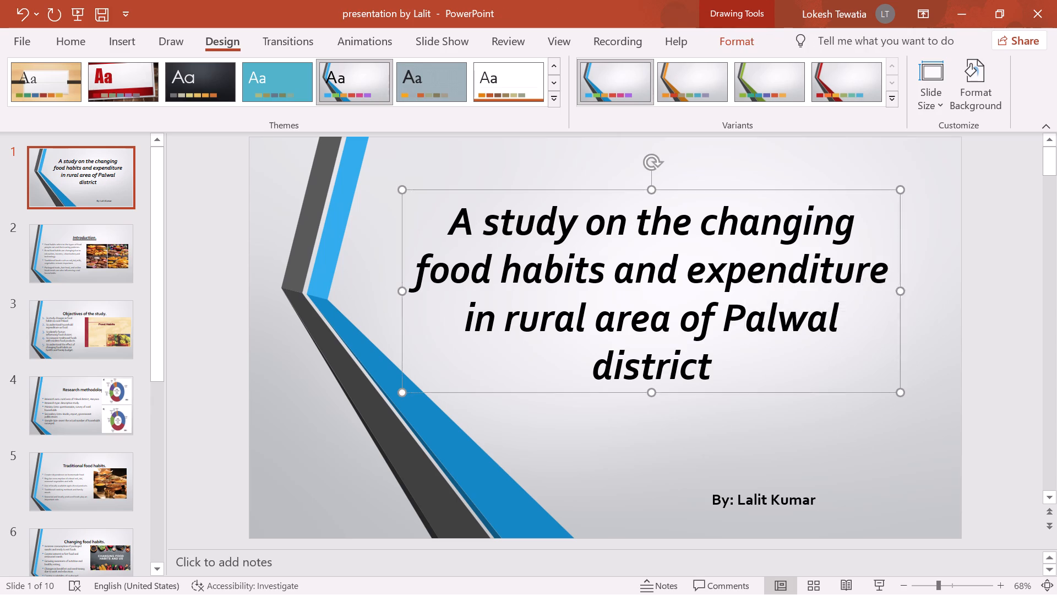
{"action": "left_click_drag", "start_coordinate": [903, 293], "coordinate": [940, 290]}
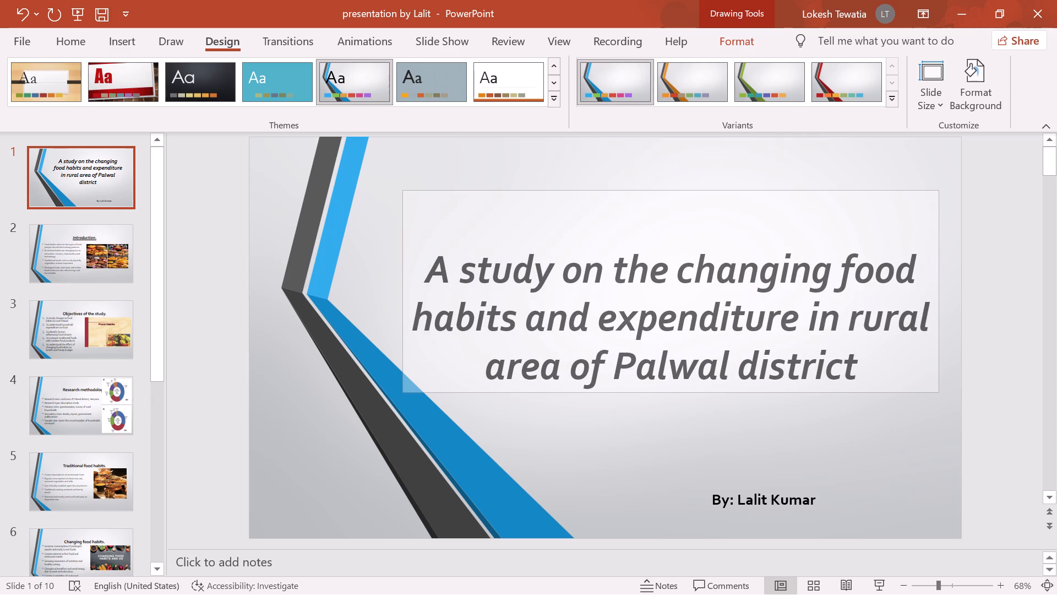
{"action": "left_click_drag", "start_coordinate": [940, 290], "coordinate": [944, 290]}
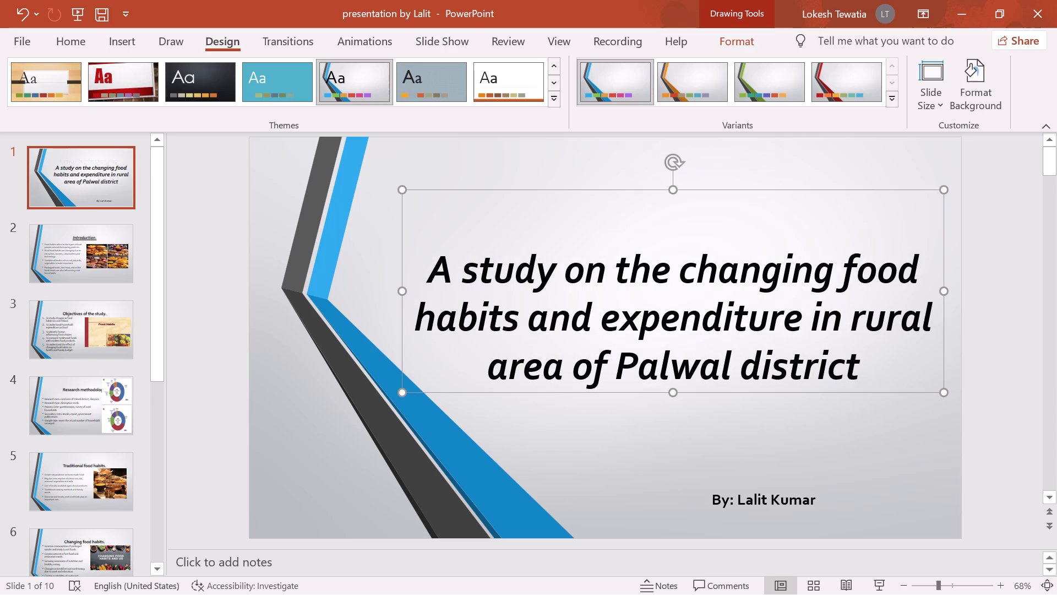
{"action": "left_click_drag", "start_coordinate": [612, 191], "coordinate": [599, 191]}
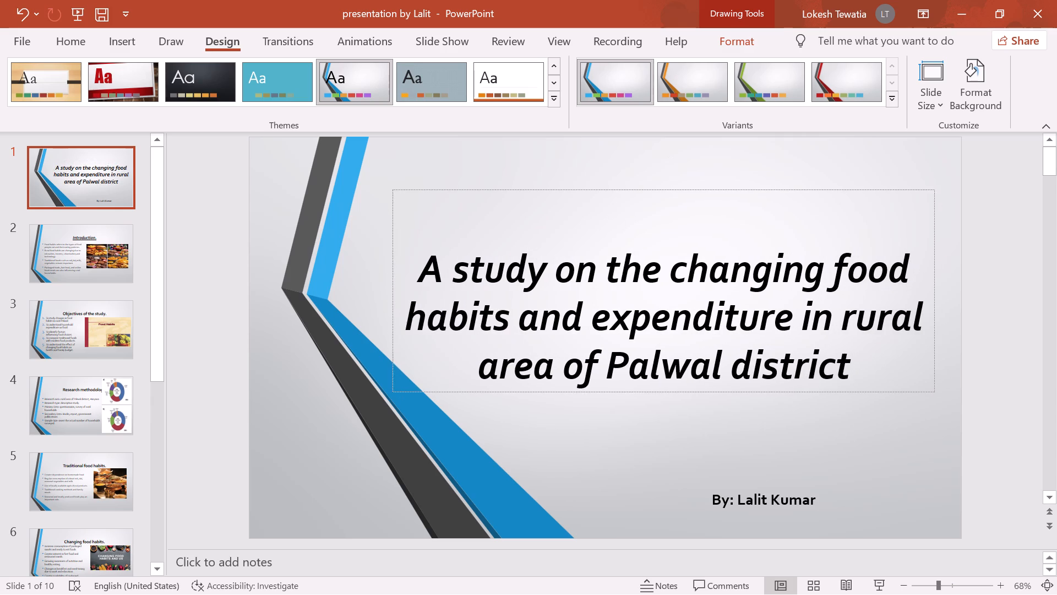
{"action": "left_click_drag", "start_coordinate": [599, 191], "coordinate": [573, 189]}
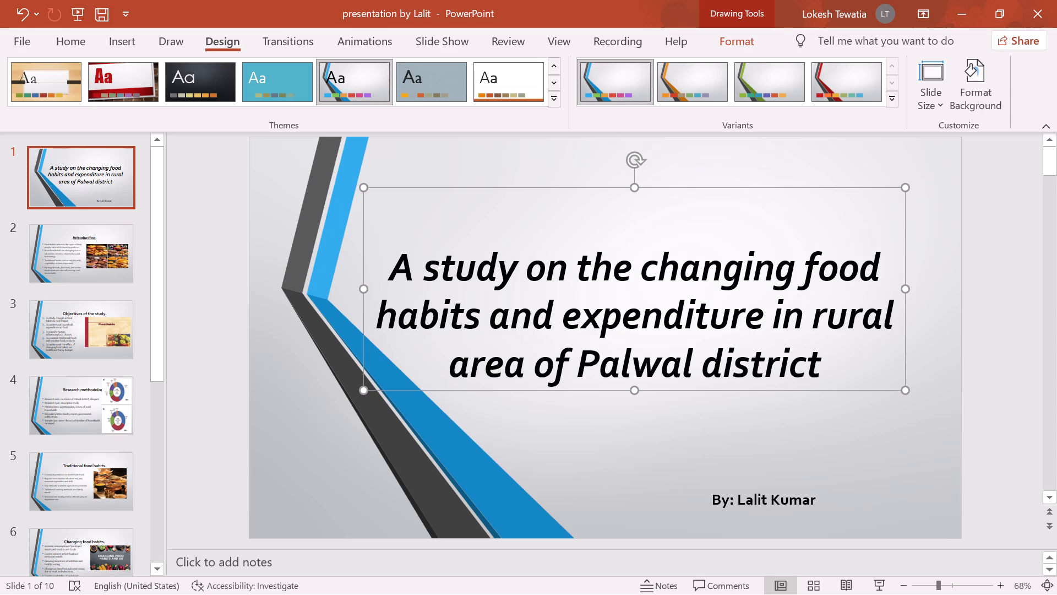
Move the author line up beneath the title, aligned with the title box's right edge.
{"action": "left_click_drag", "start_coordinate": [832, 500], "coordinate": [825, 500]}
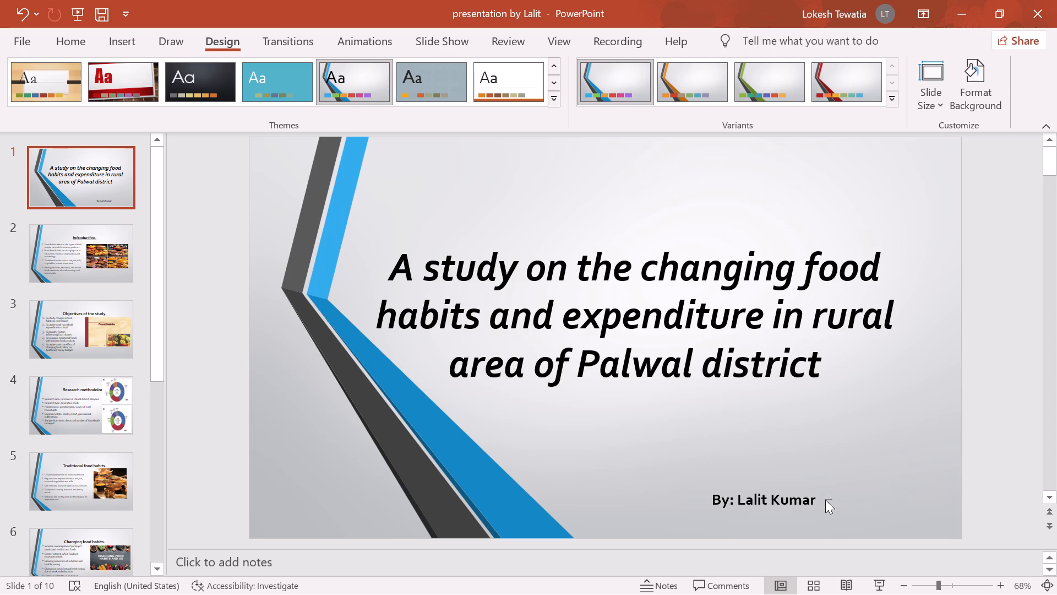
{"action": "left_click_drag", "start_coordinate": [825, 500], "coordinate": [826, 497]}
{"action": "left_click_drag", "start_coordinate": [826, 497], "coordinate": [826, 496]}
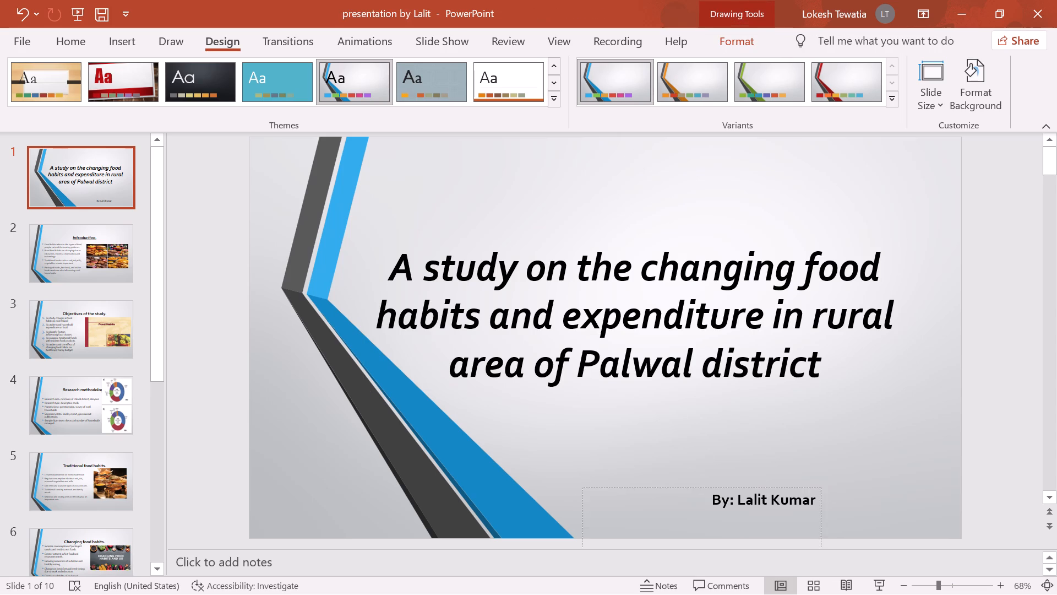
{"action": "left_click_drag", "start_coordinate": [826, 496], "coordinate": [910, 432]}
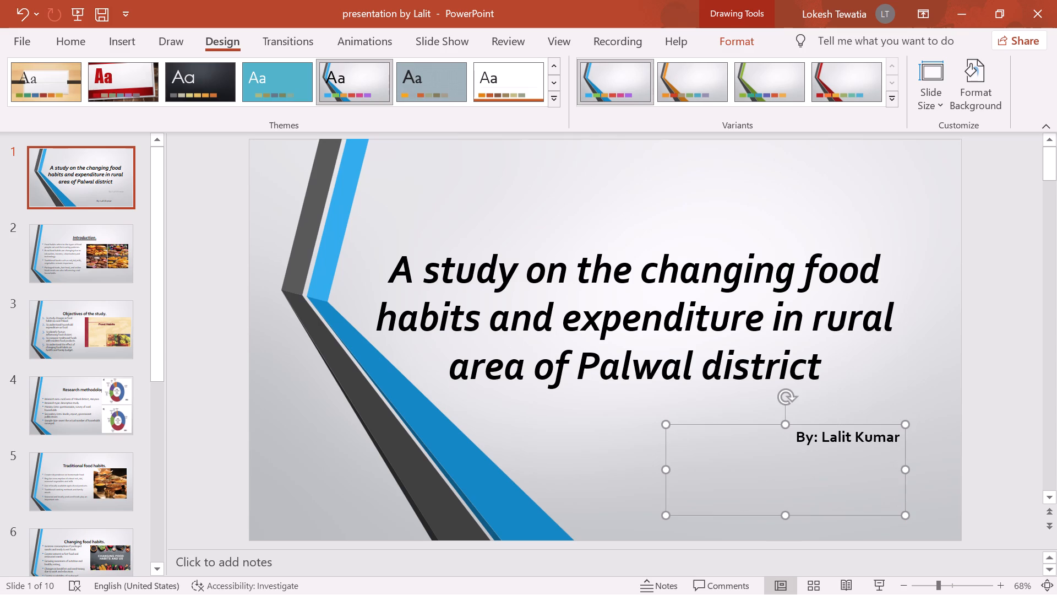
{"action": "left_click", "coordinate": [921, 407]}
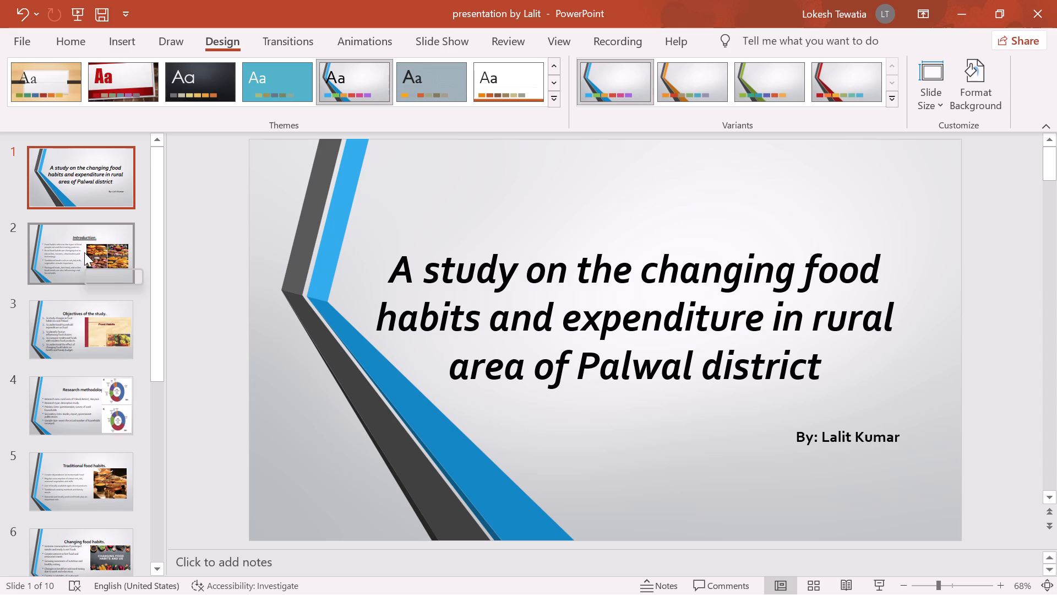
Shrink the Introduction slide's heading box to fit its text and place it near the slide's top, above the bullets.
{"action": "left_click", "coordinate": [60, 240]}
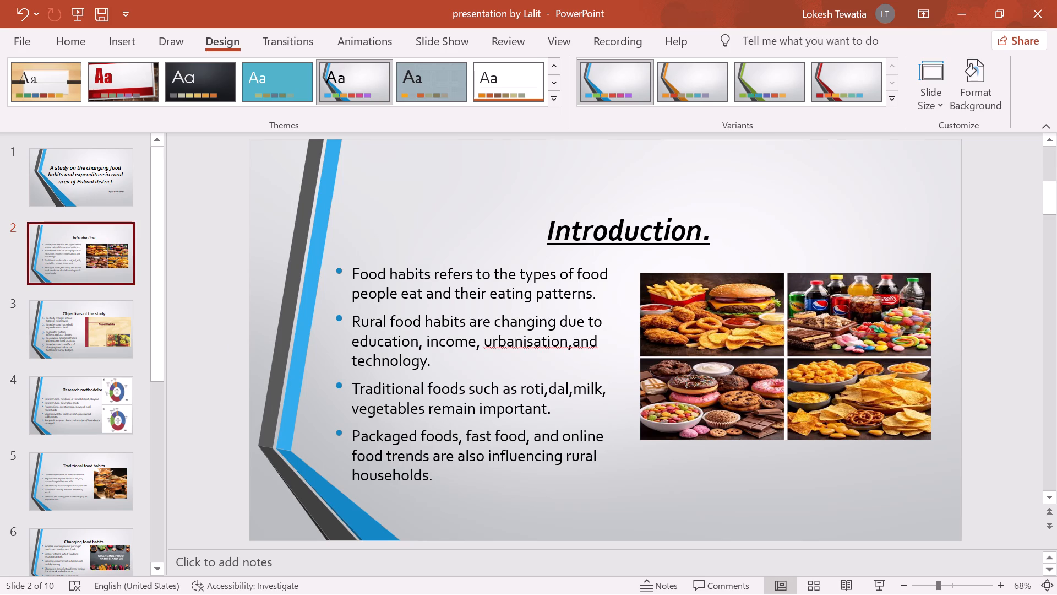
{"action": "left_click", "coordinate": [710, 222]}
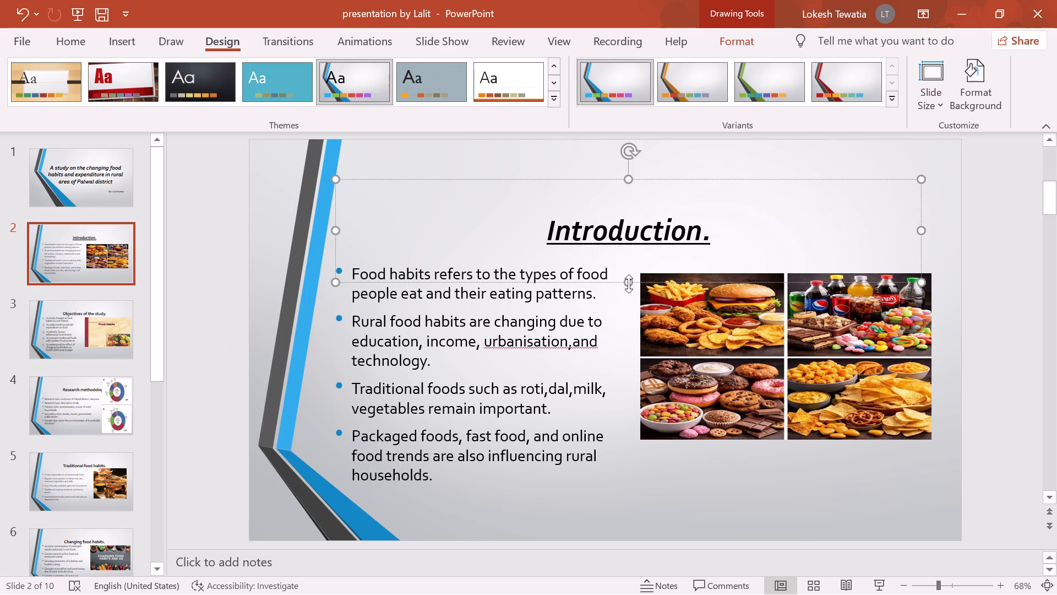
{"action": "left_click_drag", "start_coordinate": [629, 284], "coordinate": [626, 240]}
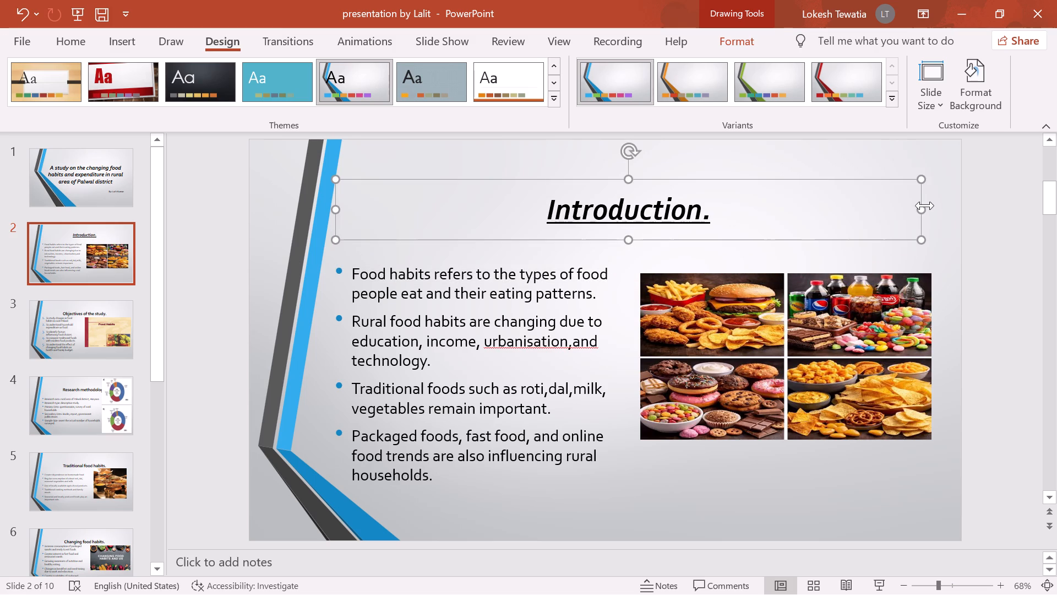
{"action": "left_click_drag", "start_coordinate": [922, 209], "coordinate": [661, 234]}
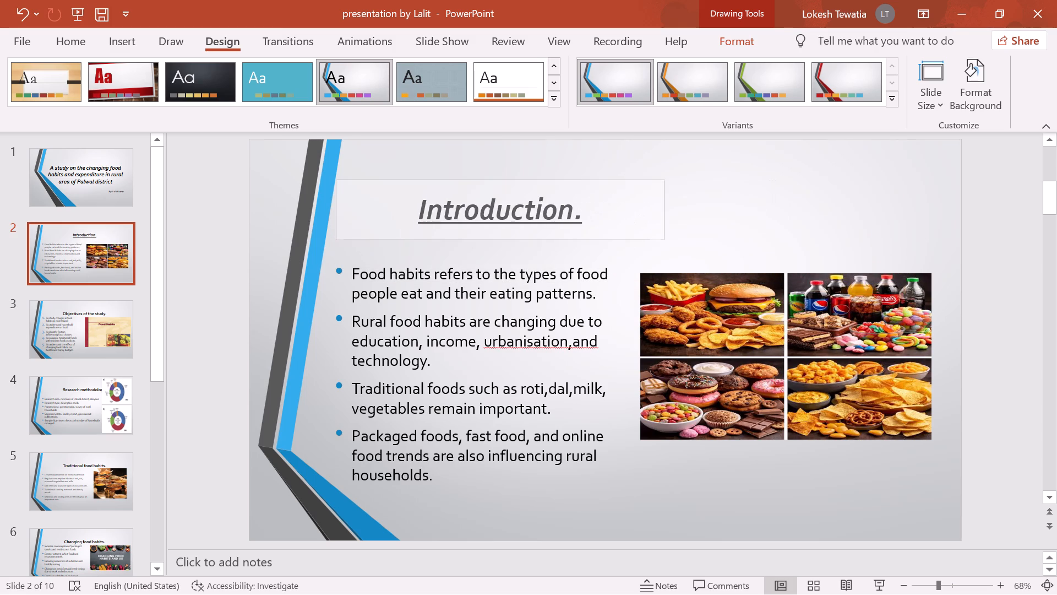
{"action": "left_click_drag", "start_coordinate": [661, 234], "coordinate": [542, 236]}
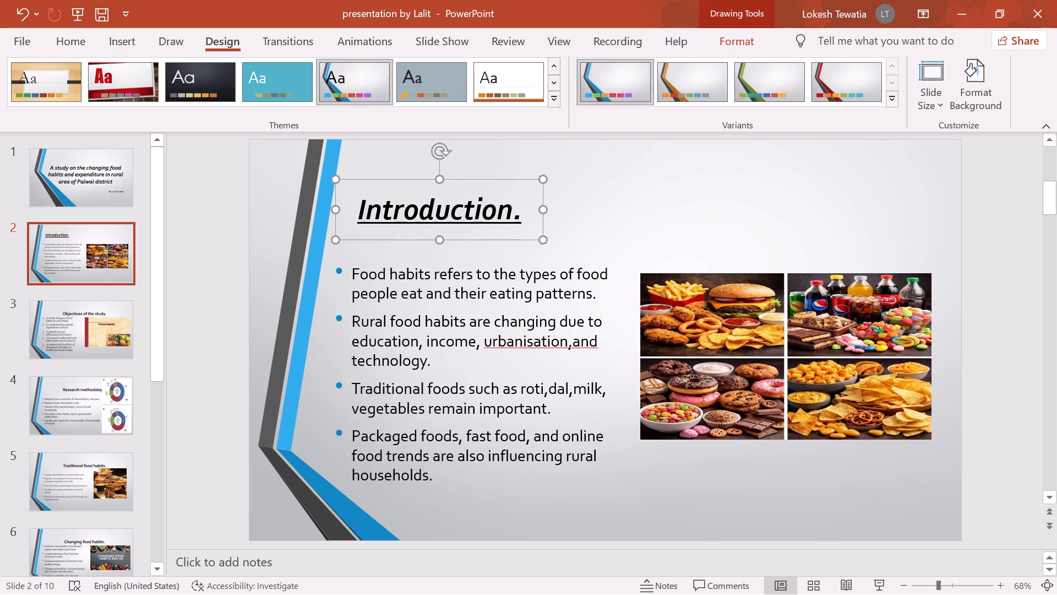
{"action": "left_click_drag", "start_coordinate": [521, 179], "coordinate": [520, 149]}
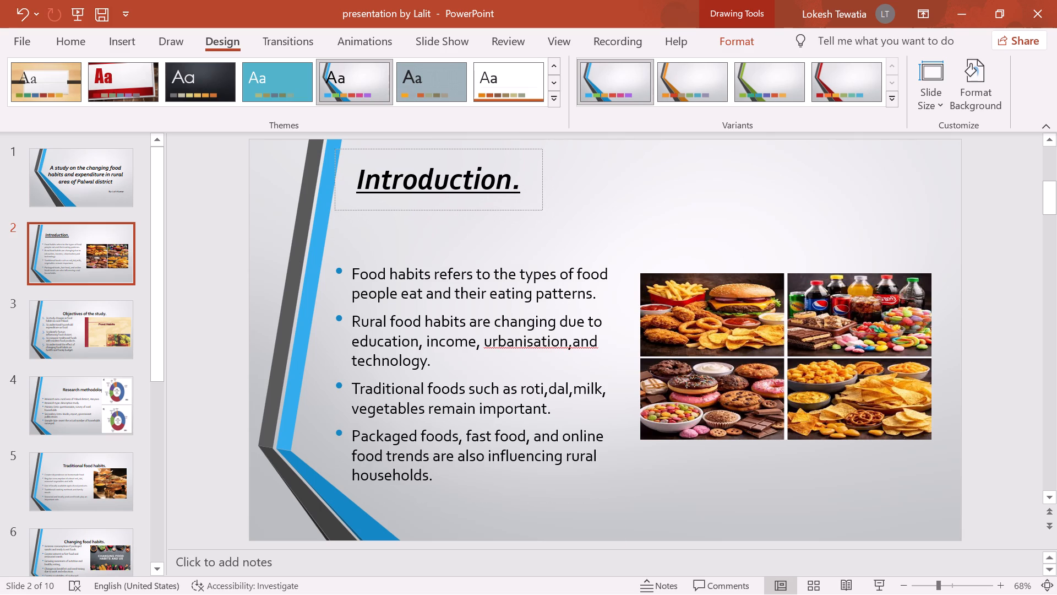
{"action": "left_click_drag", "start_coordinate": [520, 149], "coordinate": [519, 152]}
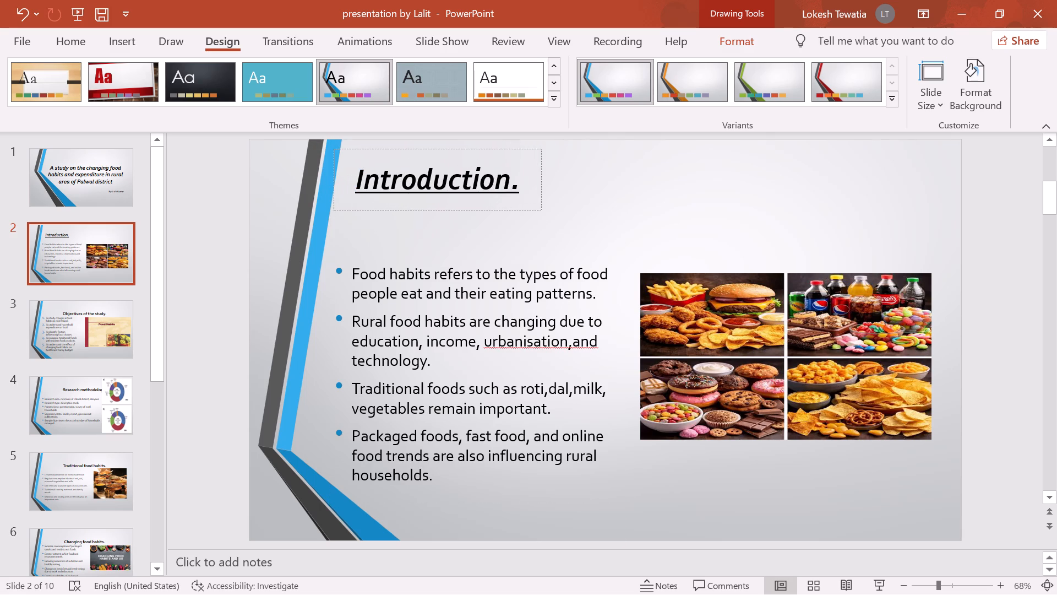
{"action": "left_click_drag", "start_coordinate": [519, 152], "coordinate": [514, 154]}
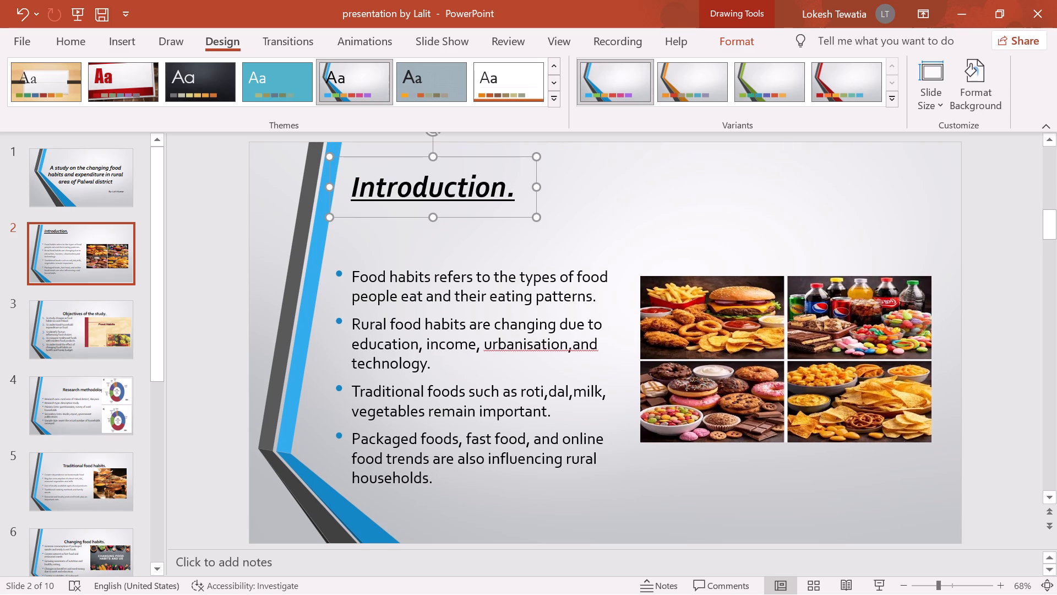
{"action": "left_click", "coordinate": [574, 190]}
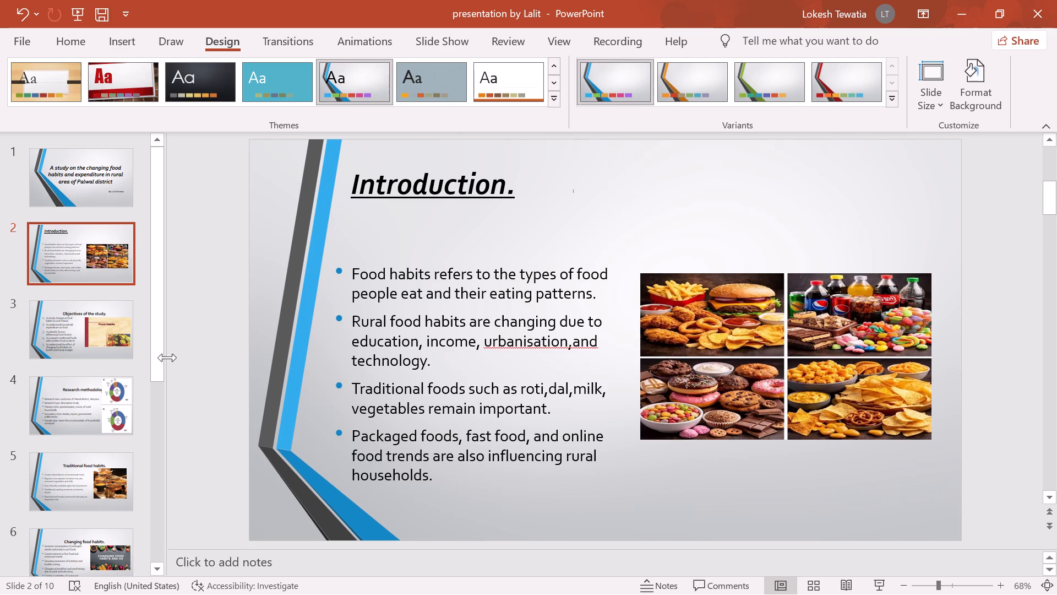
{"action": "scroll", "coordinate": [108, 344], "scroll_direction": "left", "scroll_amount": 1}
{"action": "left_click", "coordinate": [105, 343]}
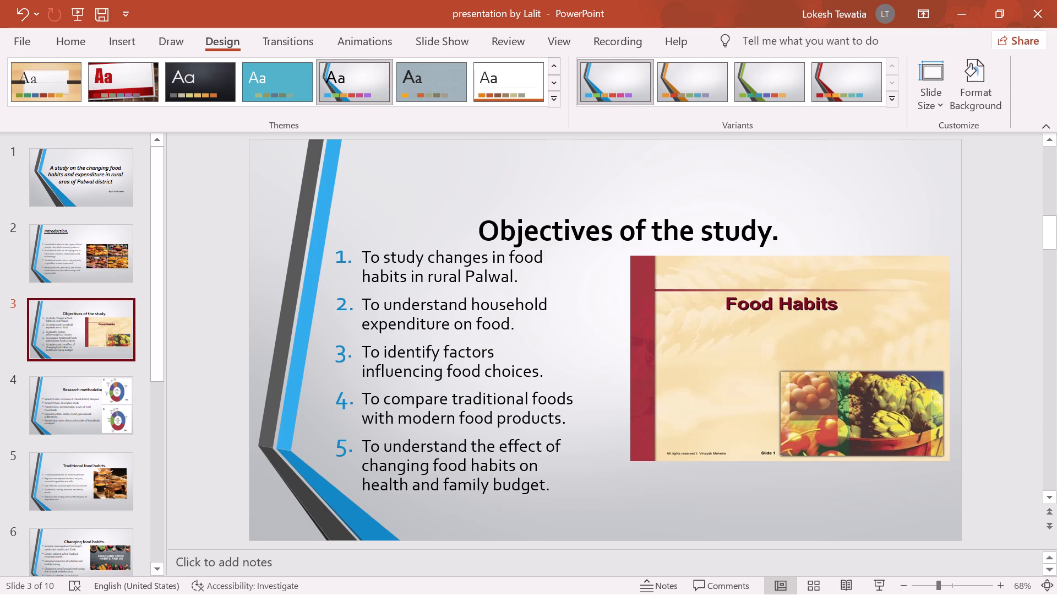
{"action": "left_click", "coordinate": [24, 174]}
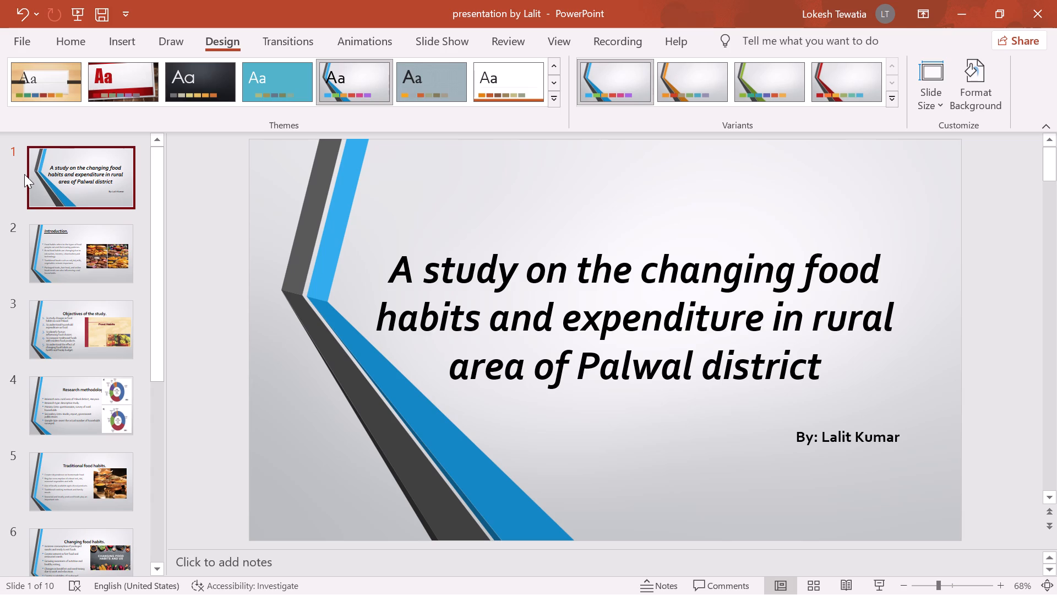
Shrink the "Objectives of the study." heading box to fit its text on slide 3 and place it above the numbered list, beside the blue stripe.
{"action": "left_click", "coordinate": [84, 342]}
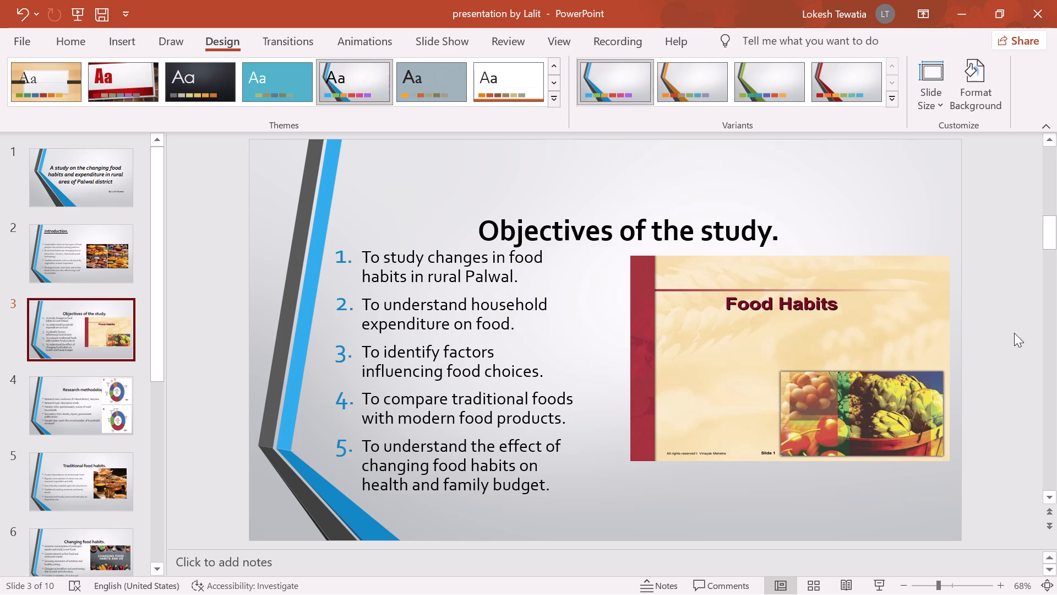
{"action": "left_click", "coordinate": [788, 239]}
{"action": "left_click", "coordinate": [787, 230]}
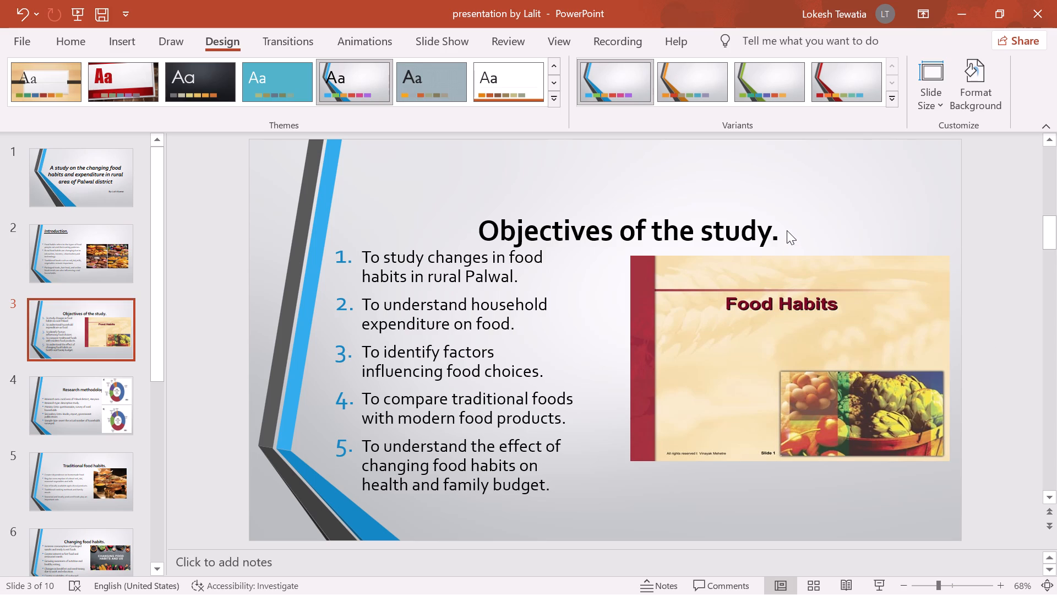
{"action": "left_click", "coordinate": [729, 233]}
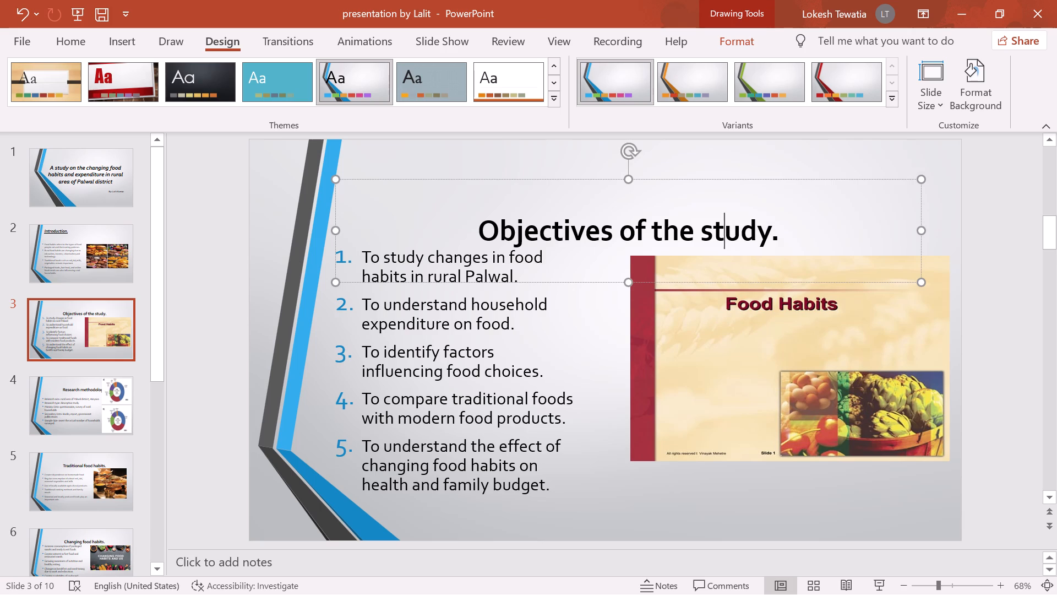
{"action": "left_click_drag", "start_coordinate": [629, 284], "coordinate": [628, 240]}
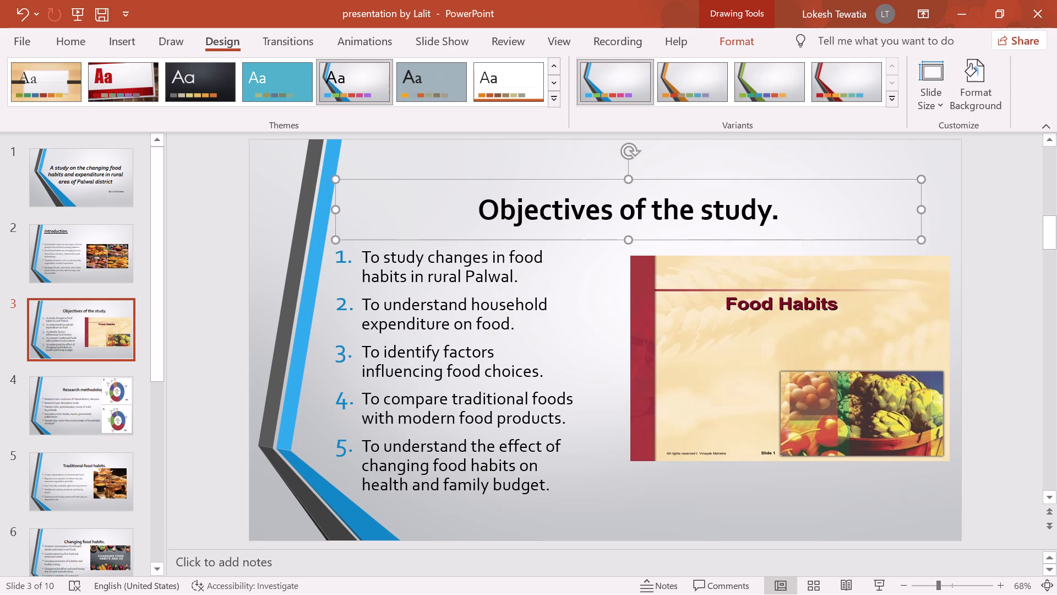
{"action": "left_click_drag", "start_coordinate": [830, 179], "coordinate": [739, 150]}
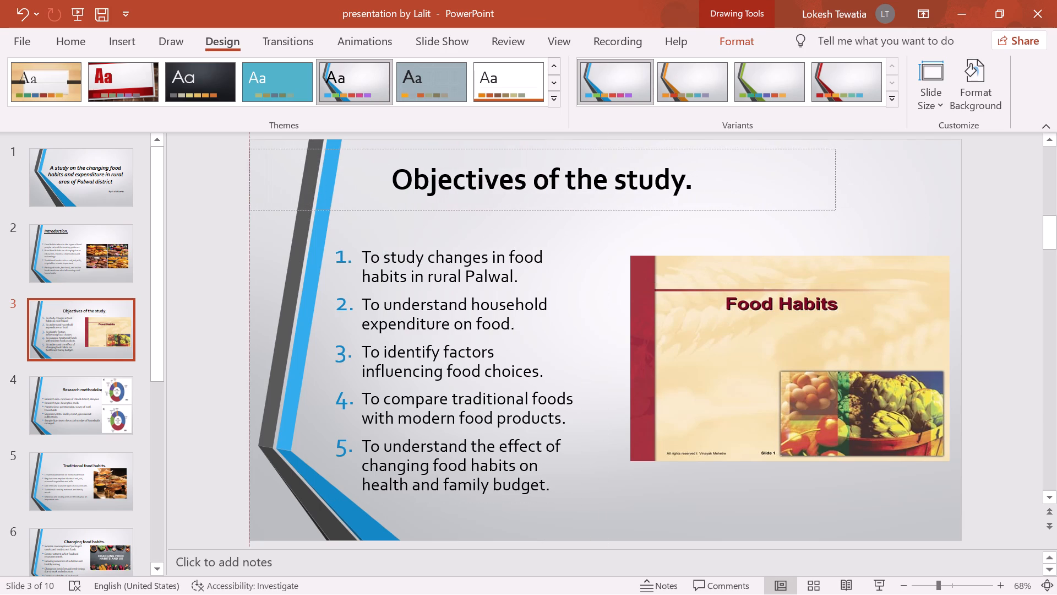
{"action": "left_click_drag", "start_coordinate": [739, 150], "coordinate": [755, 159]}
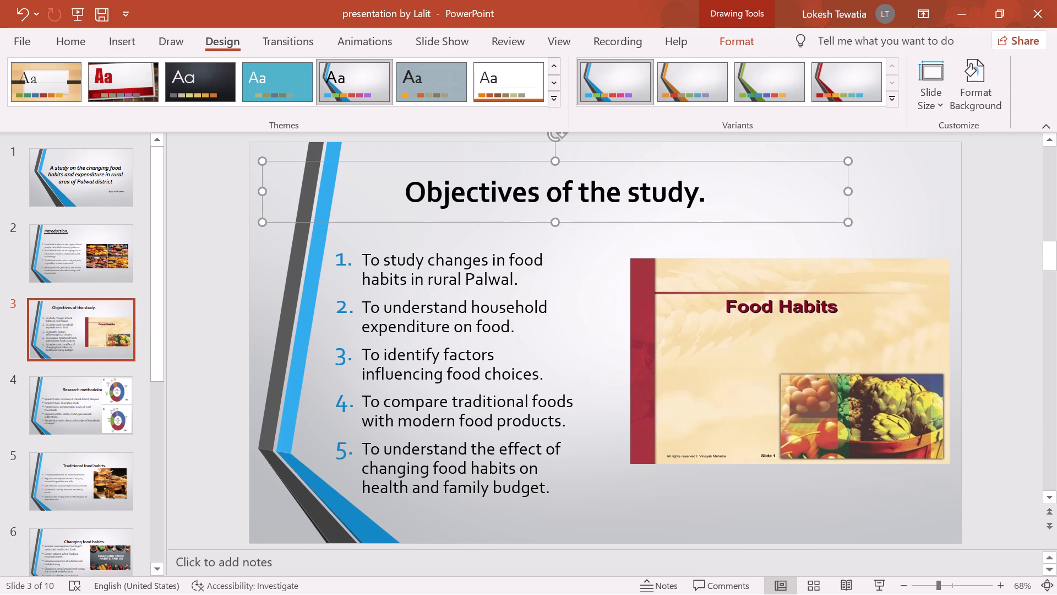
{"action": "left_click_drag", "start_coordinate": [261, 186], "coordinate": [324, 187]}
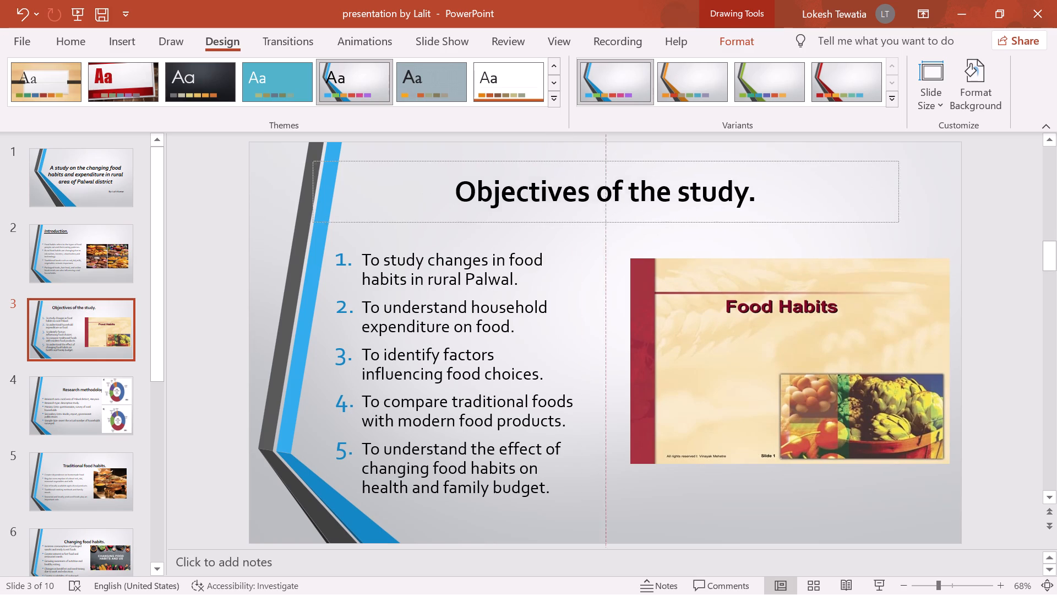
{"action": "left_click_drag", "start_coordinate": [324, 187], "coordinate": [415, 188]}
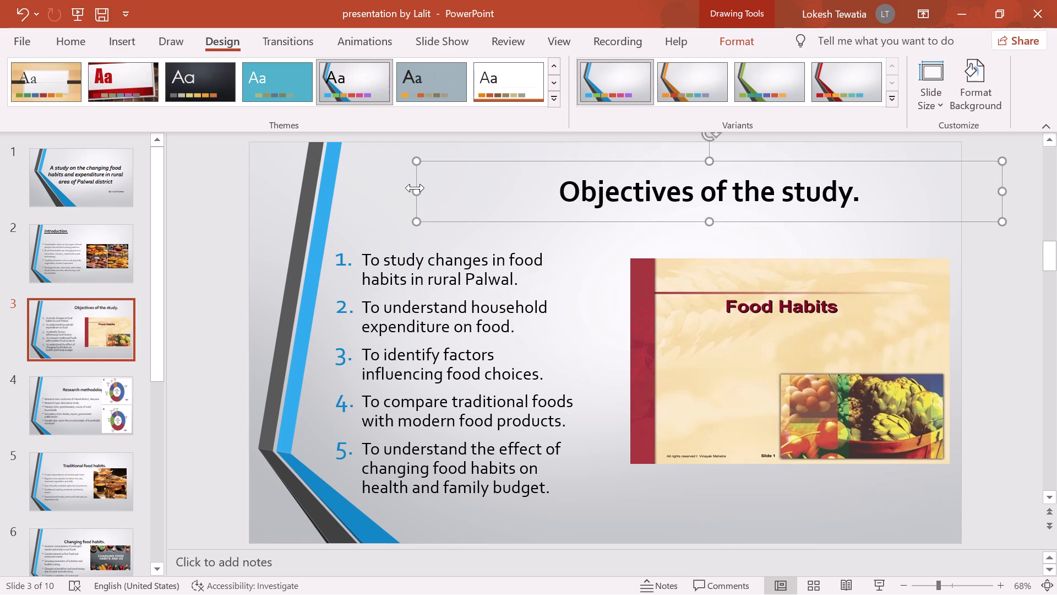
{"action": "left_click_drag", "start_coordinate": [415, 191], "coordinate": [575, 198]}
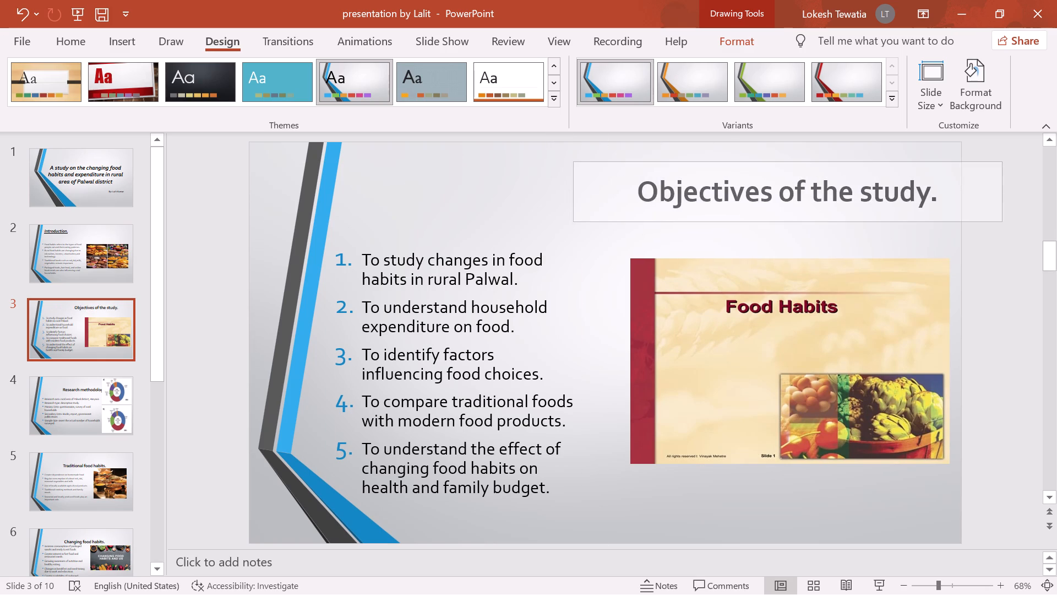
{"action": "left_click_drag", "start_coordinate": [575, 198], "coordinate": [657, 213]}
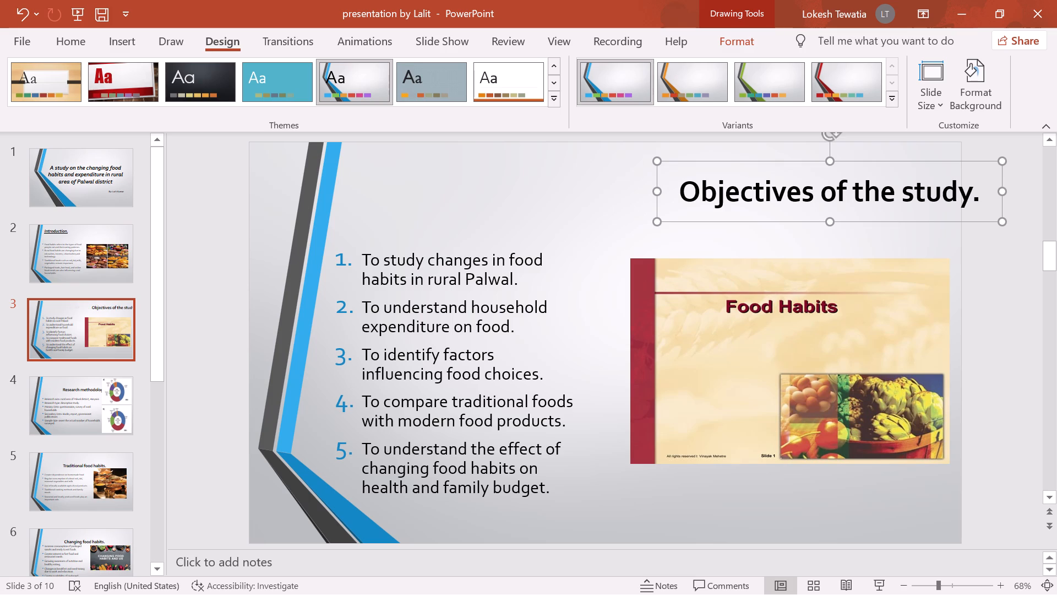
{"action": "left_click_drag", "start_coordinate": [656, 204], "coordinate": [307, 215]}
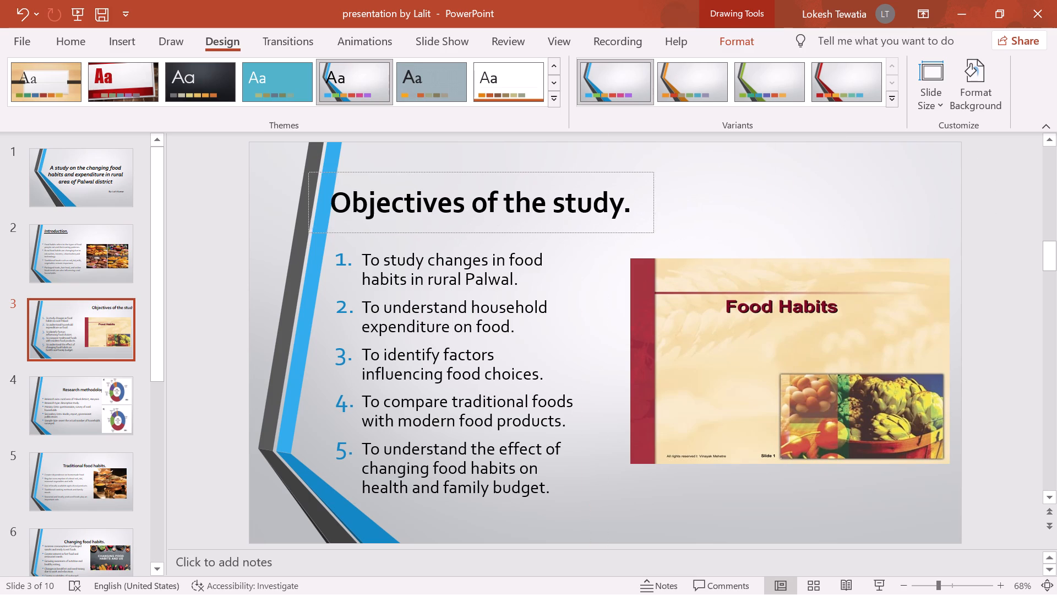
{"action": "left_click_drag", "start_coordinate": [307, 215], "coordinate": [326, 200]}
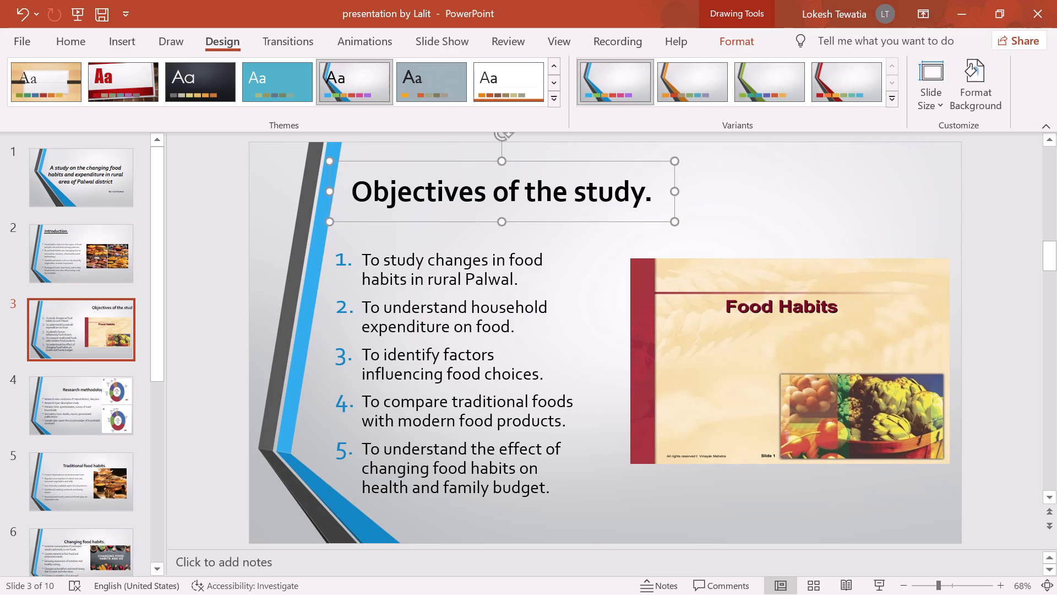
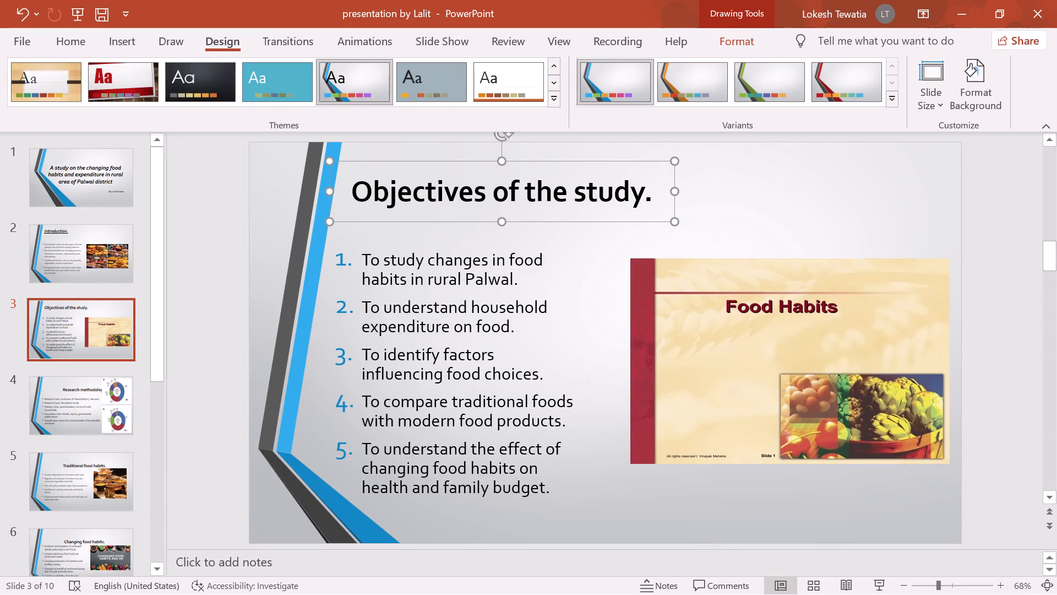
Shrink the "Research methodology." heading box on slide 4 to fit its text, clear of the charts, and shift it slightly towards the blue stripe.
{"action": "left_click", "coordinate": [80, 399]}
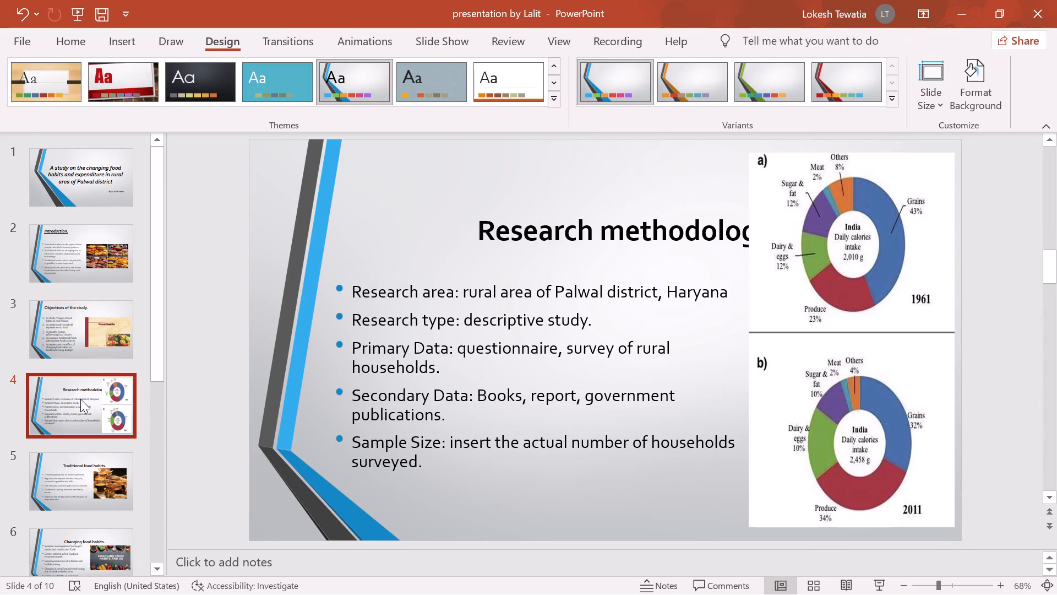
{"action": "left_click", "coordinate": [535, 226]}
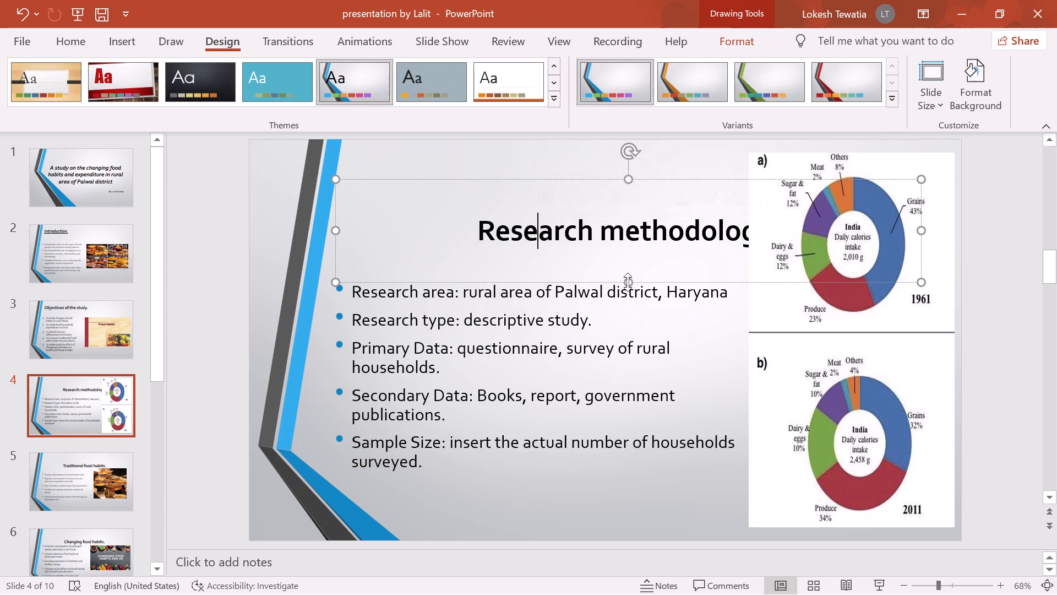
{"action": "left_click_drag", "start_coordinate": [630, 280], "coordinate": [631, 230]}
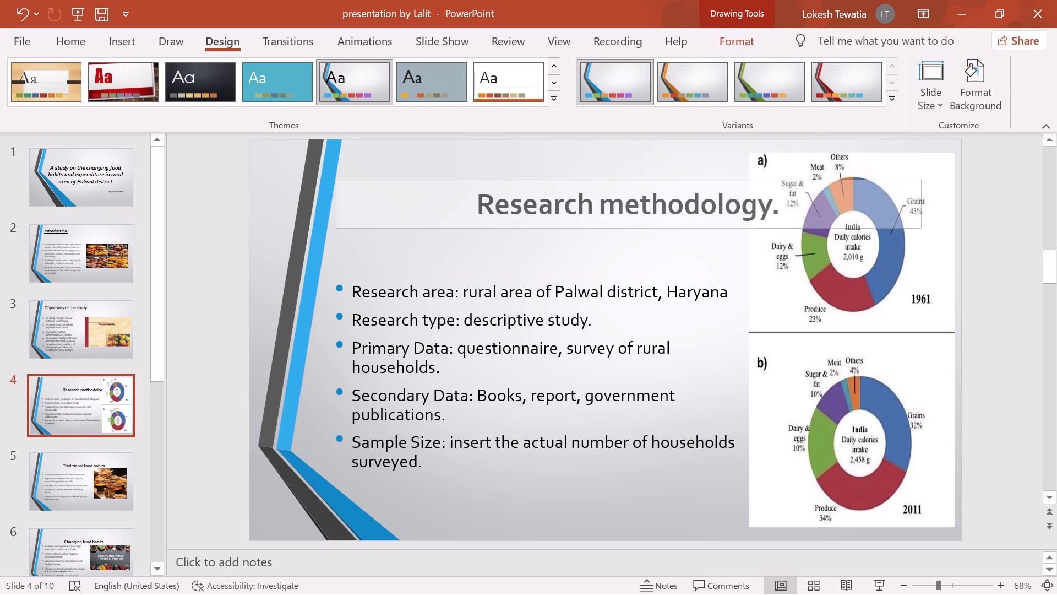
{"action": "left_click_drag", "start_coordinate": [631, 230], "coordinate": [631, 230]}
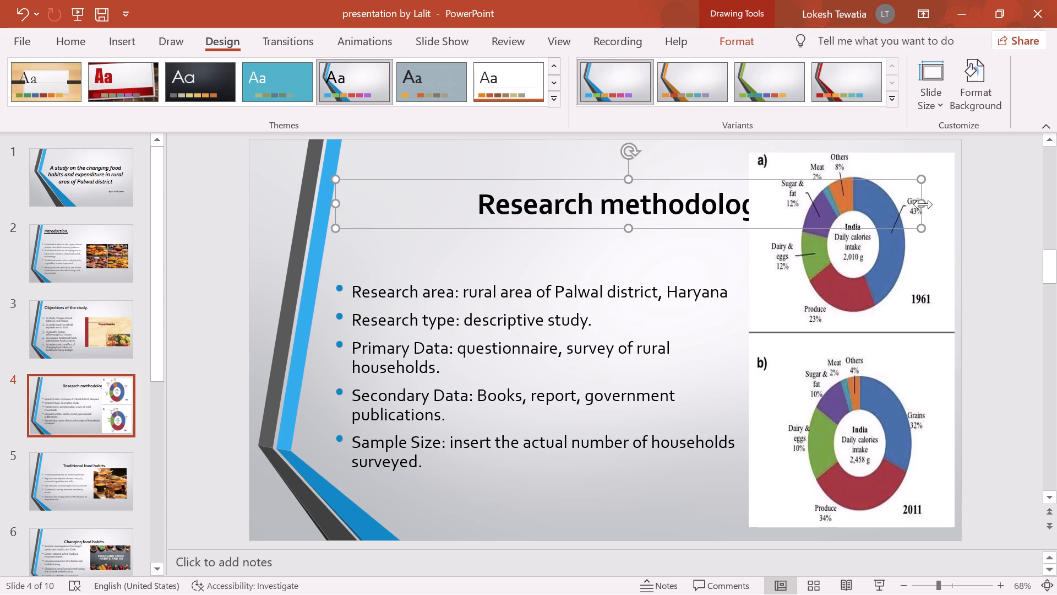
{"action": "left_click_drag", "start_coordinate": [922, 204], "coordinate": [669, 229]}
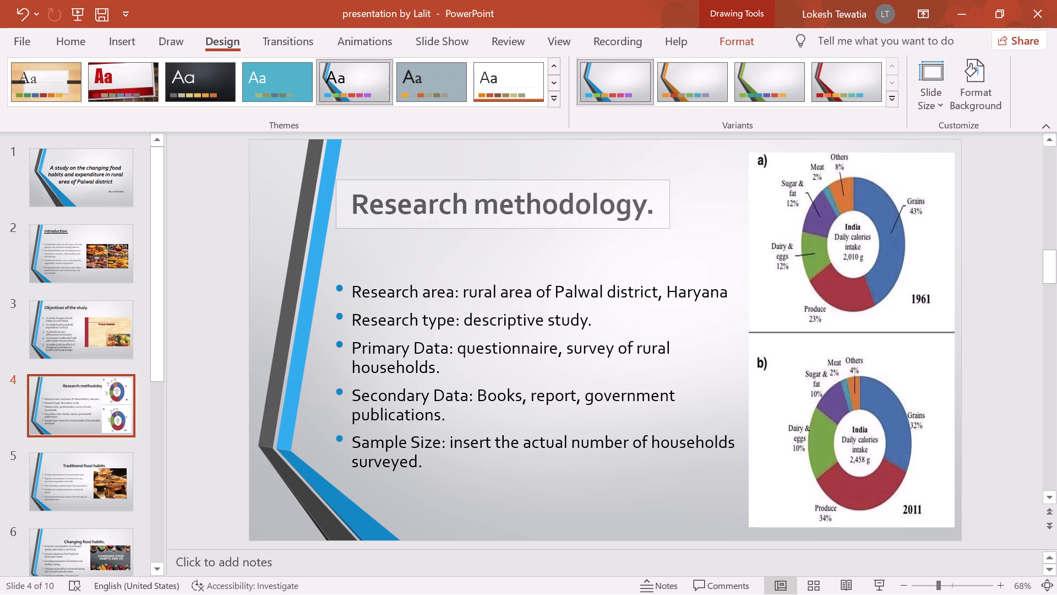
{"action": "left_click_drag", "start_coordinate": [669, 229], "coordinate": [661, 229]}
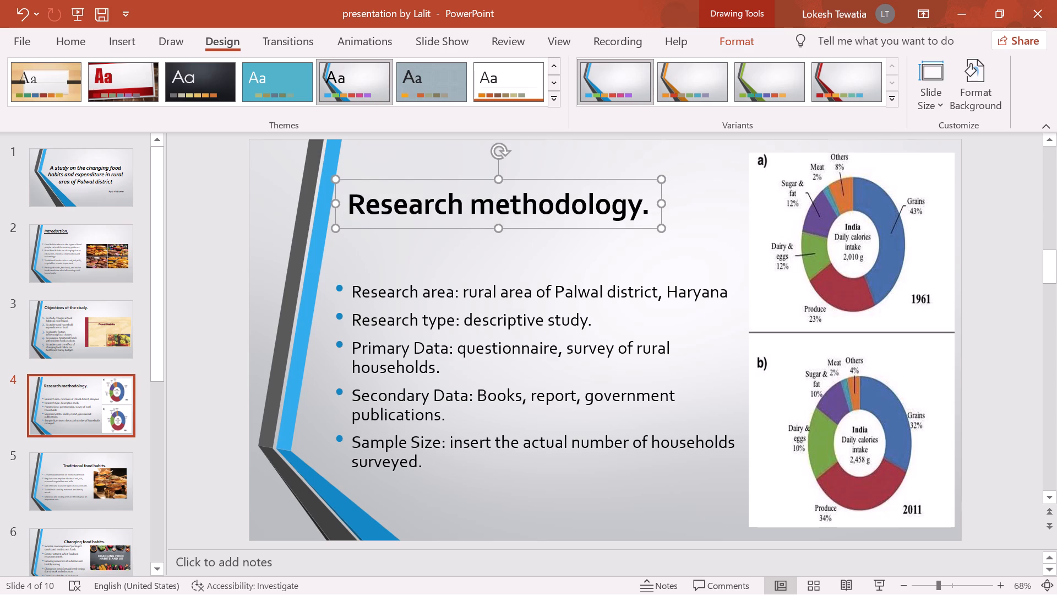
{"action": "left_click_drag", "start_coordinate": [402, 178], "coordinate": [393, 181]}
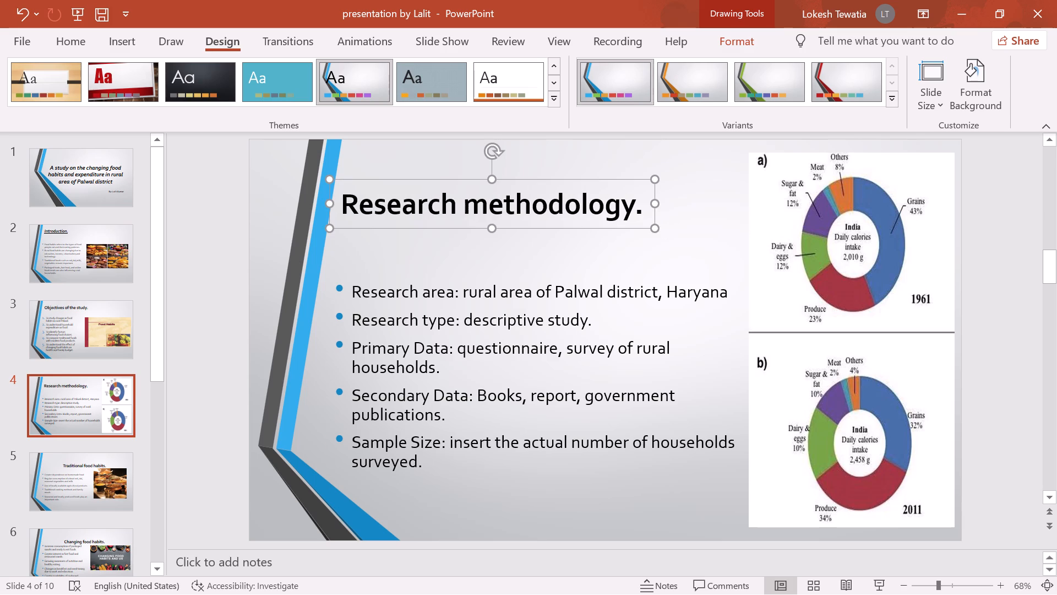
Extend the top edge of slide 4's bullet text box up to just below the "Research methodology." heading.
{"action": "left_click", "coordinate": [97, 467]}
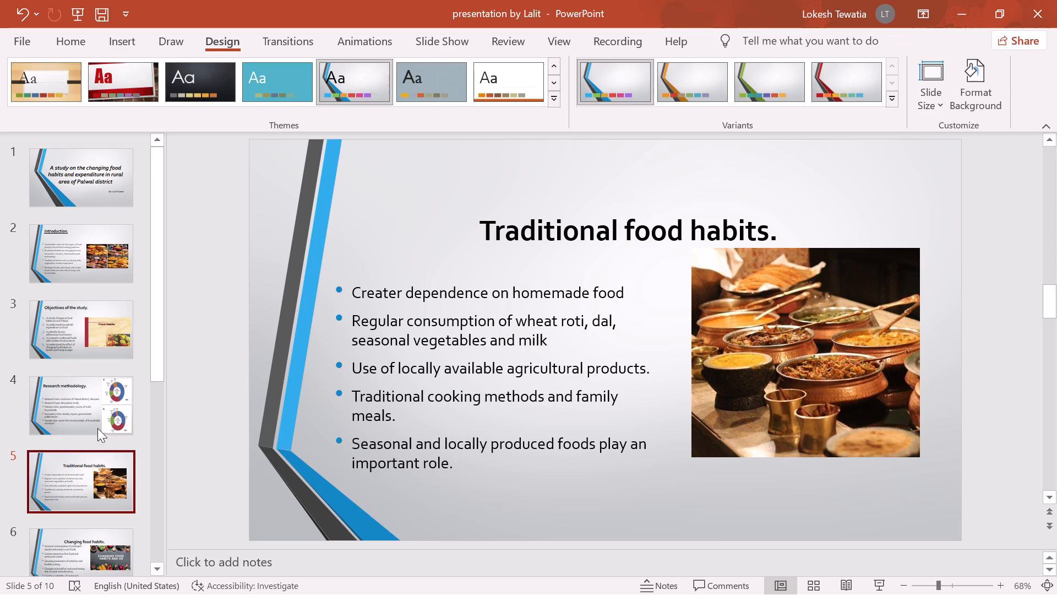
{"action": "left_click", "coordinate": [91, 399]}
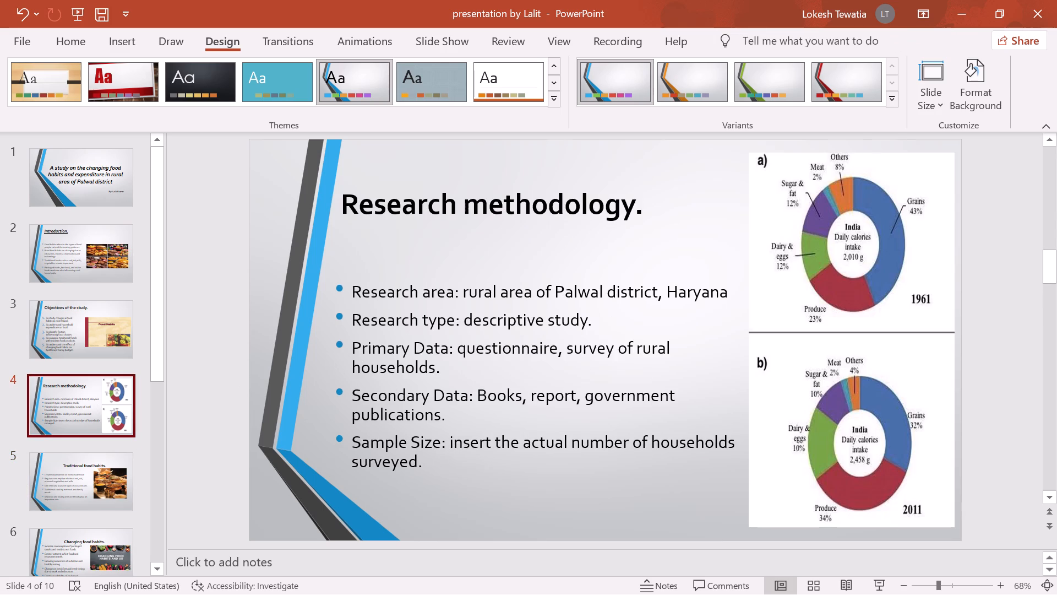
{"action": "left_click", "coordinate": [722, 351]}
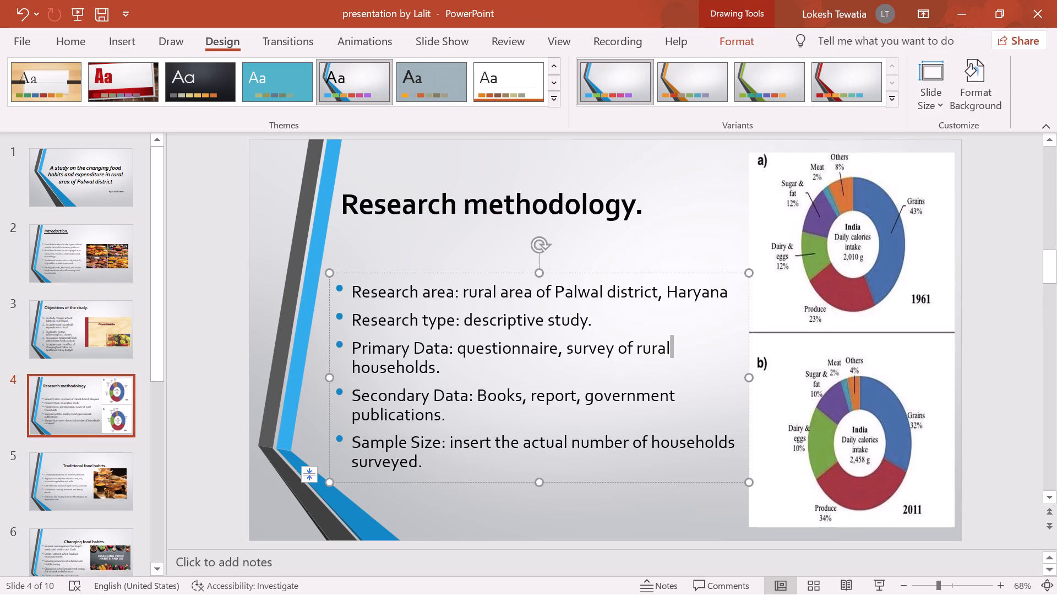
{"action": "left_click_drag", "start_coordinate": [542, 271], "coordinate": [537, 261]}
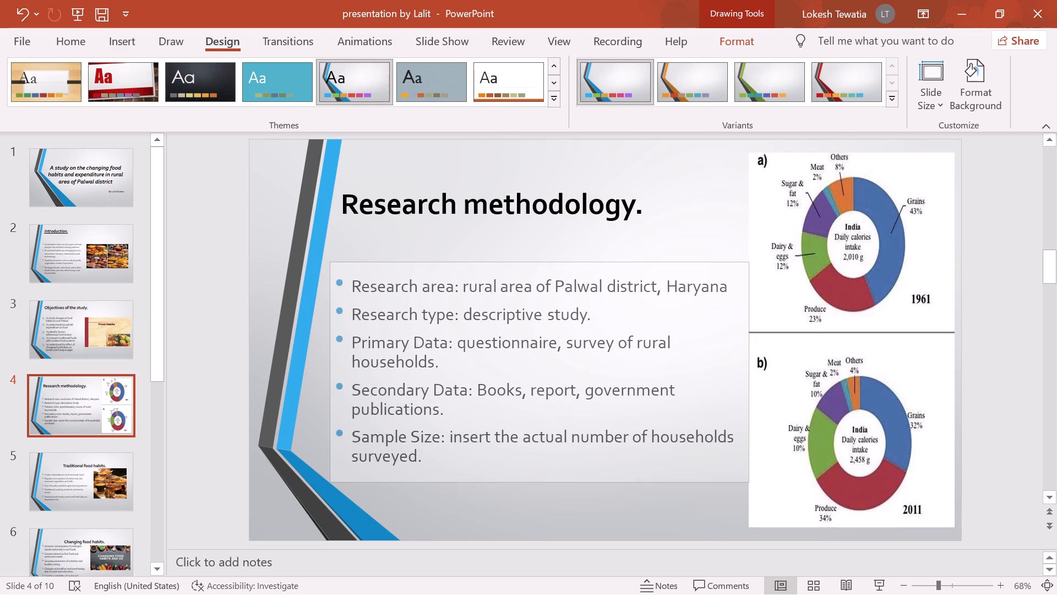
{"action": "left_click_drag", "start_coordinate": [537, 261], "coordinate": [536, 234]}
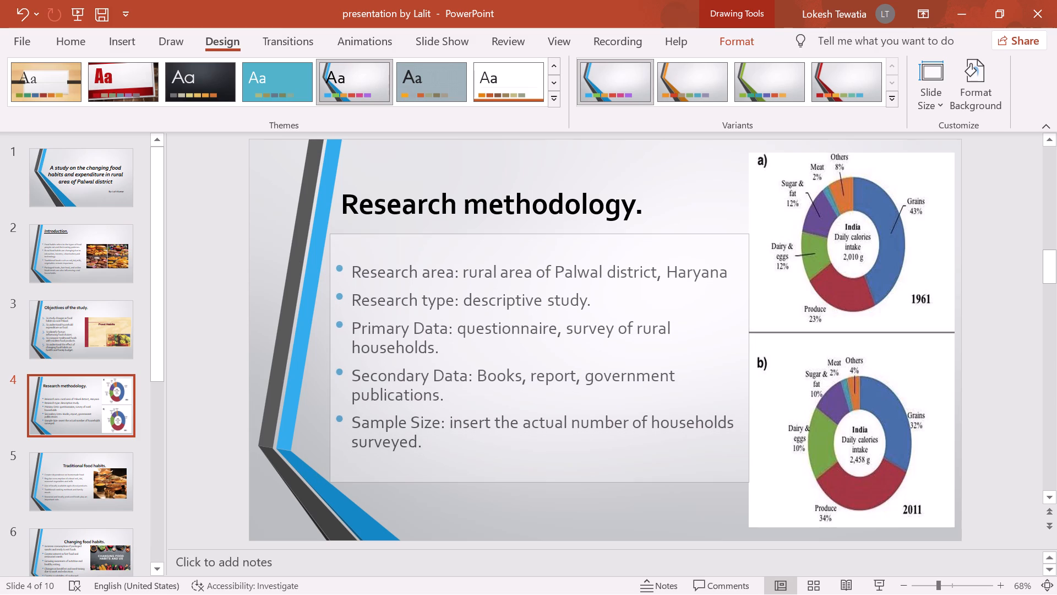
{"action": "left_click_drag", "start_coordinate": [536, 234], "coordinate": [536, 230]}
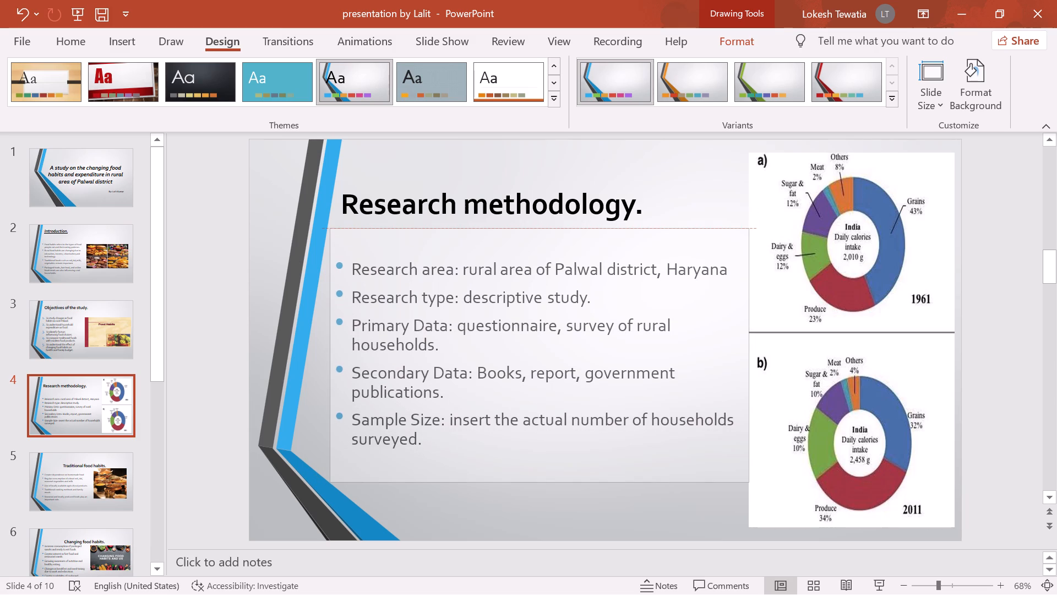
{"action": "left_click_drag", "start_coordinate": [536, 230], "coordinate": [536, 234]}
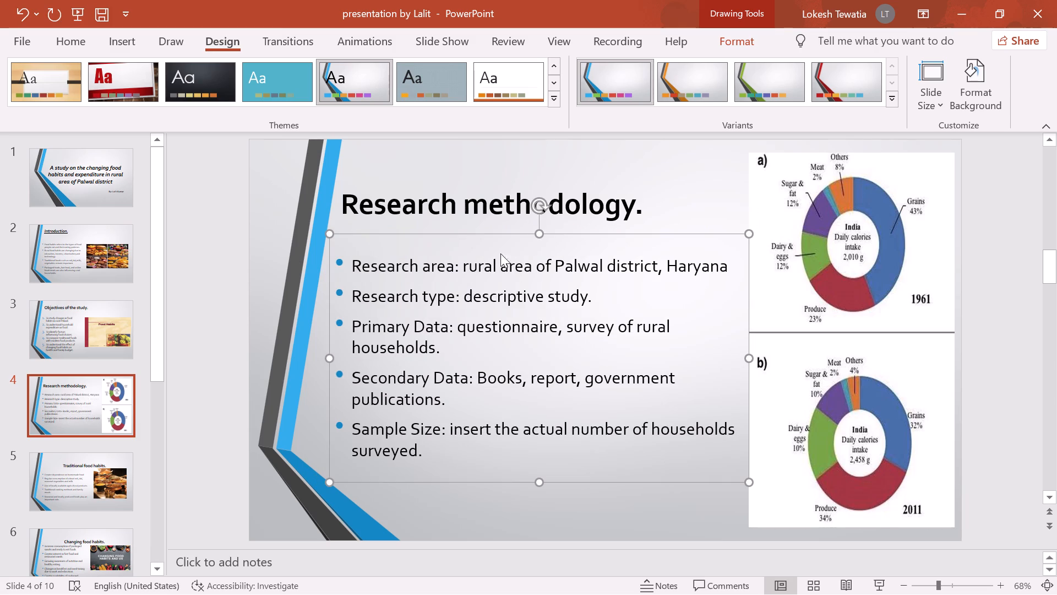
Shrink the "Traditional food habits." heading box on slide 5 to fit its text and align its left edge with the bullet text box.
{"action": "left_click", "coordinate": [67, 489]}
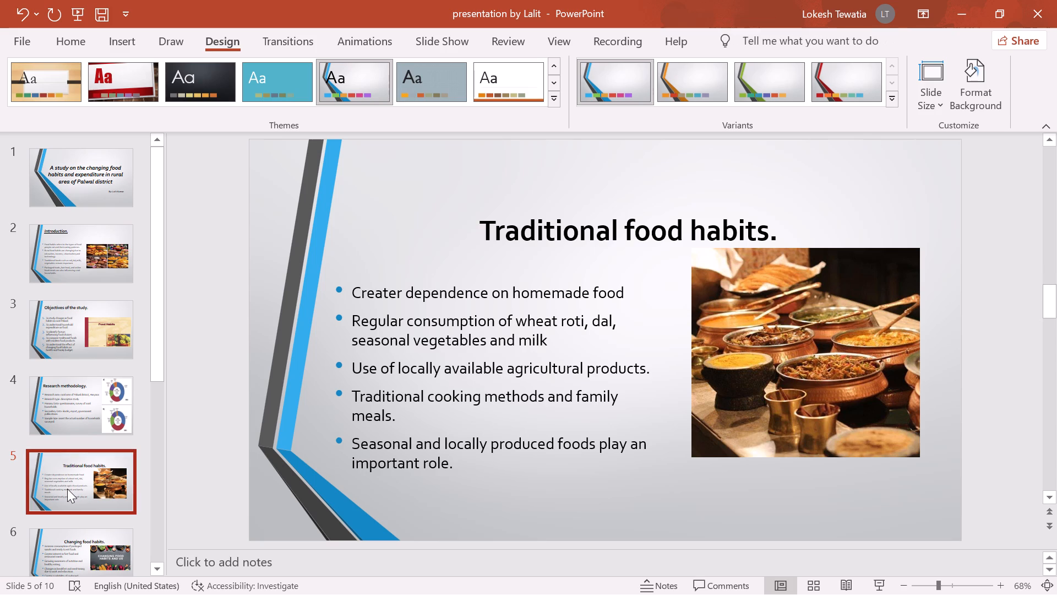
{"action": "left_click", "coordinate": [672, 221]}
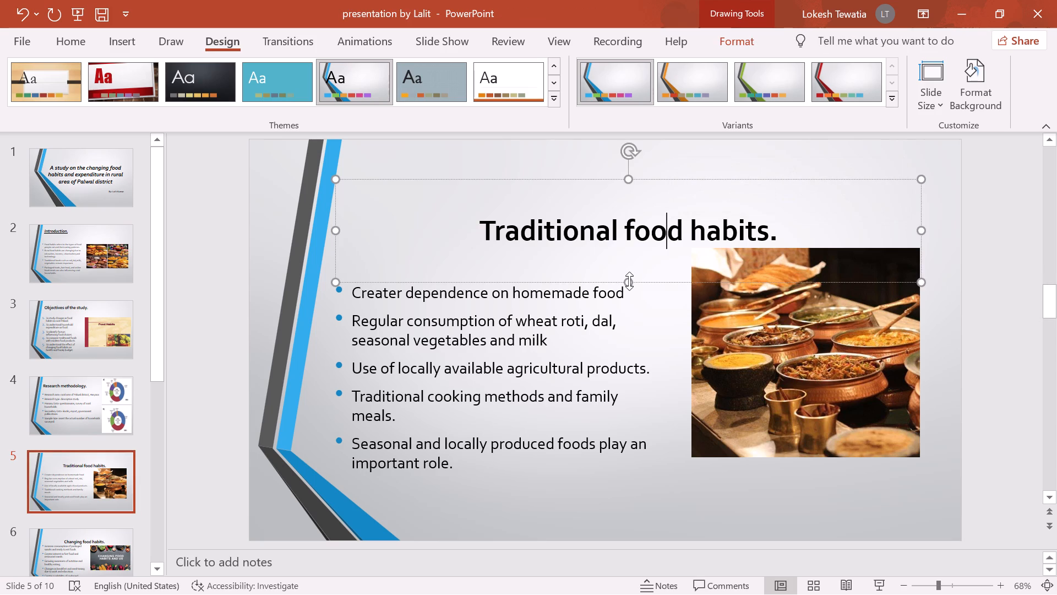
{"action": "left_click_drag", "start_coordinate": [629, 281], "coordinate": [622, 193]}
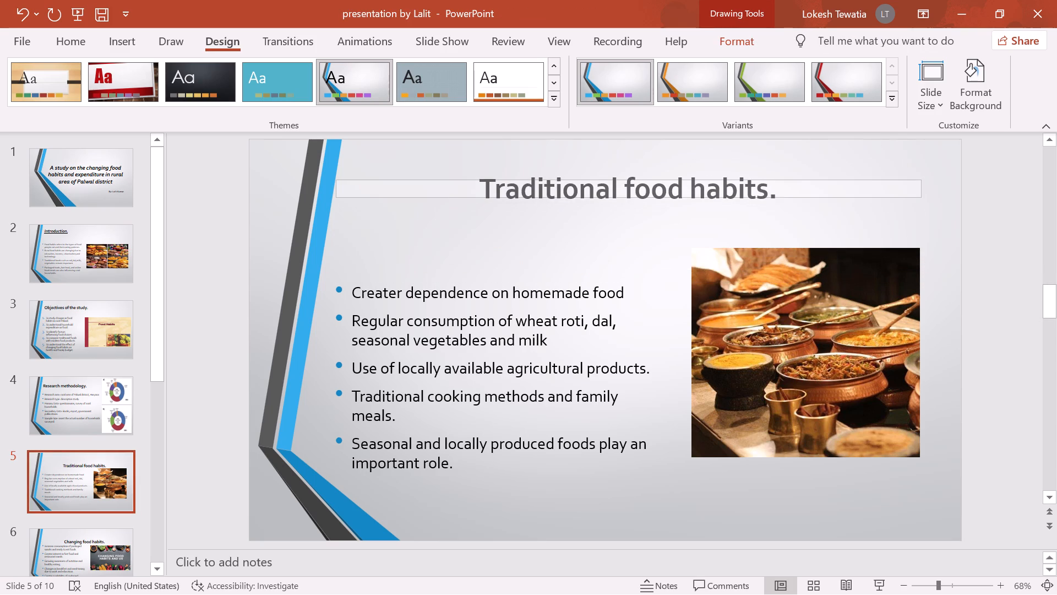
{"action": "left_click_drag", "start_coordinate": [622, 193], "coordinate": [623, 221]}
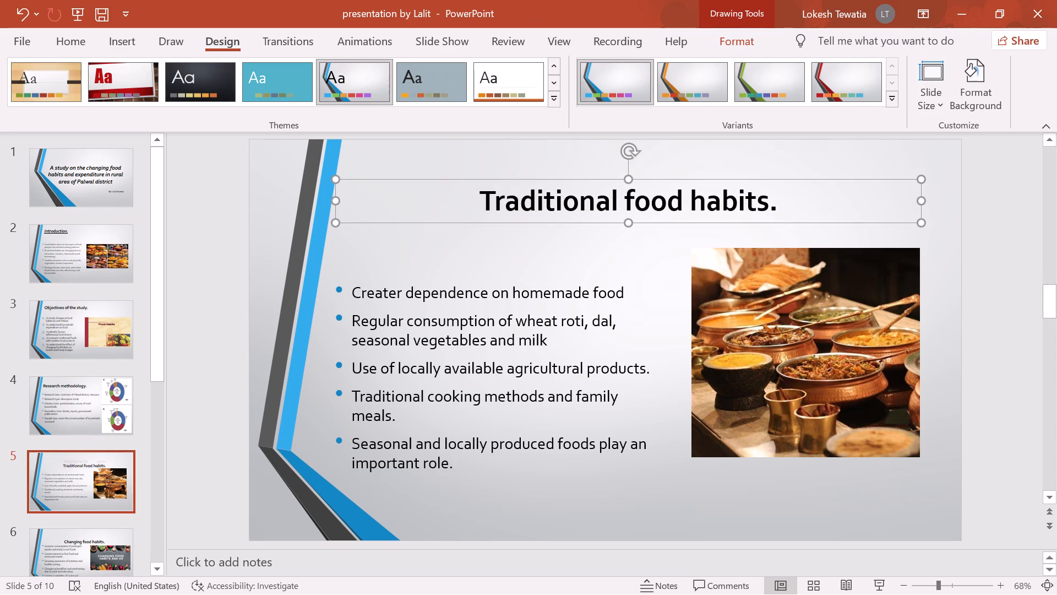
{"action": "left_click_drag", "start_coordinate": [923, 202], "coordinate": [921, 201]}
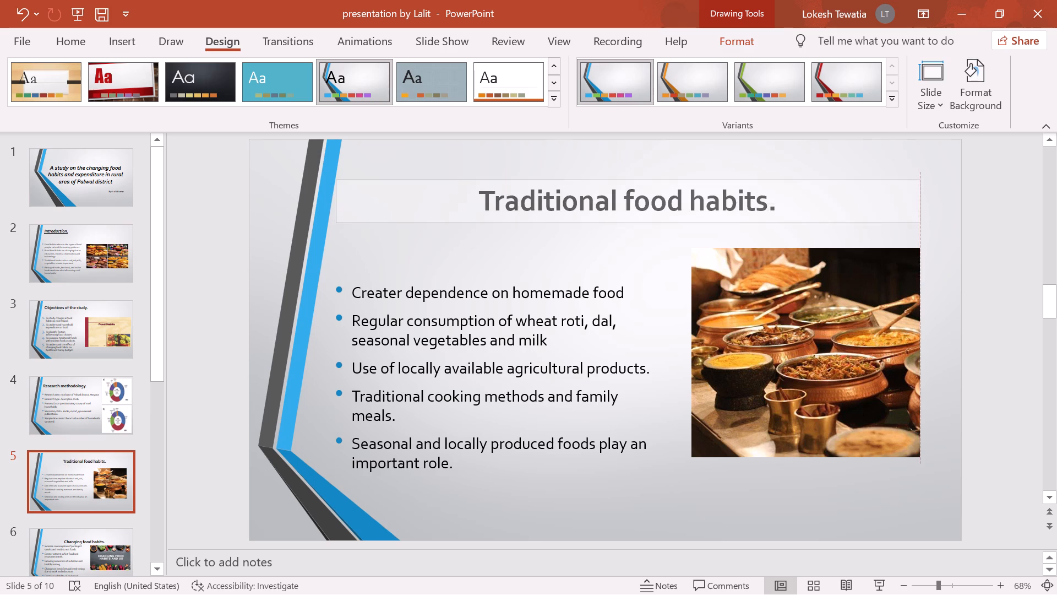
{"action": "left_click_drag", "start_coordinate": [921, 201], "coordinate": [690, 233]}
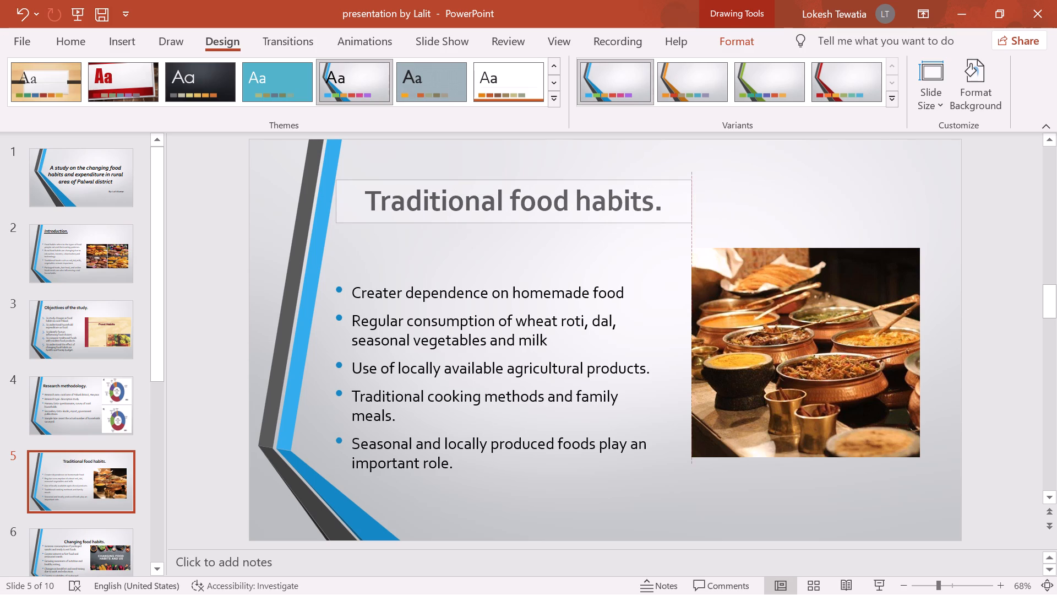
{"action": "left_click_drag", "start_coordinate": [690, 233], "coordinate": [654, 228]}
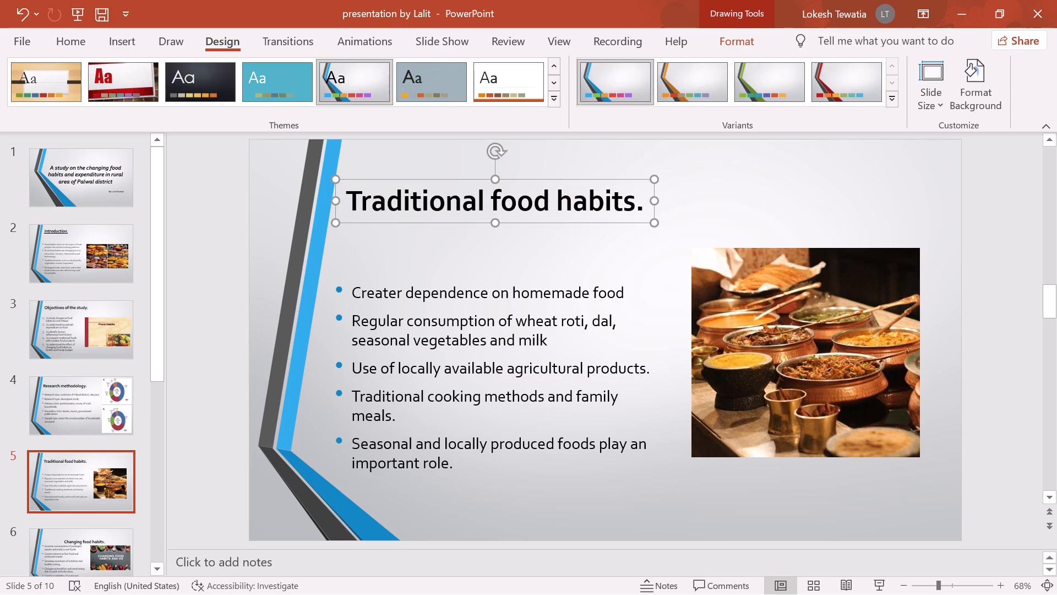
{"action": "left_click", "coordinate": [366, 178]}
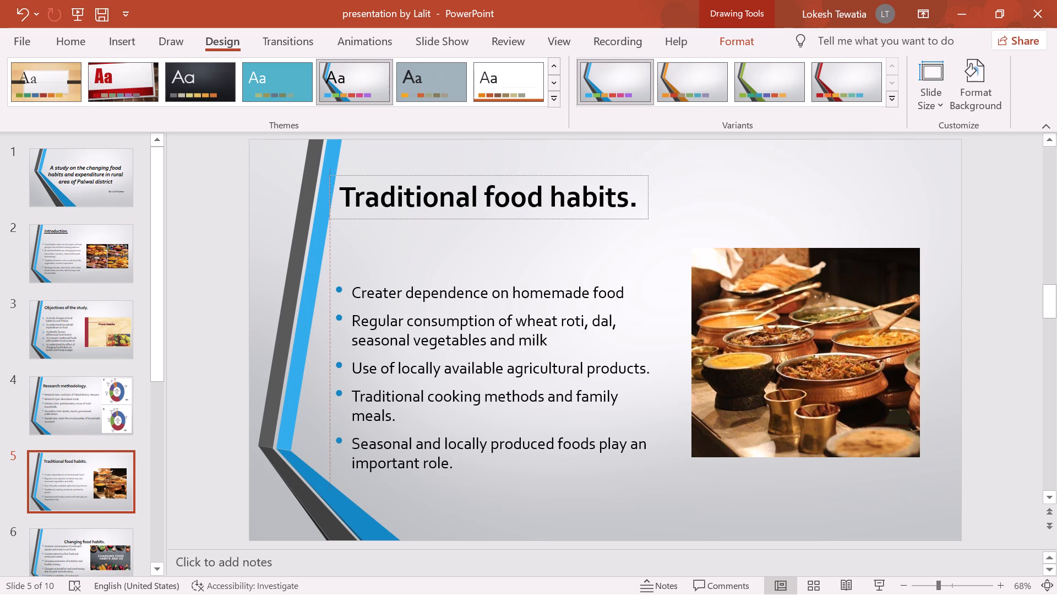
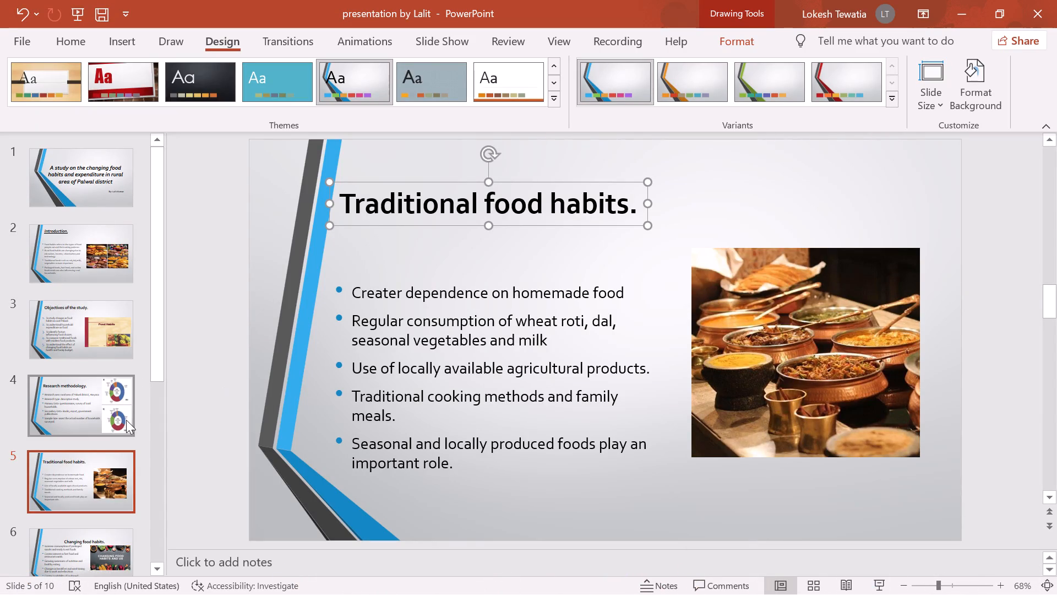
Shrink the "Changing food habits." heading box on slide 6 to fit its text, raise it slightly and align its left edge with the bullet text box.
{"action": "scroll", "coordinate": [127, 425], "scroll_direction": "down", "scroll_amount": 2}
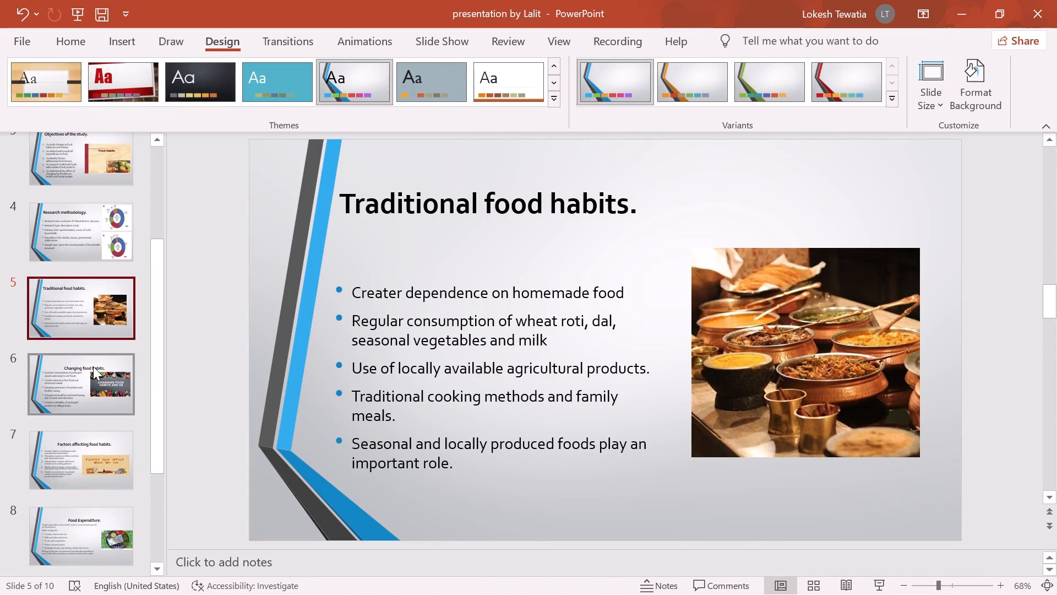
{"action": "left_click", "coordinate": [93, 366]}
{"action": "left_click", "coordinate": [623, 225]}
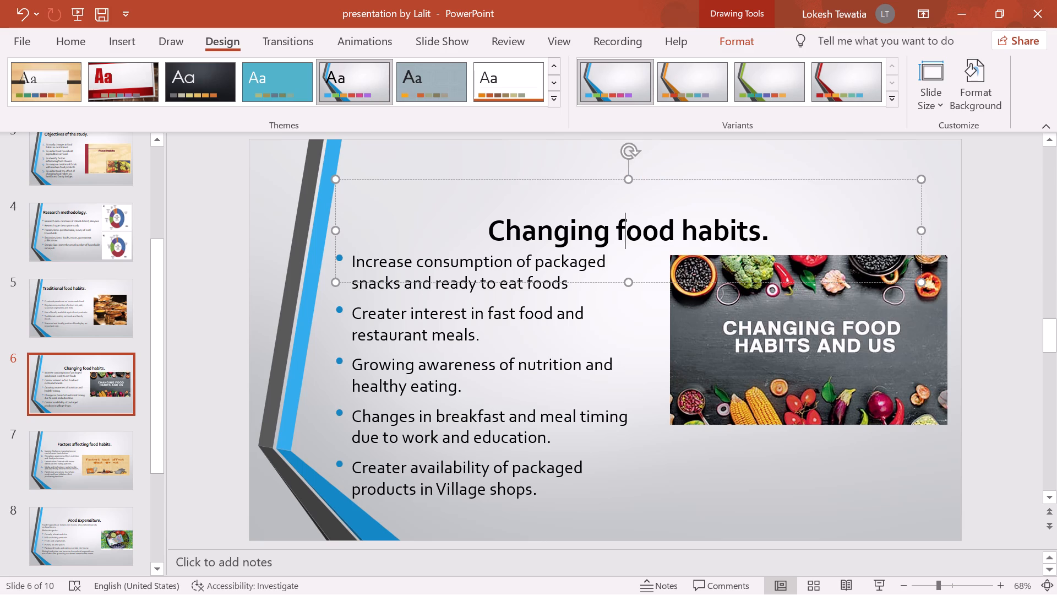
{"action": "left_click_drag", "start_coordinate": [626, 285], "coordinate": [616, 221]}
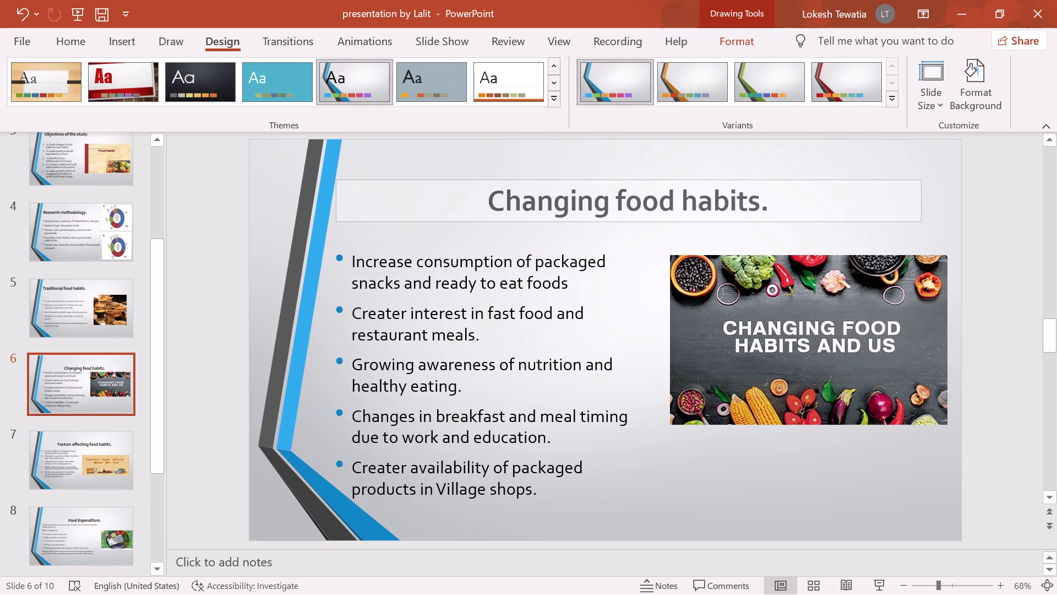
{"action": "left_click_drag", "start_coordinate": [616, 221], "coordinate": [616, 224]}
{"action": "left_click_drag", "start_coordinate": [924, 203], "coordinate": [742, 218]}
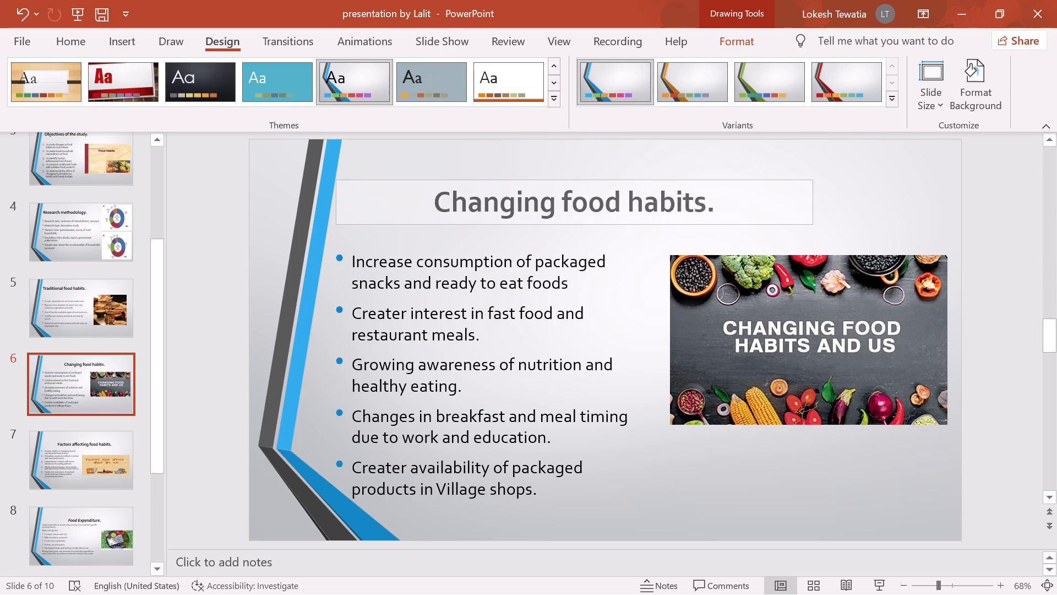
{"action": "left_click_drag", "start_coordinate": [742, 218], "coordinate": [653, 234]}
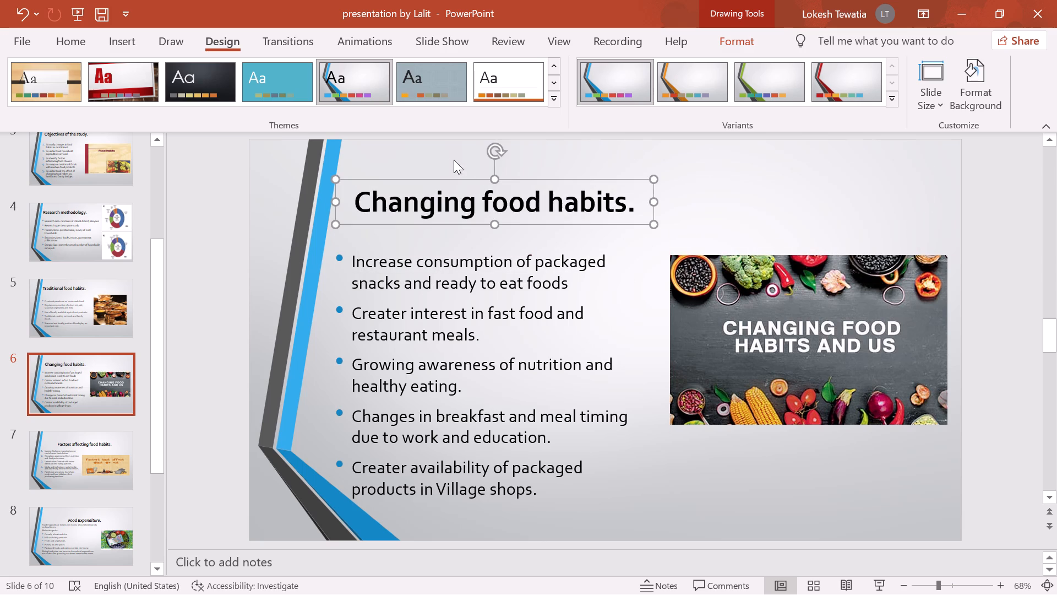
{"action": "left_click_drag", "start_coordinate": [435, 175], "coordinate": [426, 174]}
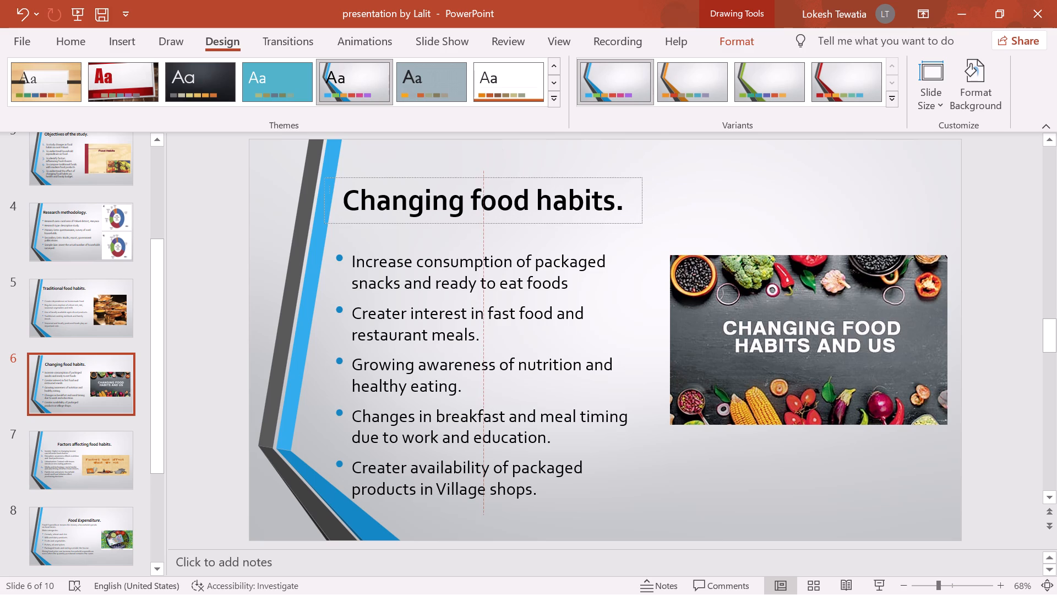
{"action": "left_click_drag", "start_coordinate": [426, 174], "coordinate": [428, 171]}
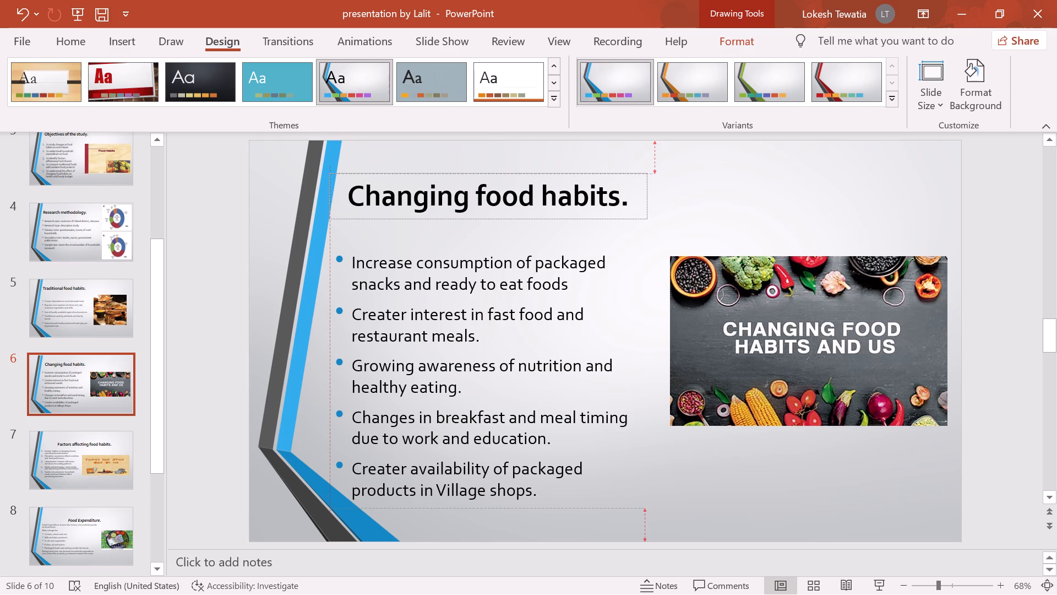
Narrow slide 7's "Factors that affect what we eat" picture from its left side and extend its top edge up level with the numbered text box.
{"action": "left_click", "coordinate": [73, 469]}
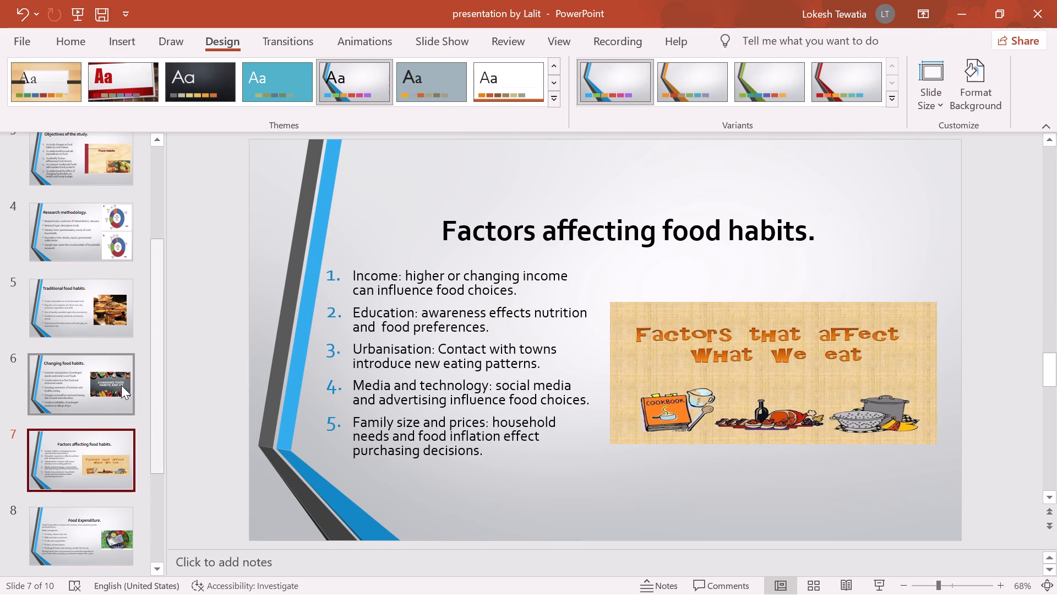
{"action": "left_click", "coordinate": [103, 380]}
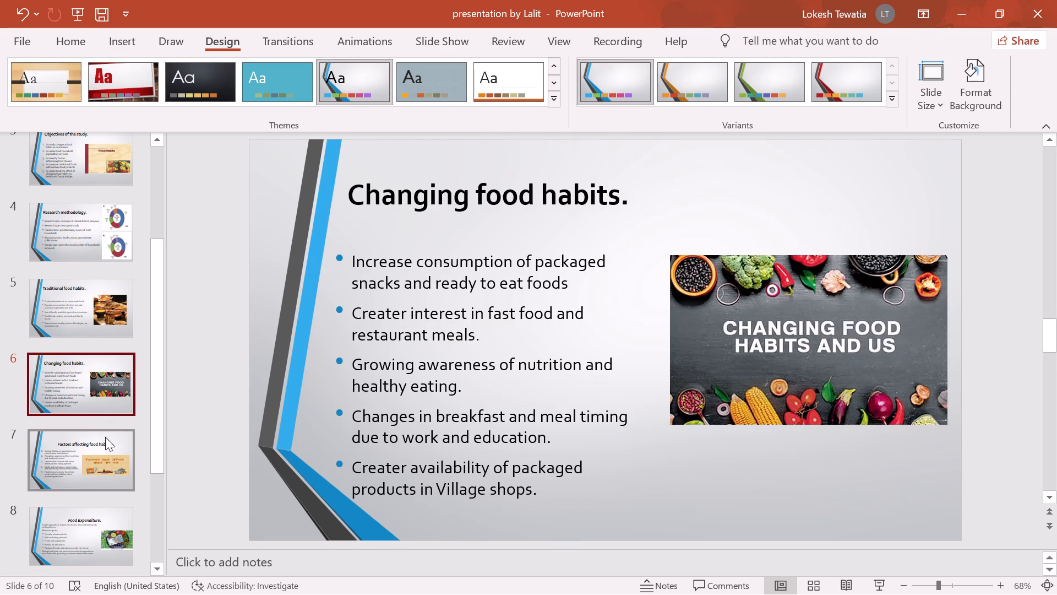
{"action": "left_click", "coordinate": [105, 444]}
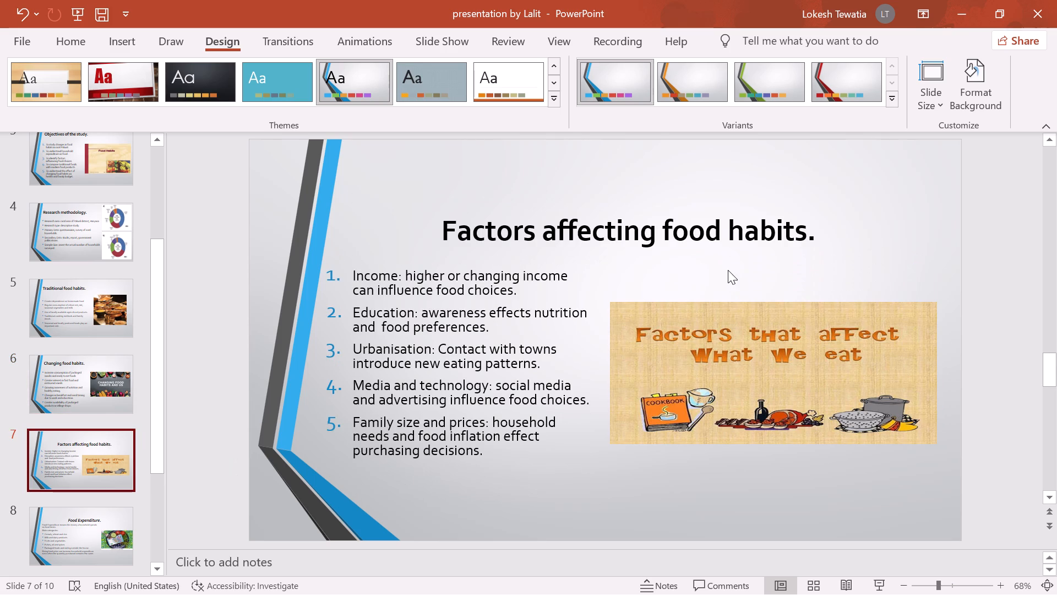
{"action": "left_click", "coordinate": [757, 330]}
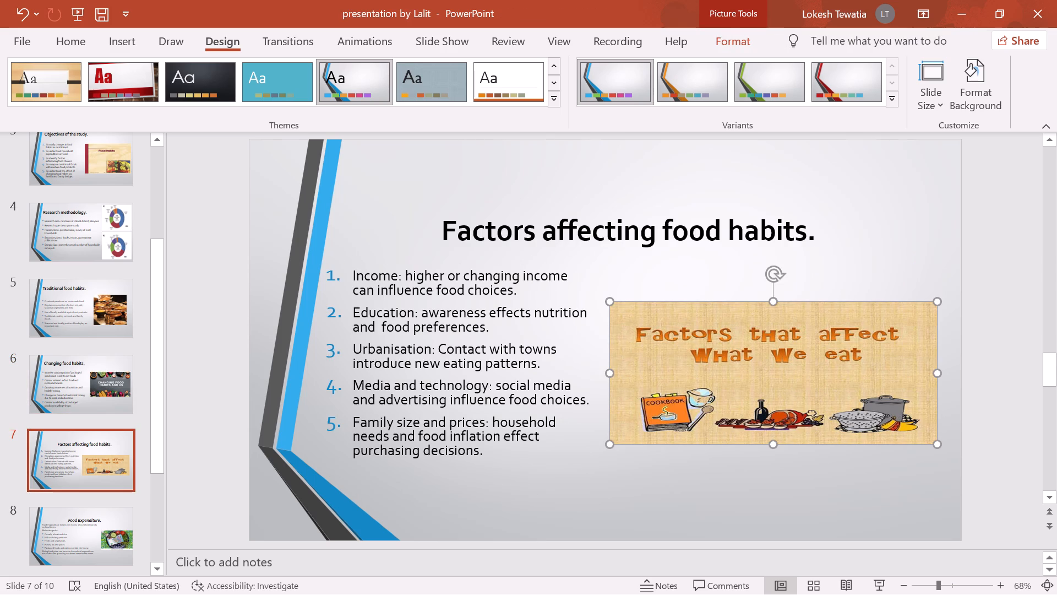
{"action": "left_click_drag", "start_coordinate": [608, 373], "coordinate": [674, 371]}
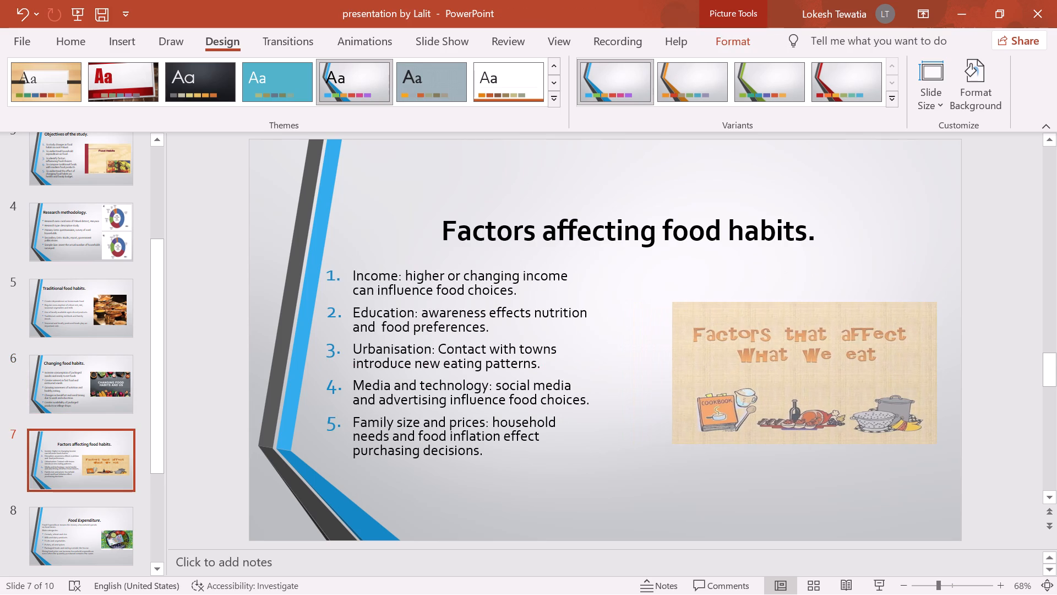
{"action": "left_click_drag", "start_coordinate": [674, 371], "coordinate": [675, 371]}
{"action": "left_click_drag", "start_coordinate": [806, 304], "coordinate": [806, 280]}
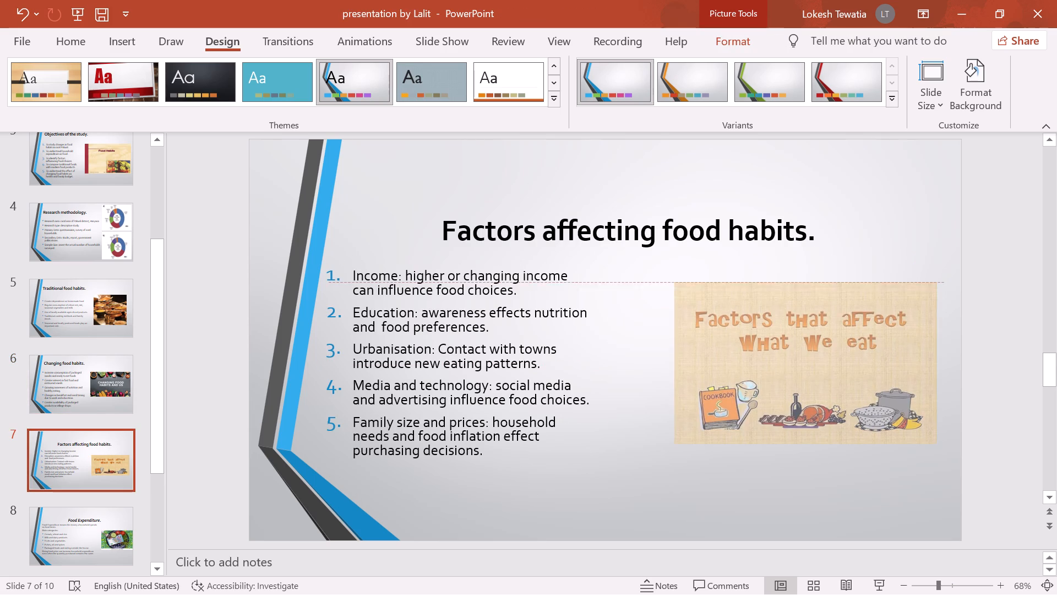
{"action": "left_click_drag", "start_coordinate": [806, 280], "coordinate": [805, 258]}
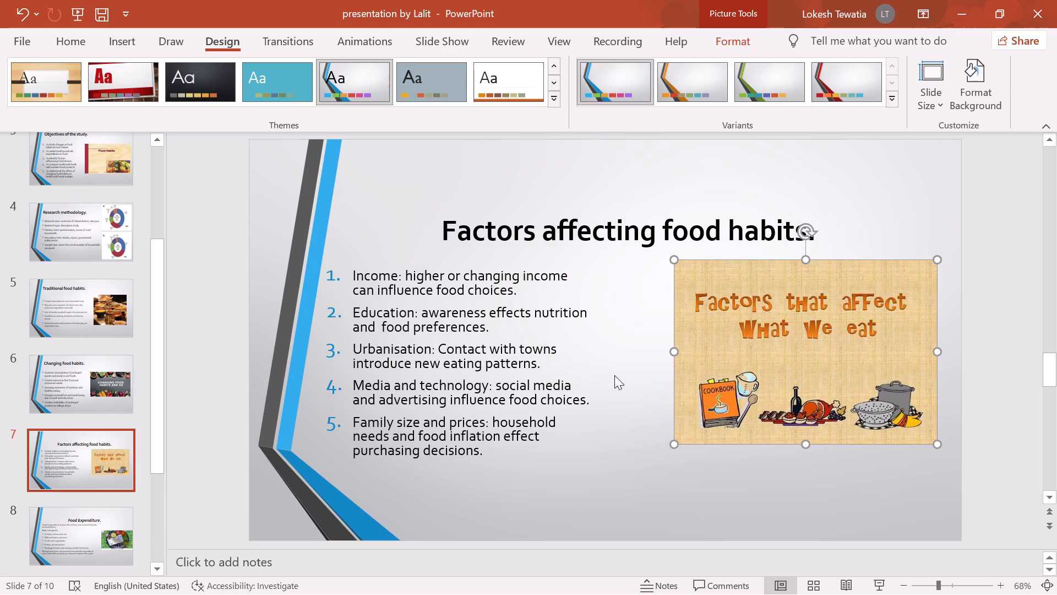
Widen slide 7's numbered text box on its right side until it ends just short of the picture.
{"action": "left_click", "coordinate": [608, 364]}
{"action": "left_click", "coordinate": [586, 348]}
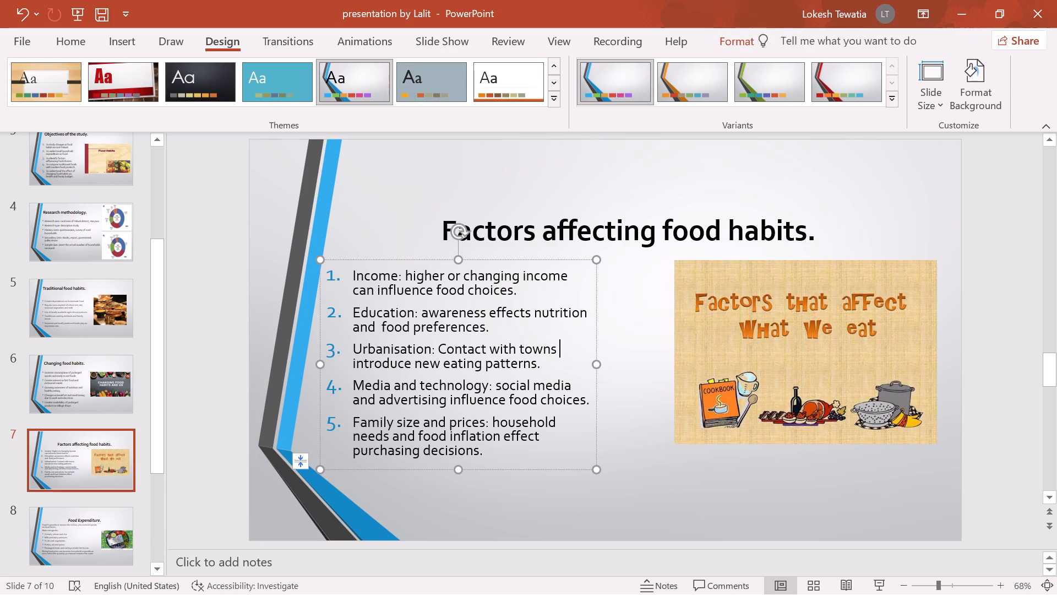
{"action": "left_click_drag", "start_coordinate": [597, 364], "coordinate": [649, 371]}
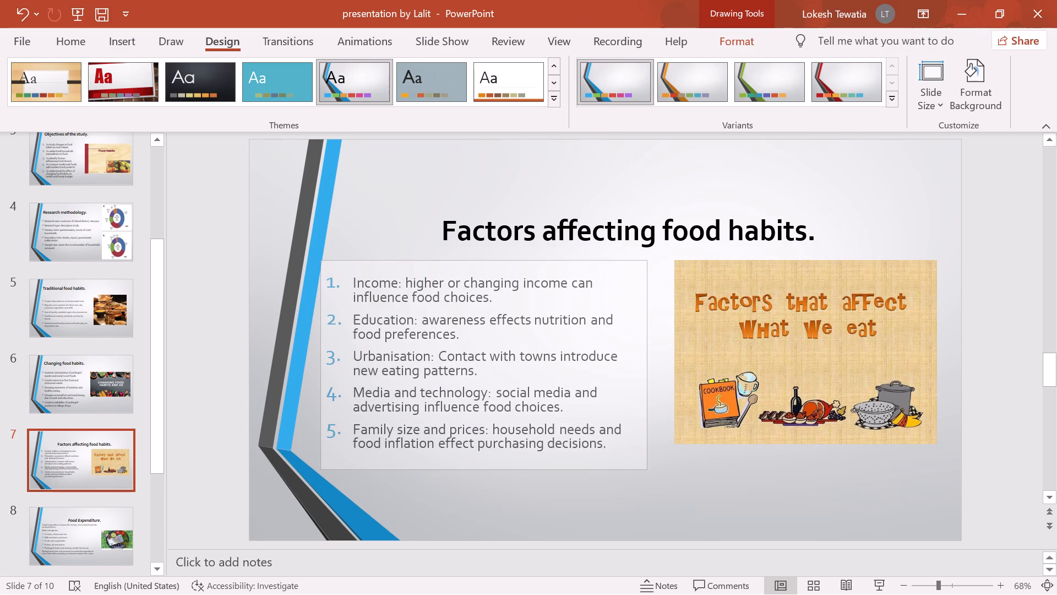
{"action": "left_click_drag", "start_coordinate": [649, 371], "coordinate": [660, 374]}
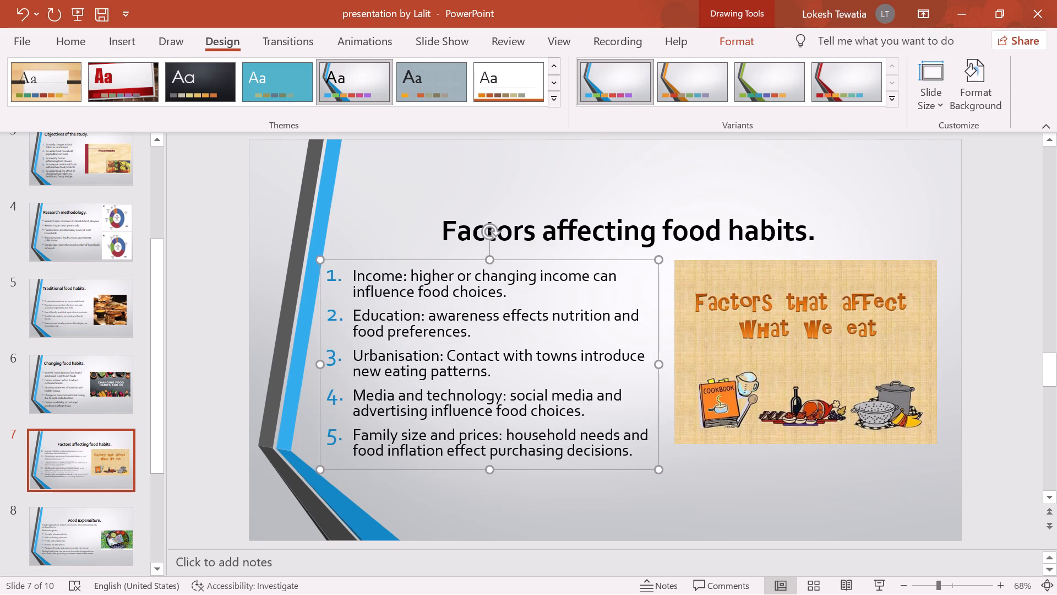
Shrink the "Factors affecting food habits." heading box on slide 7 to fit its single line of text and shift it slightly towards the blue stripe.
{"action": "left_click", "coordinate": [813, 230]}
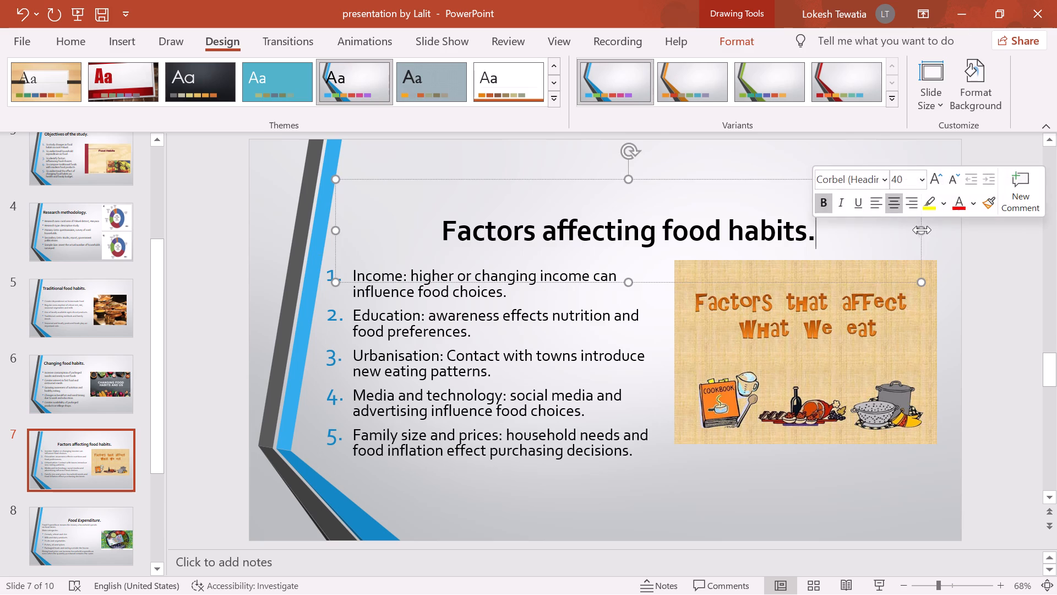
{"action": "left_click_drag", "start_coordinate": [920, 229], "coordinate": [744, 245]}
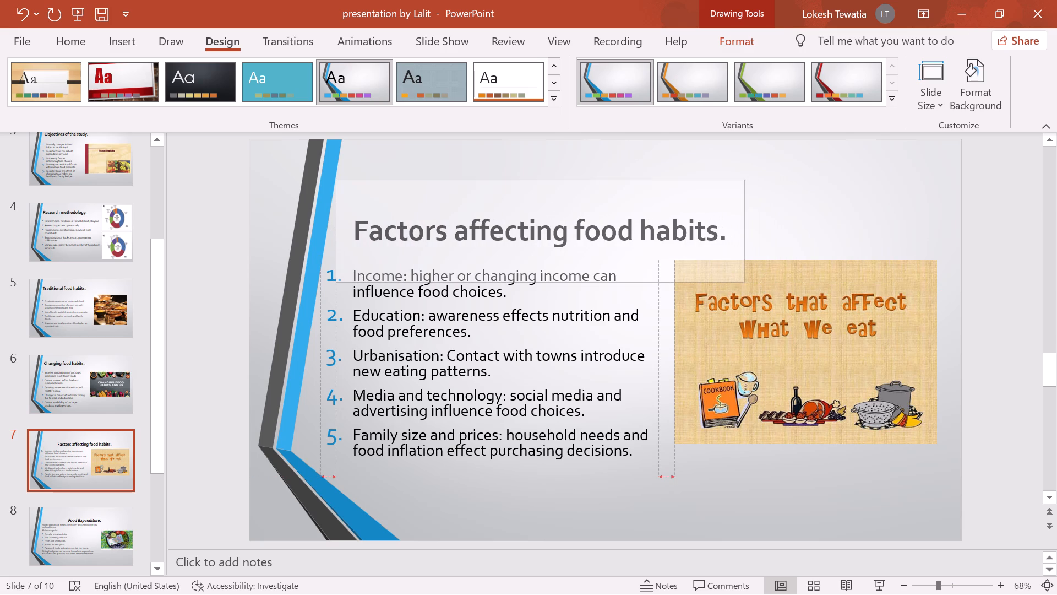
{"action": "left_click_drag", "start_coordinate": [744, 245], "coordinate": [717, 254]}
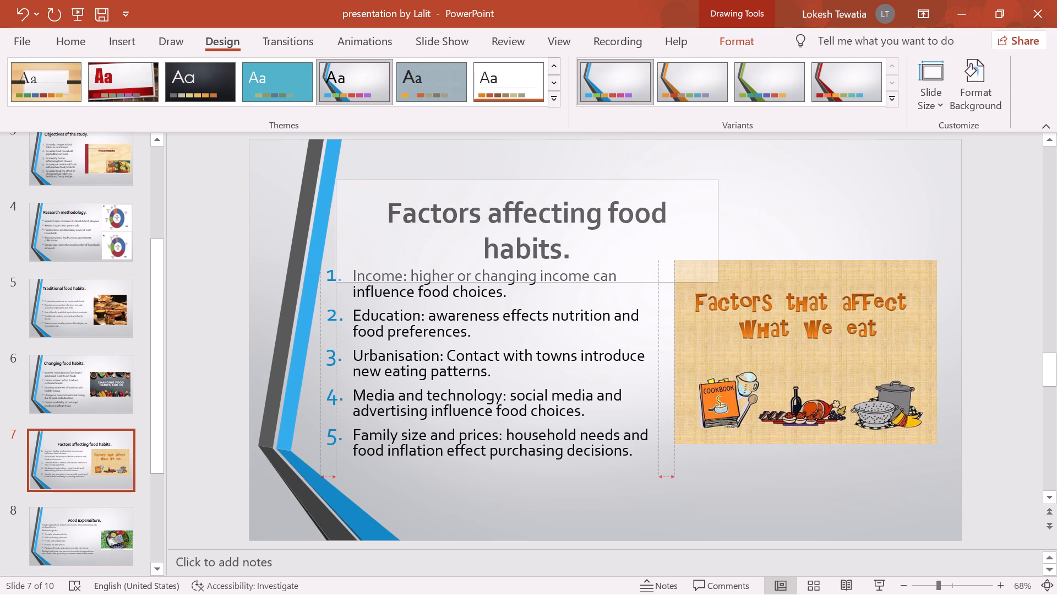
{"action": "left_click_drag", "start_coordinate": [717, 254], "coordinate": [727, 253]}
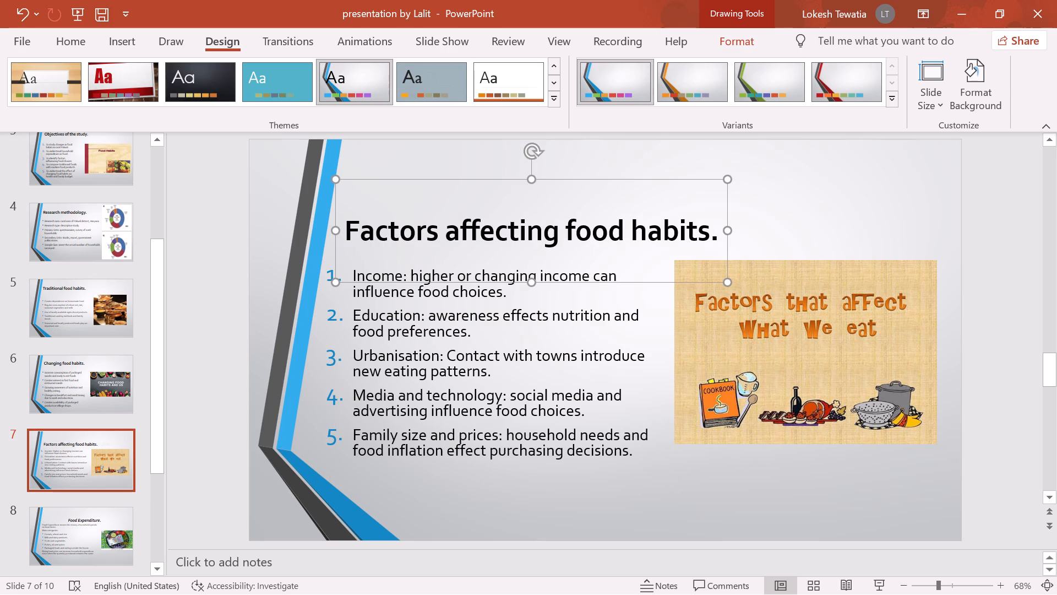
{"action": "left_click_drag", "start_coordinate": [532, 283], "coordinate": [535, 248]}
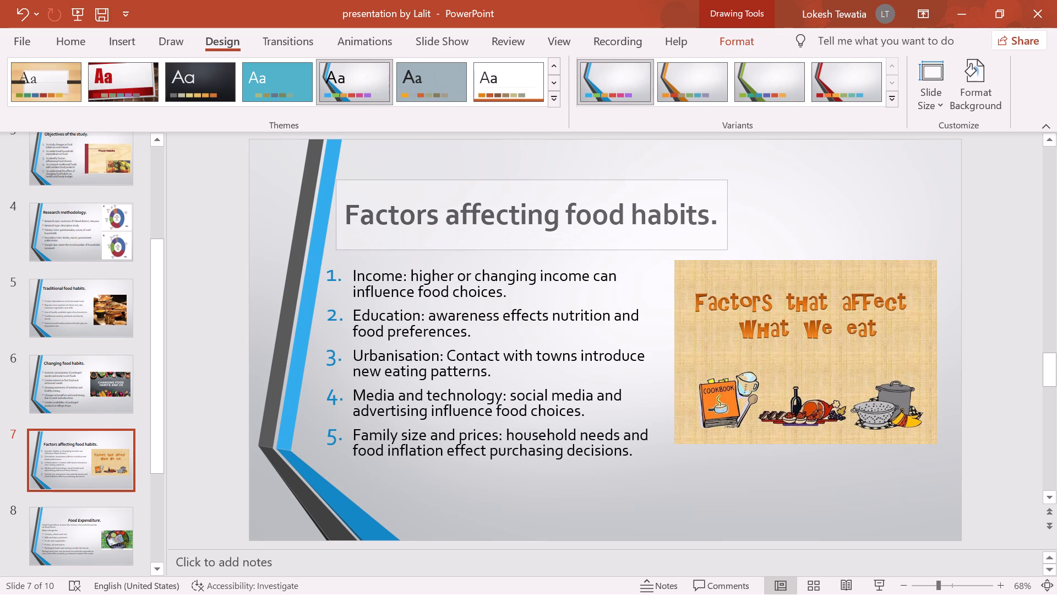
{"action": "left_click_drag", "start_coordinate": [535, 248], "coordinate": [534, 231]}
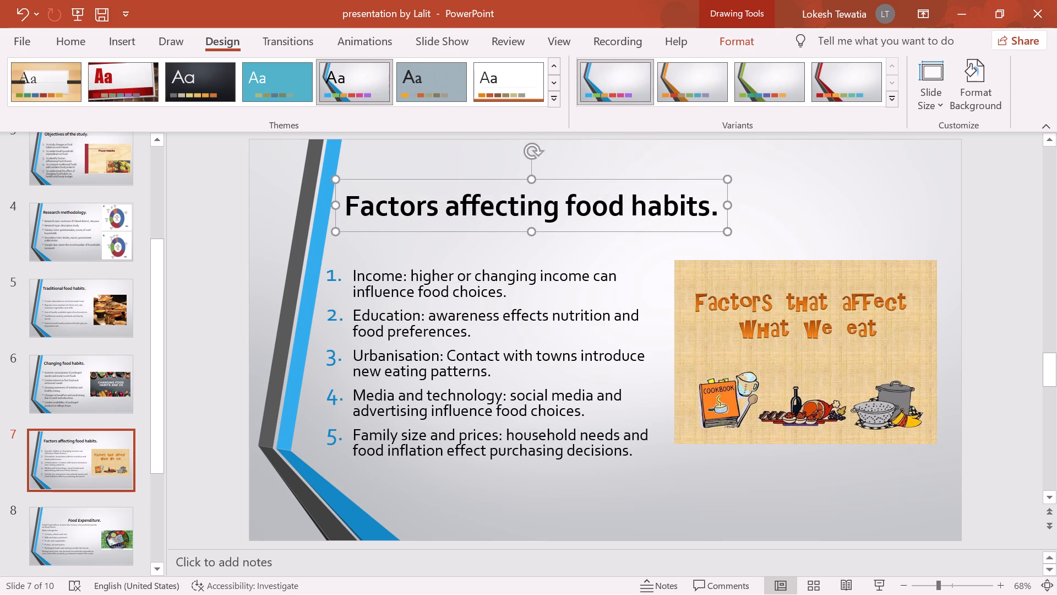
{"action": "left_click_drag", "start_coordinate": [484, 182], "coordinate": [481, 181]}
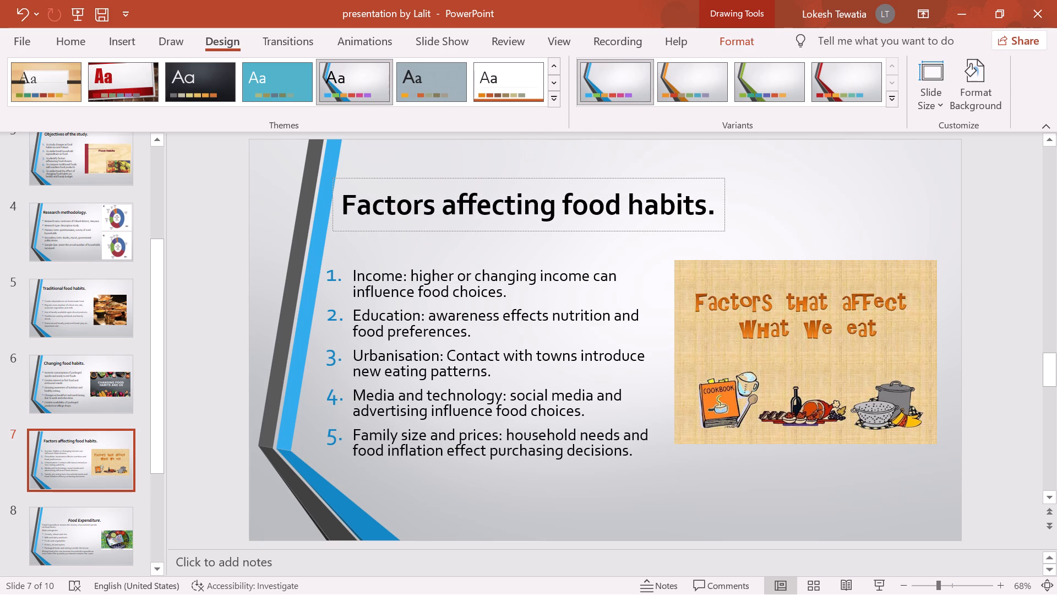
{"action": "left_click_drag", "start_coordinate": [481, 181], "coordinate": [470, 179]}
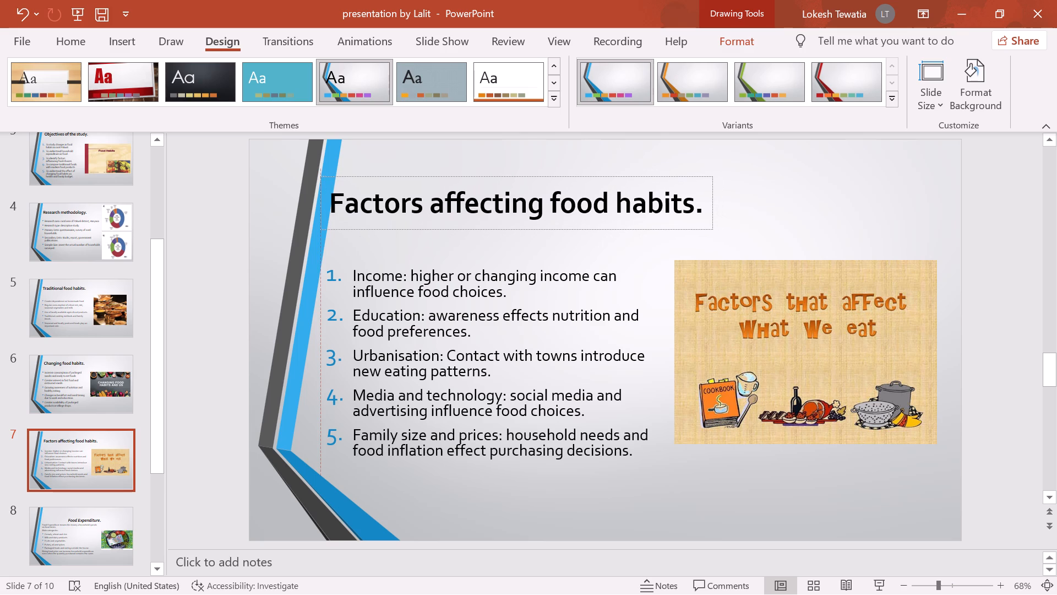
{"action": "left_click_drag", "start_coordinate": [470, 179], "coordinate": [473, 180]}
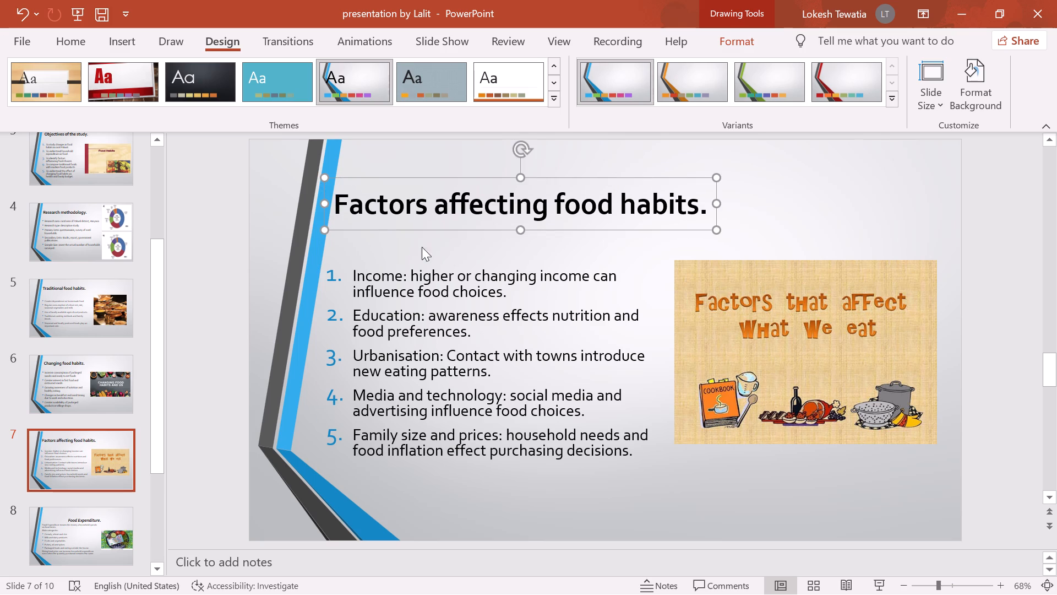
Shrink the "Food Expenditure." heading box on slide 8 to fit its text, clear of the body text, and shift it slightly towards the blue stripe.
{"action": "scroll", "coordinate": [91, 475], "scroll_direction": "down", "scroll_amount": 2}
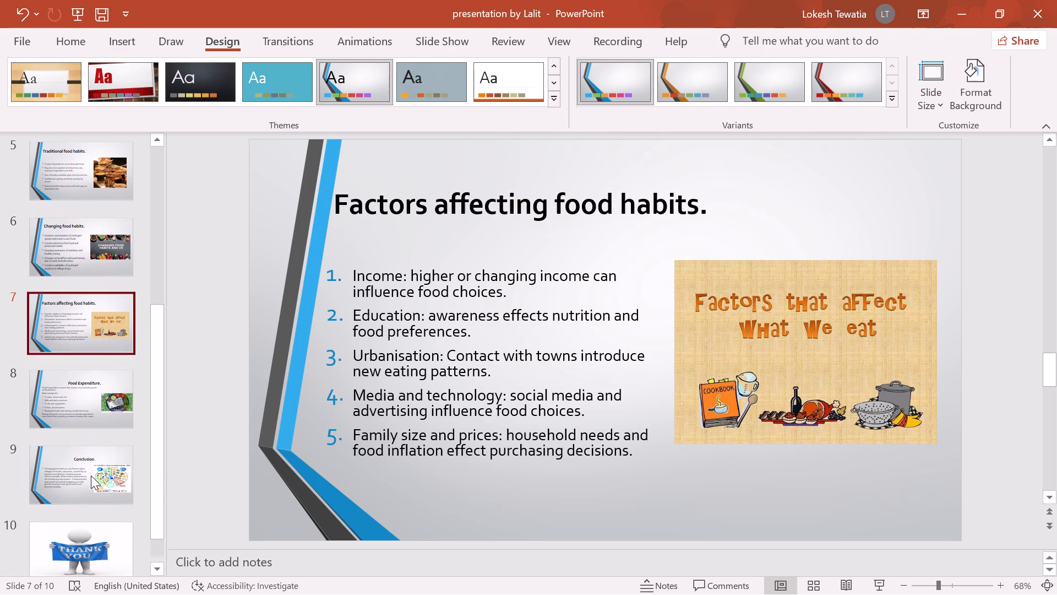
{"action": "left_click", "coordinate": [87, 402]}
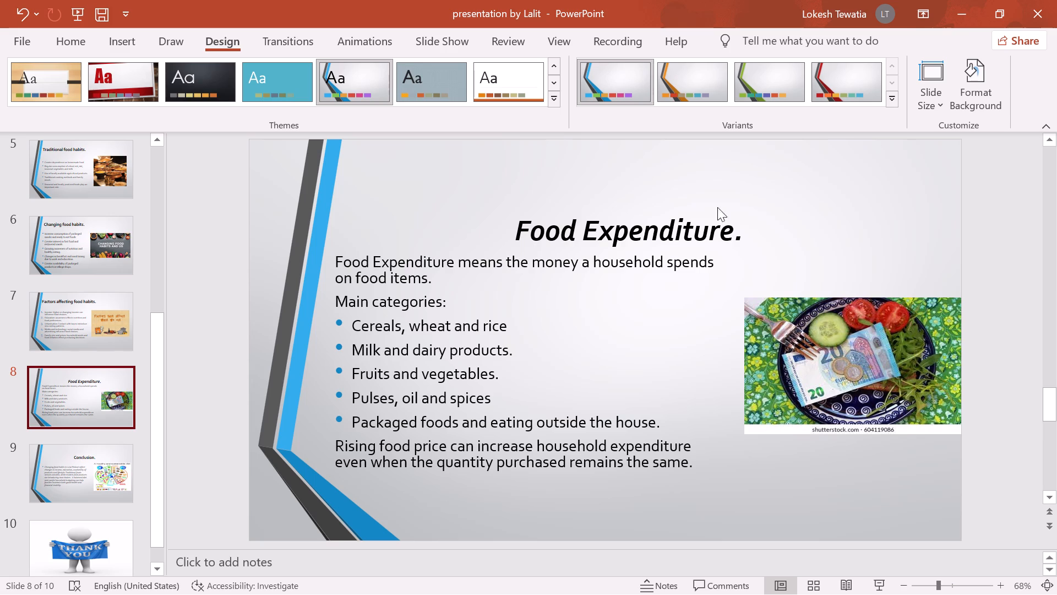
{"action": "left_click", "coordinate": [748, 228]}
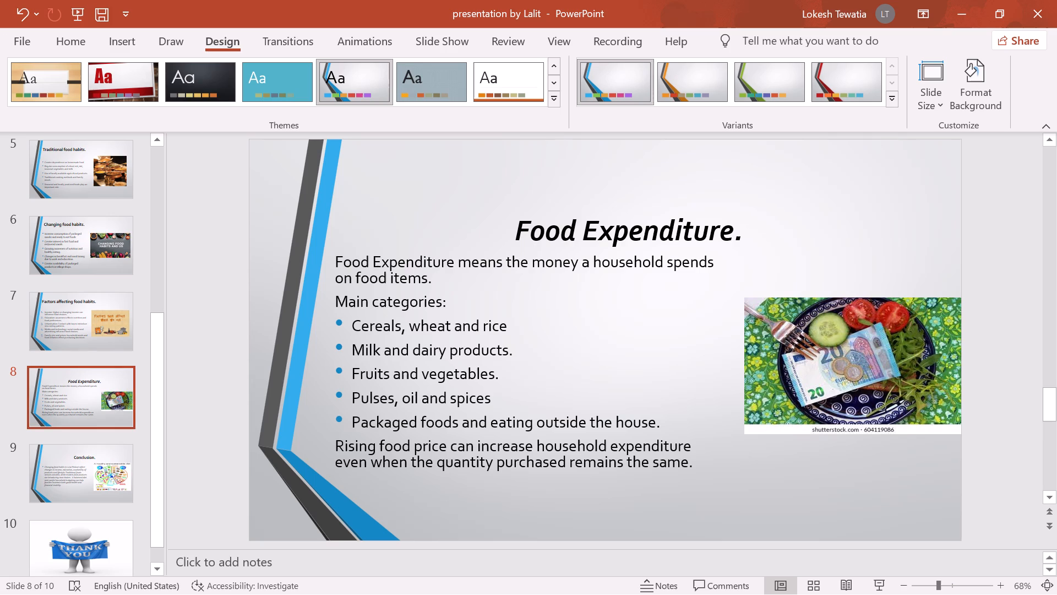
{"action": "left_click", "coordinate": [718, 230]}
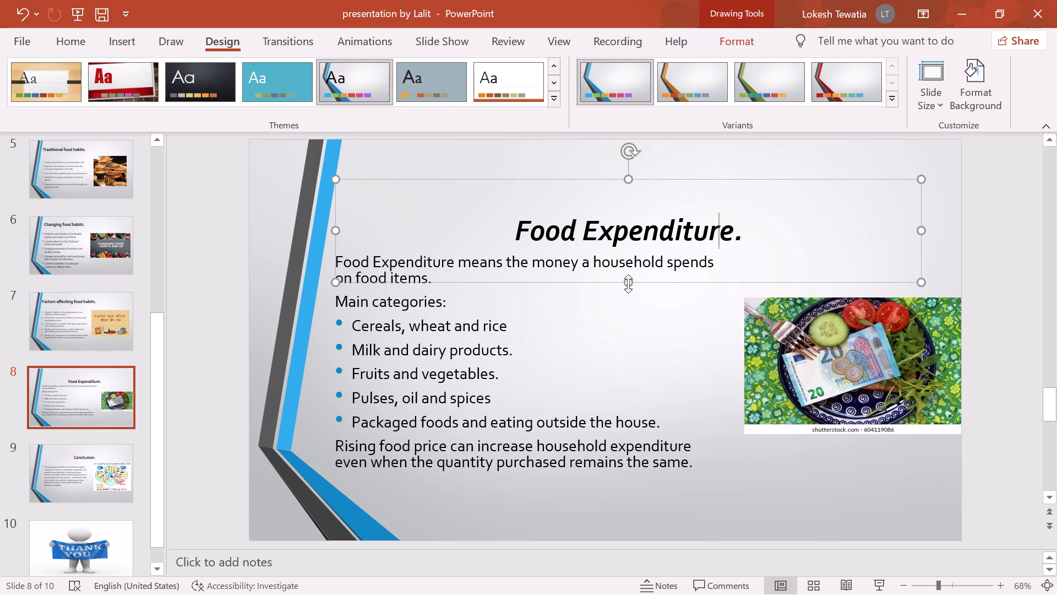
{"action": "left_click_drag", "start_coordinate": [628, 284], "coordinate": [629, 235]}
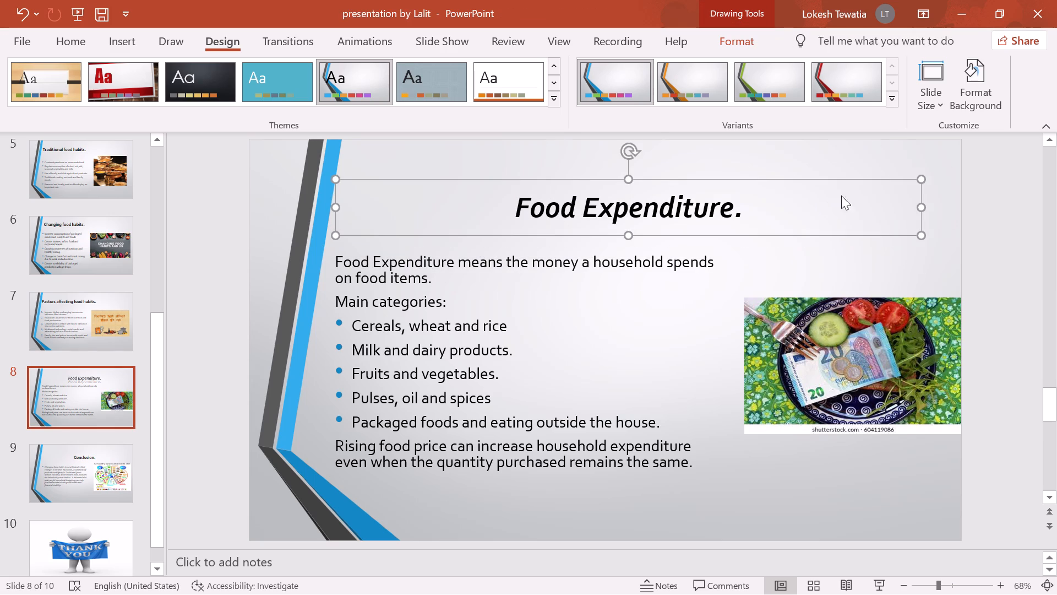
{"action": "left_click_drag", "start_coordinate": [922, 209], "coordinate": [710, 229]}
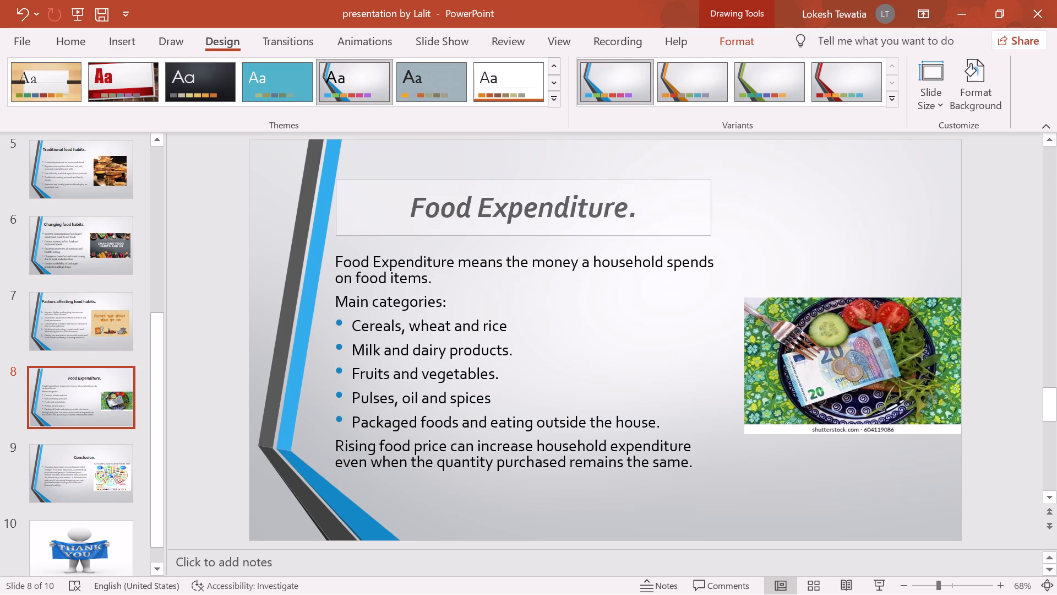
{"action": "left_click_drag", "start_coordinate": [710, 229], "coordinate": [583, 256]}
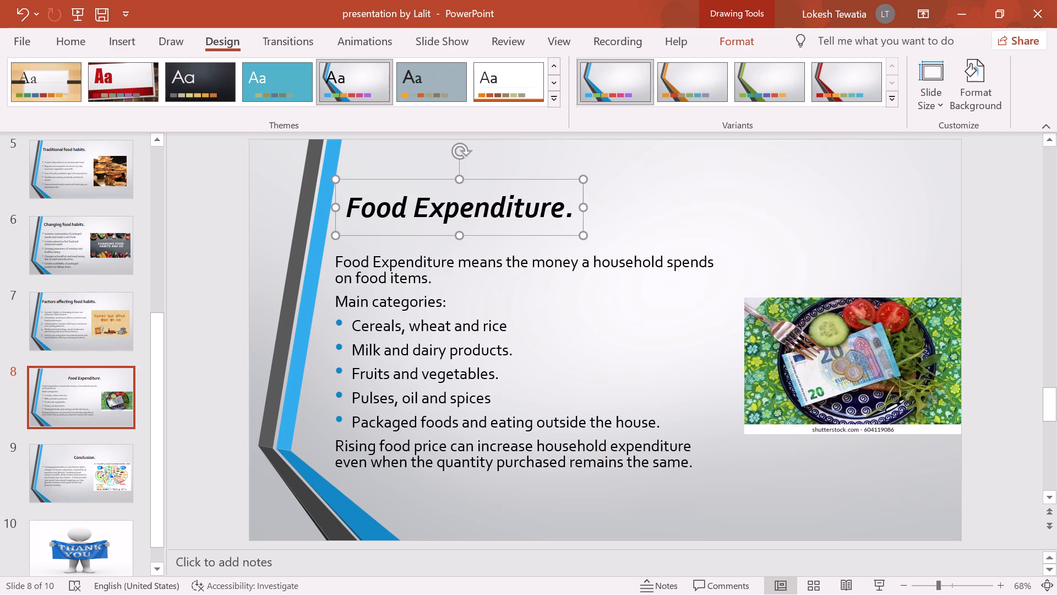
{"action": "left_click_drag", "start_coordinate": [516, 180], "coordinate": [511, 180]}
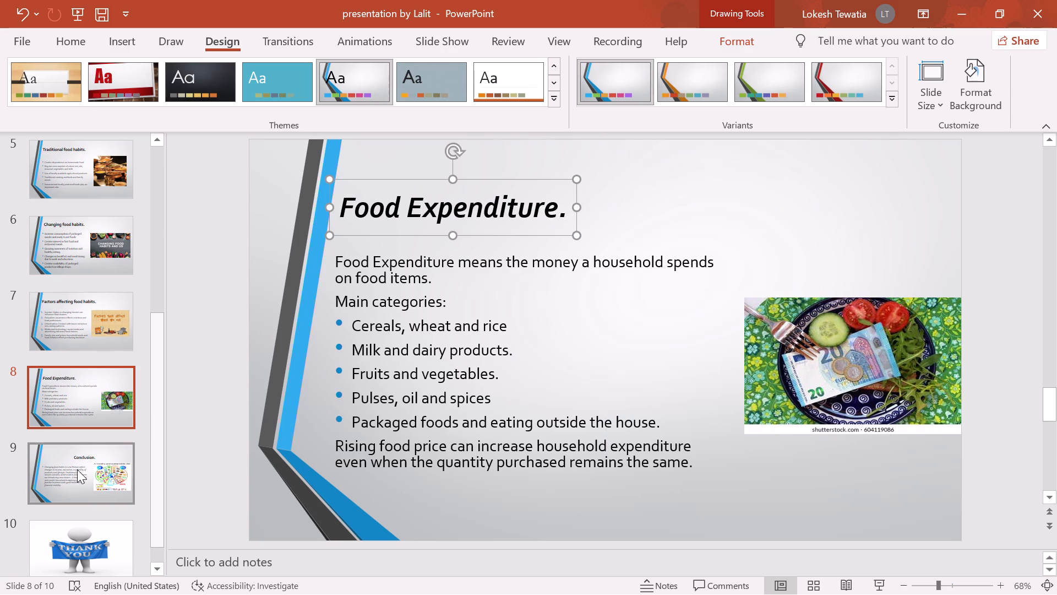
Shrink the "Conclusion." heading box on slide 9 to fit its single line of text, beside the blue stripe and clear of the body text.
{"action": "double_click", "coordinate": [75, 470]}
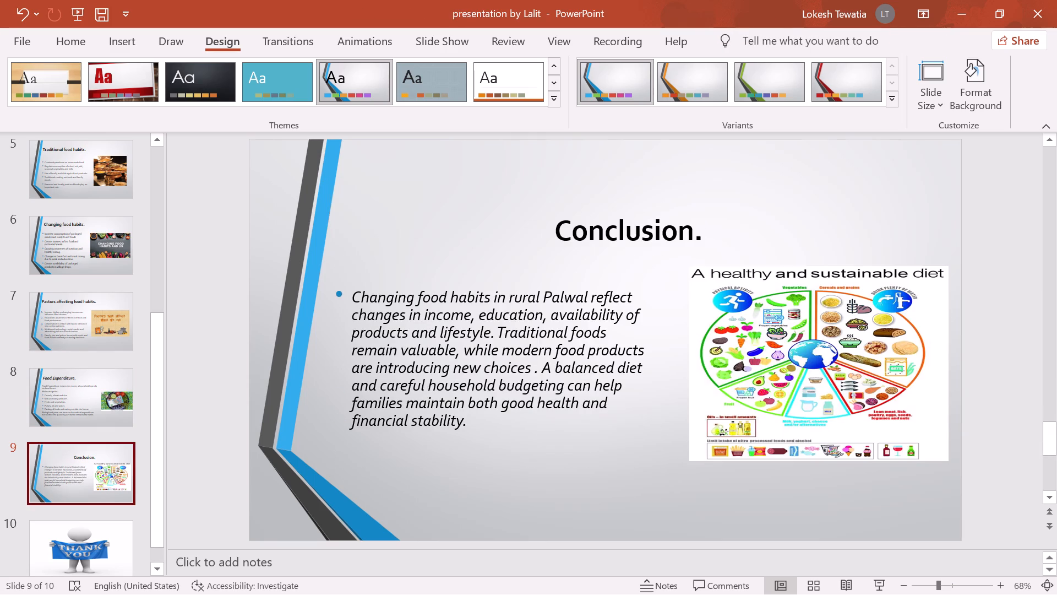
{"action": "left_click", "coordinate": [682, 234]}
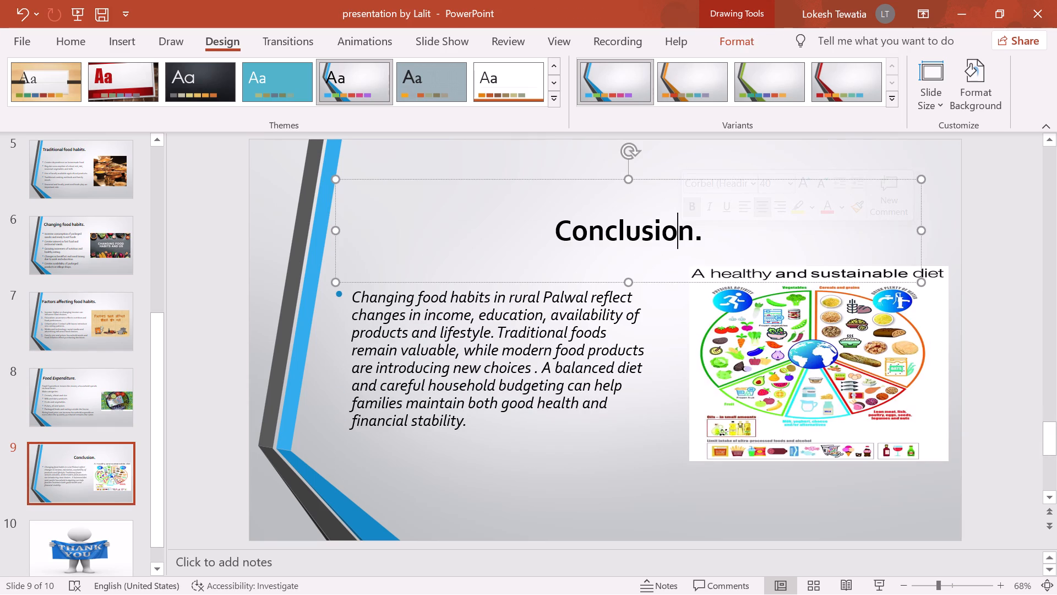
{"action": "left_click_drag", "start_coordinate": [626, 282], "coordinate": [634, 225]}
{"action": "left_click_drag", "start_coordinate": [918, 202], "coordinate": [841, 215]}
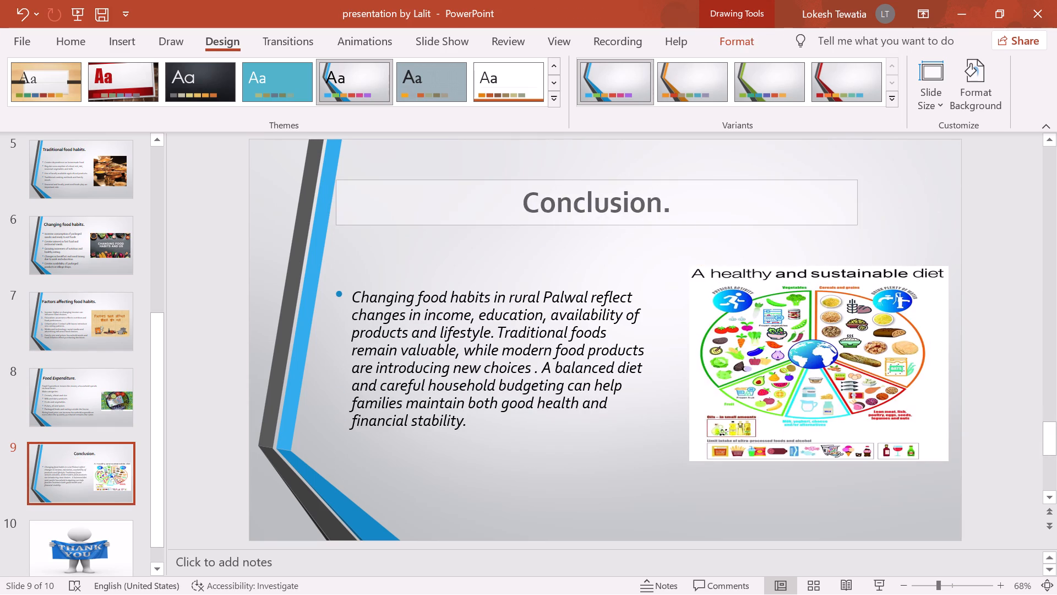
{"action": "left_click_drag", "start_coordinate": [841, 215], "coordinate": [503, 245]}
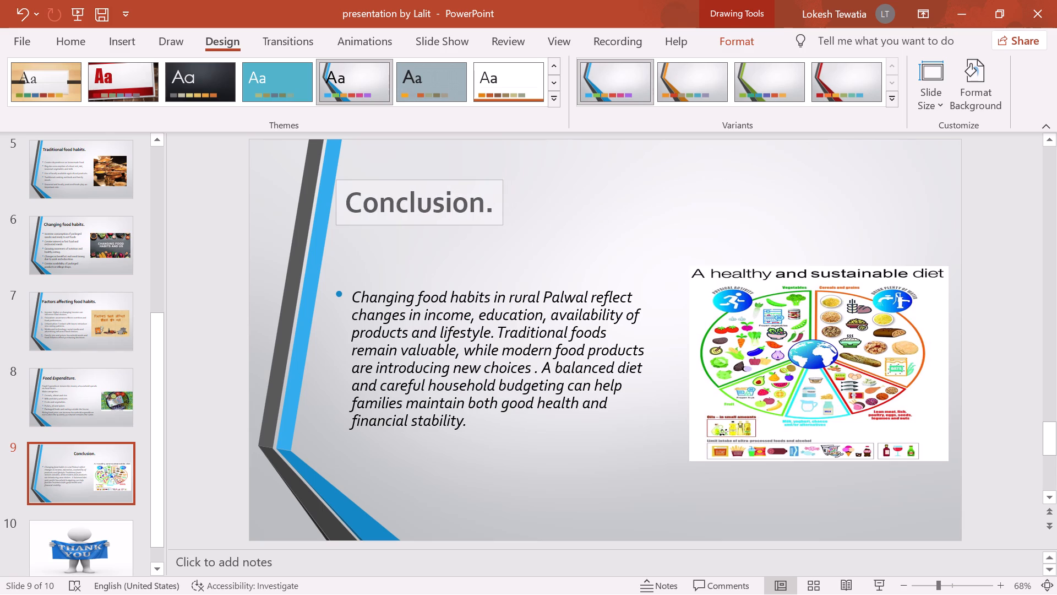
{"action": "left_click_drag", "start_coordinate": [503, 245], "coordinate": [519, 240]}
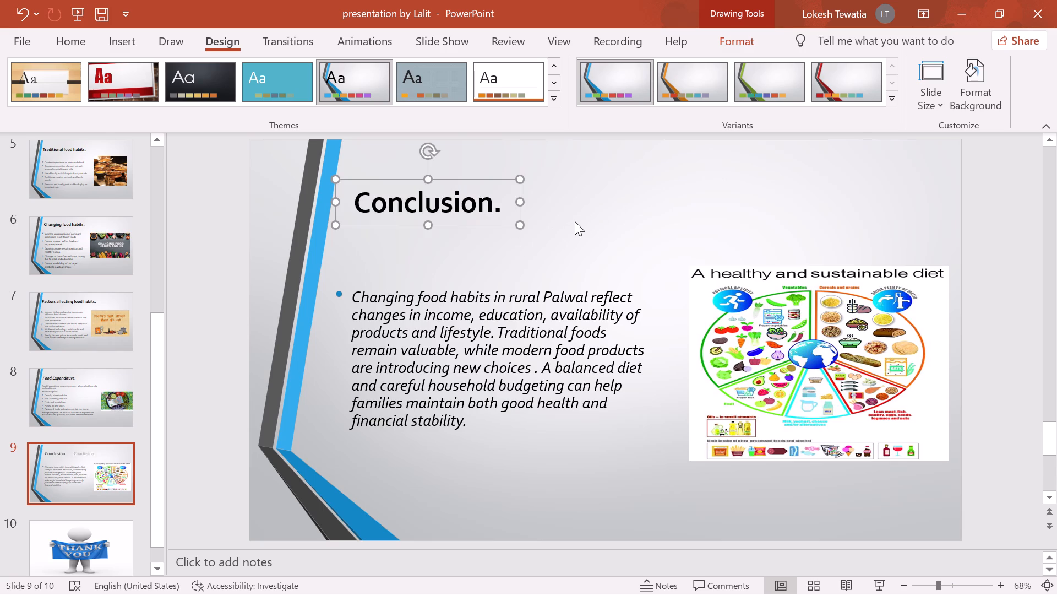
{"action": "left_click", "coordinate": [575, 221]}
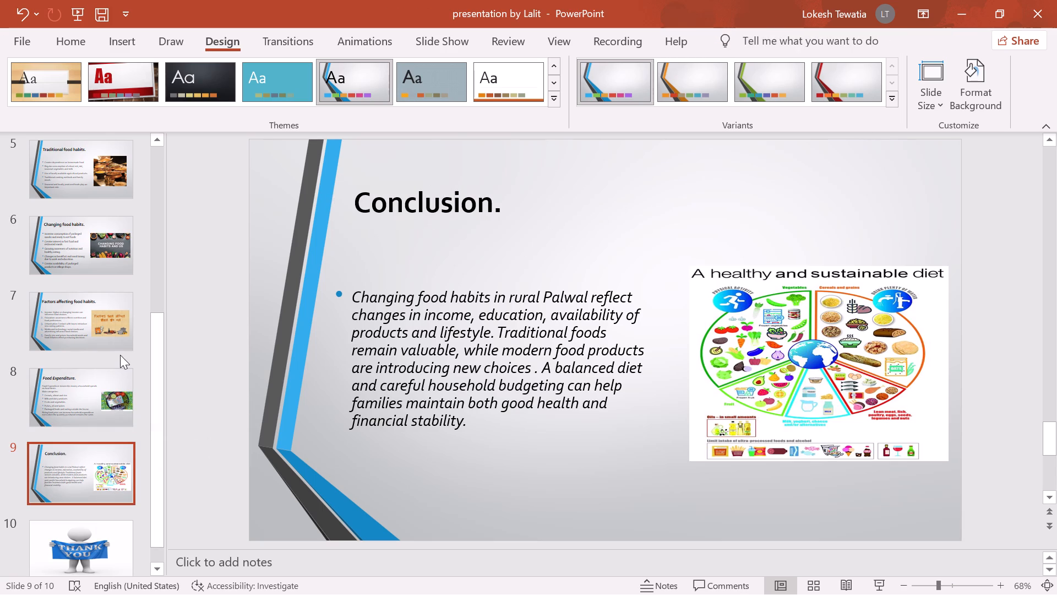
Insert a new empty title-and-content slide directly after the Conclusion slide.
{"action": "left_click", "coordinate": [108, 383]}
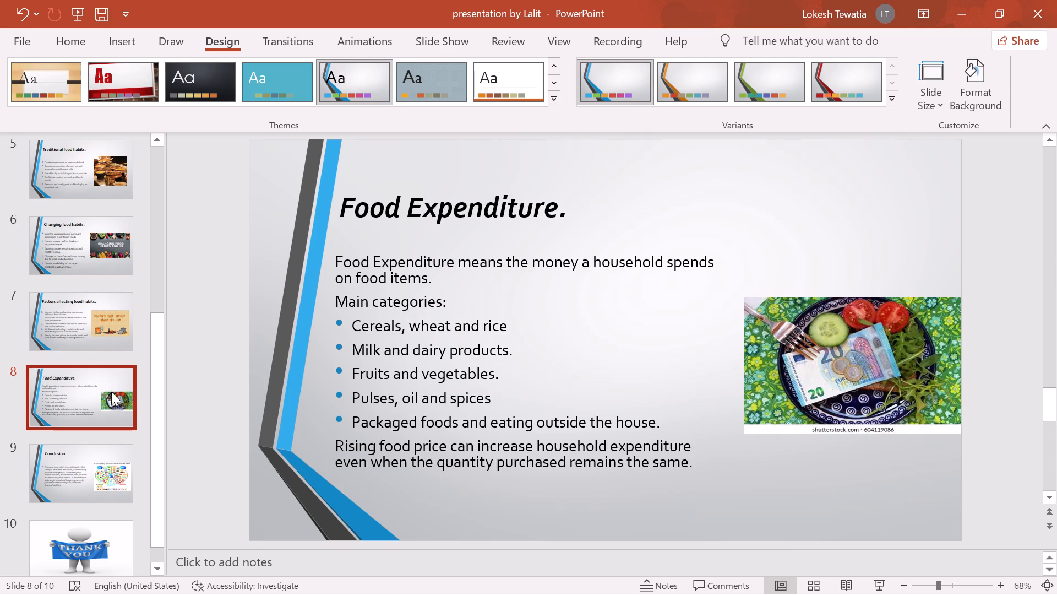
{"action": "left_click", "coordinate": [111, 468]}
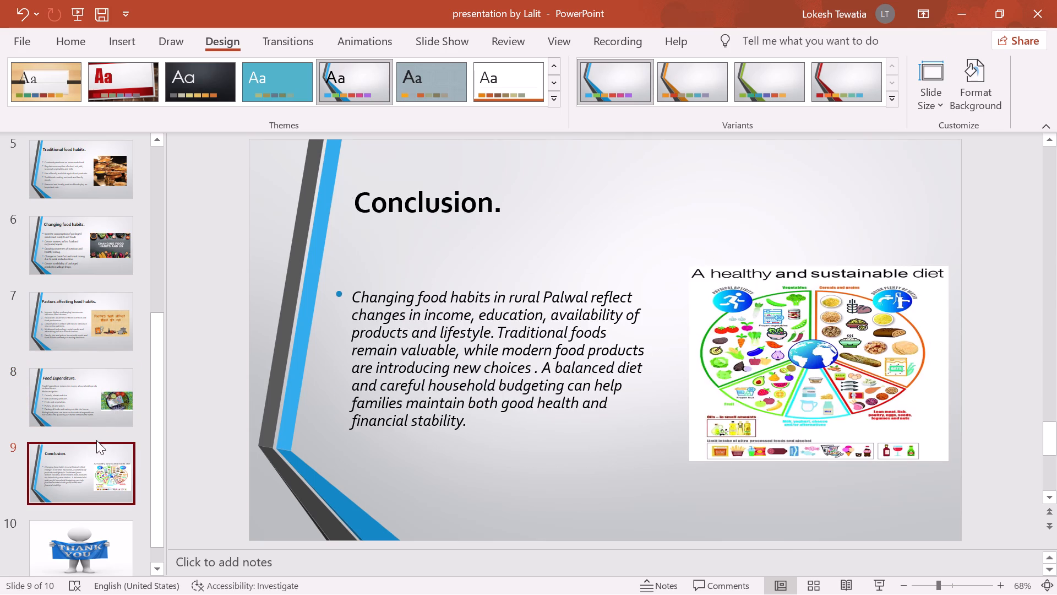
{"action": "left_click", "coordinate": [114, 37]}
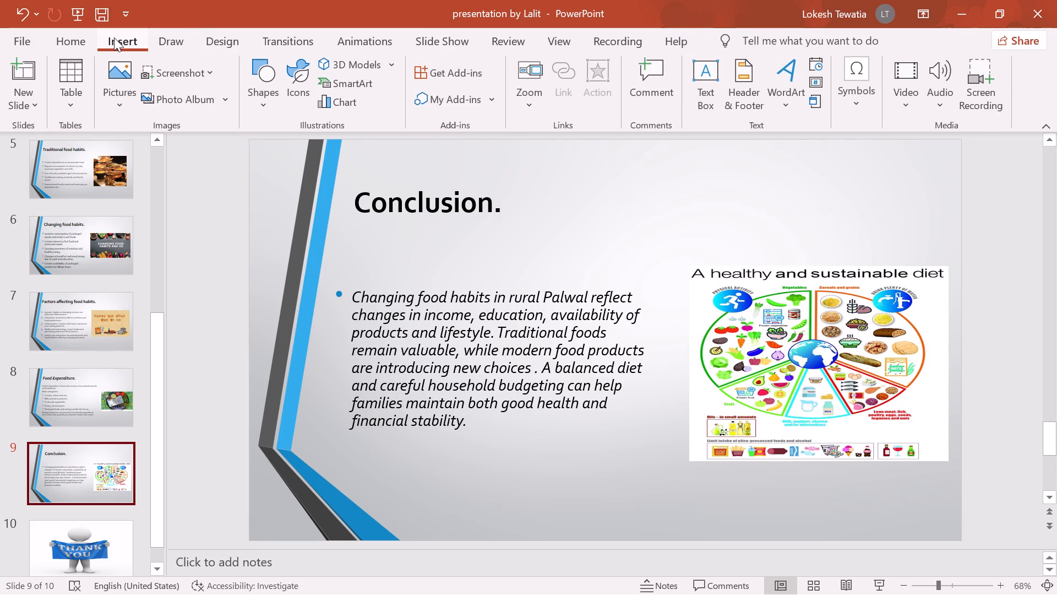
{"action": "left_click", "coordinate": [75, 37]}
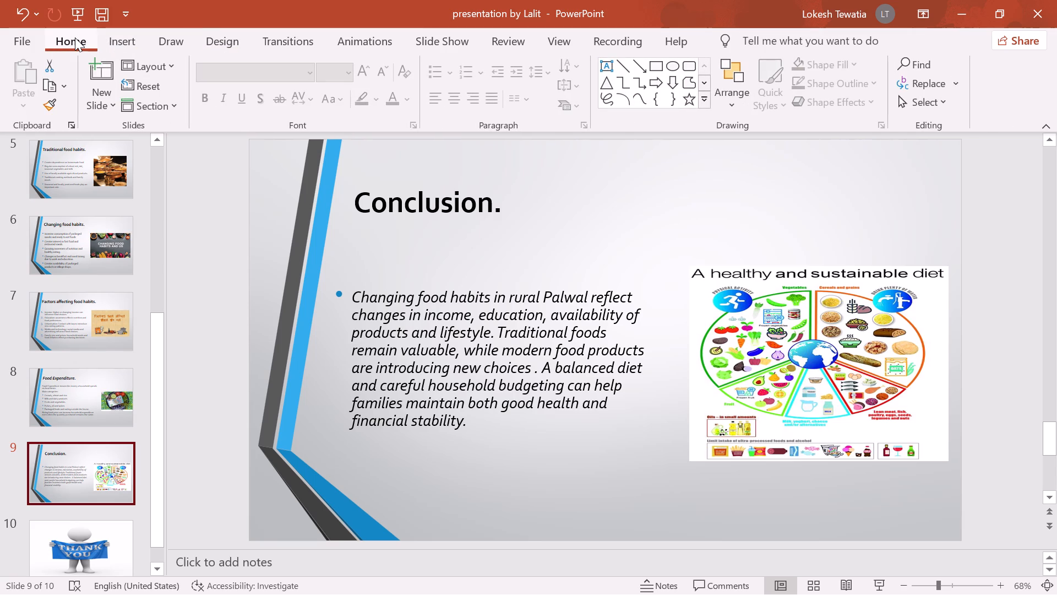
{"action": "left_click", "coordinate": [128, 39]}
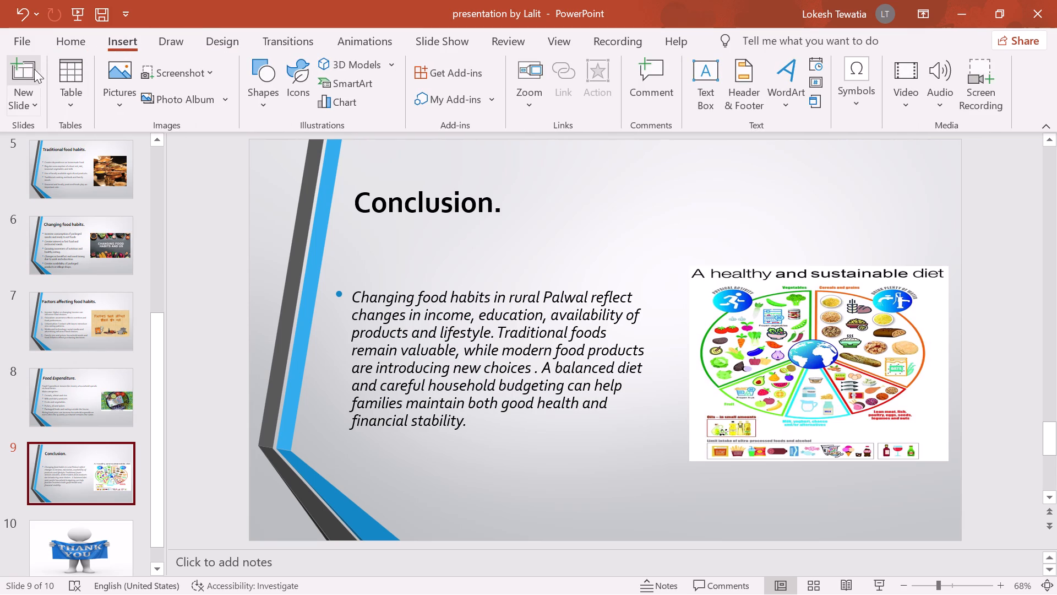
{"action": "left_click", "coordinate": [29, 71]}
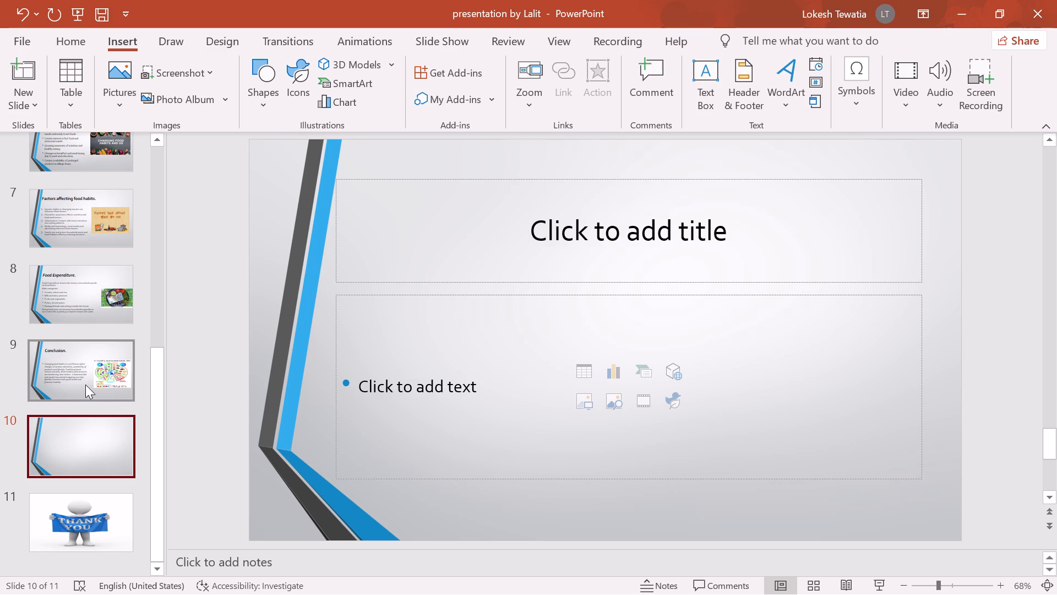
Move the Conclusion slide below the new empty slide, making it slide 10.
{"action": "left_click_drag", "start_coordinate": [85, 384], "coordinate": [84, 460]}
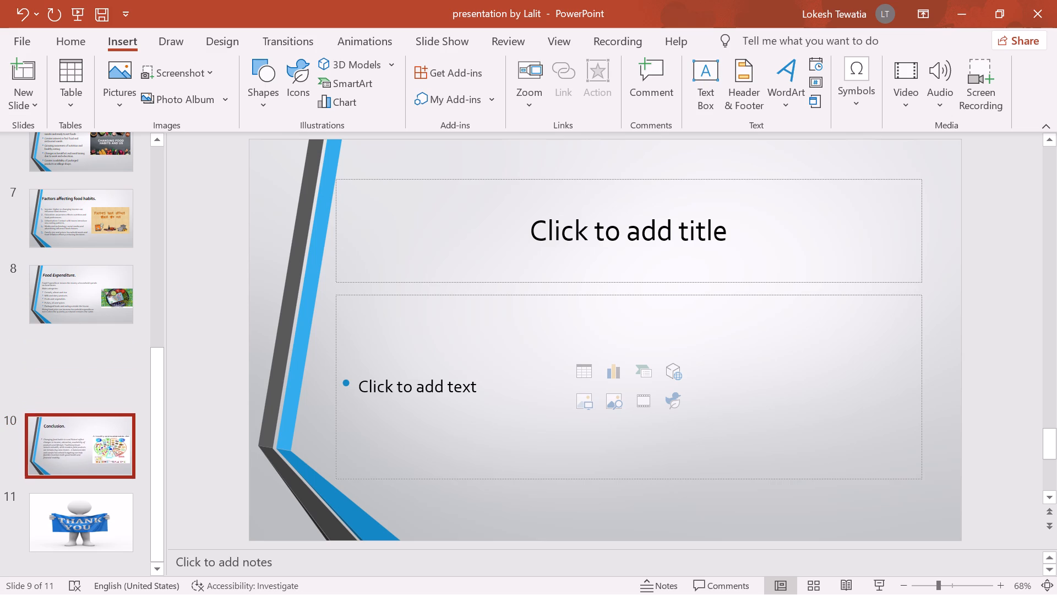
{"action": "left_click_drag", "start_coordinate": [84, 460], "coordinate": [84, 463]}
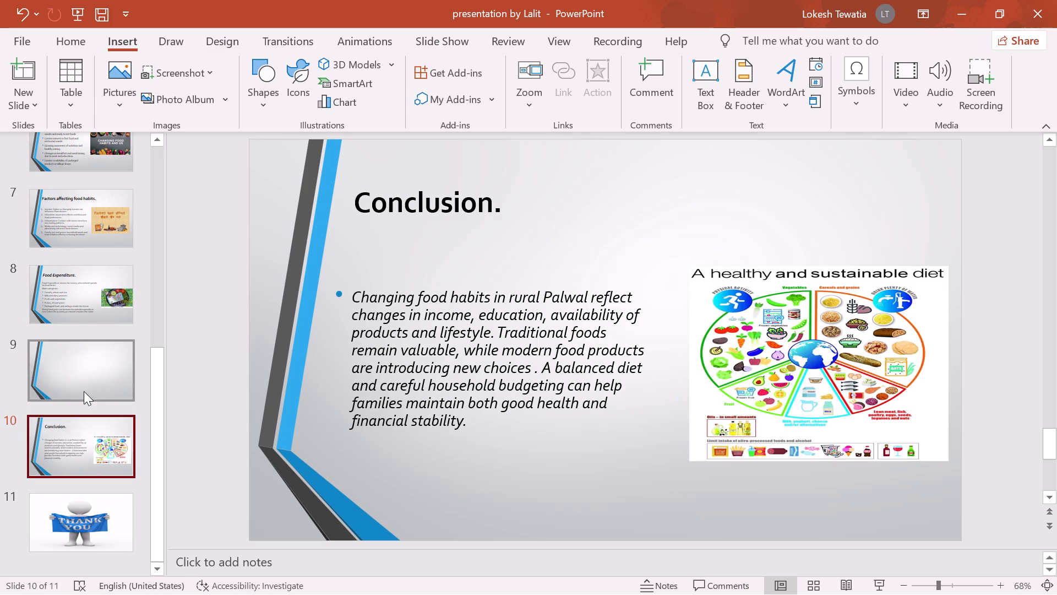
Add three more empty title-and-content slides after the empty slide 9, ahead of the Conclusion slide.
{"action": "left_click", "coordinate": [76, 354]}
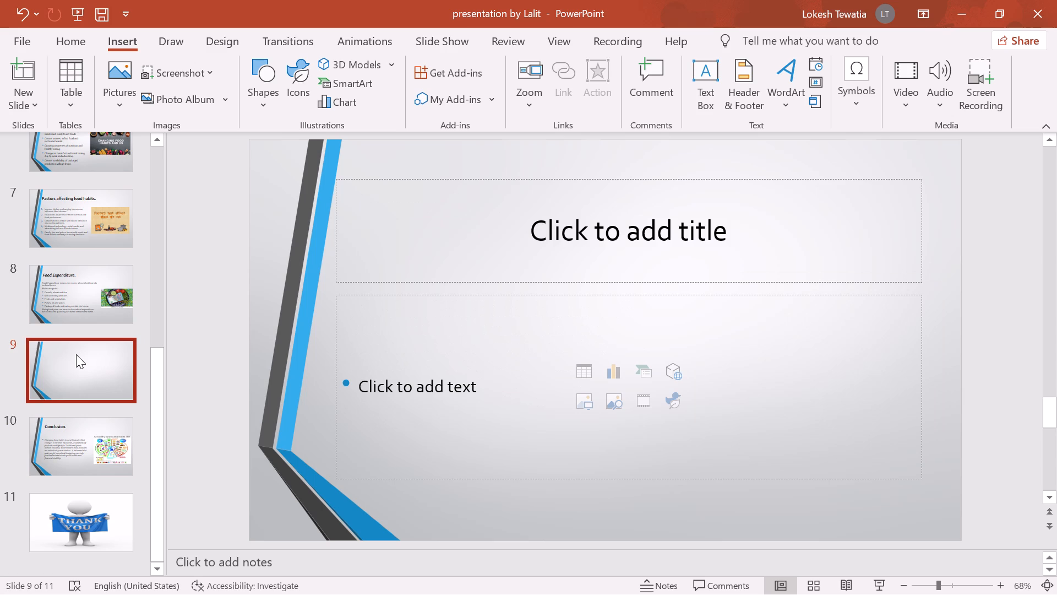
{"action": "left_click", "coordinate": [19, 73]}
{"action": "left_click", "coordinate": [18, 73]}
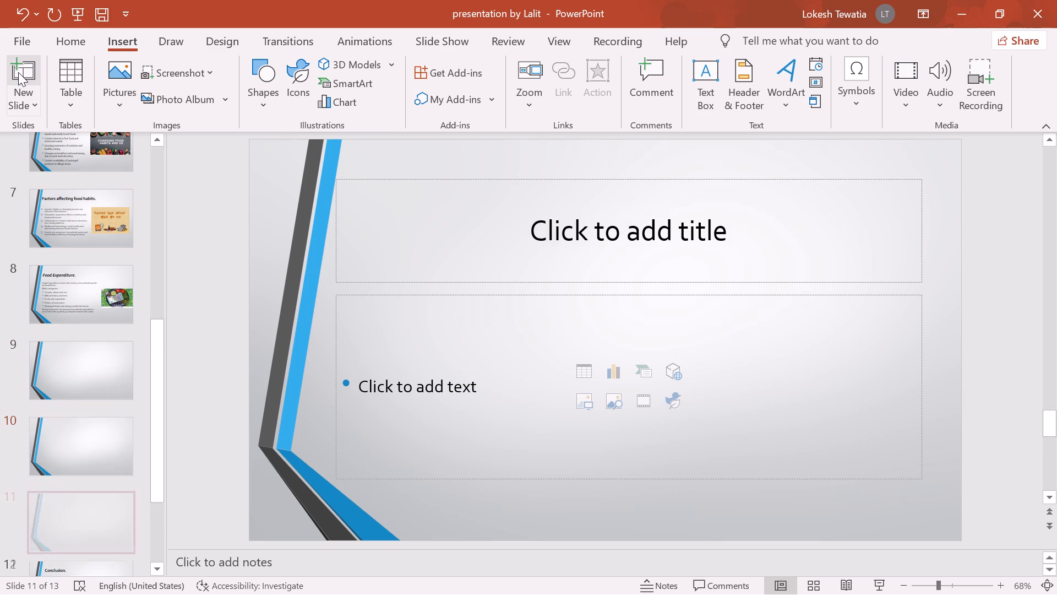
{"action": "left_click", "coordinate": [18, 72]}
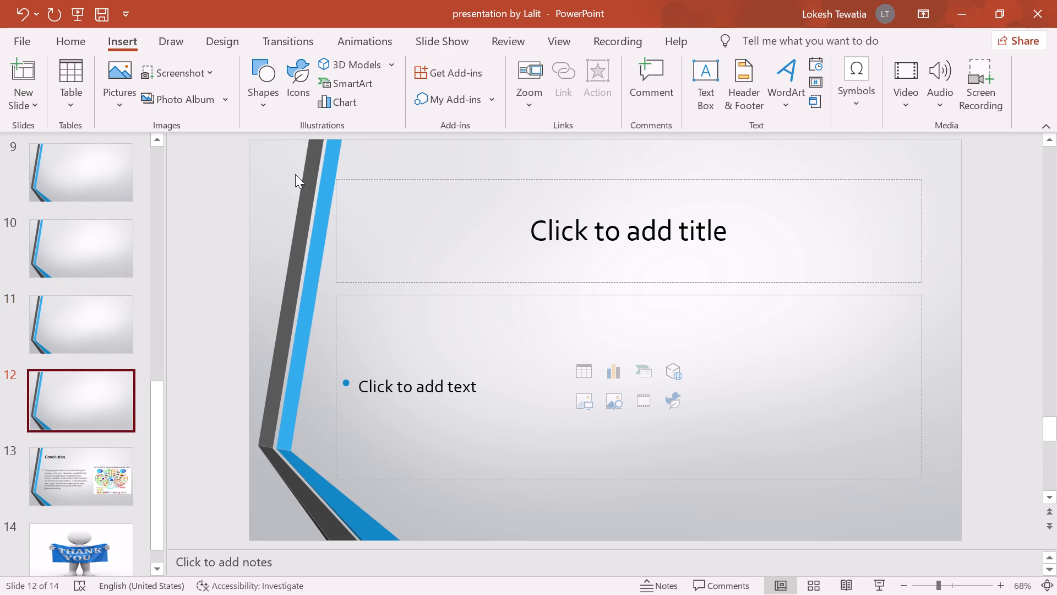
Go back to the first empty slide, slide 9, directly after the Food Expenditure slide.
{"action": "scroll", "coordinate": [583, 249], "scroll_direction": "up", "scroll_amount": 1}
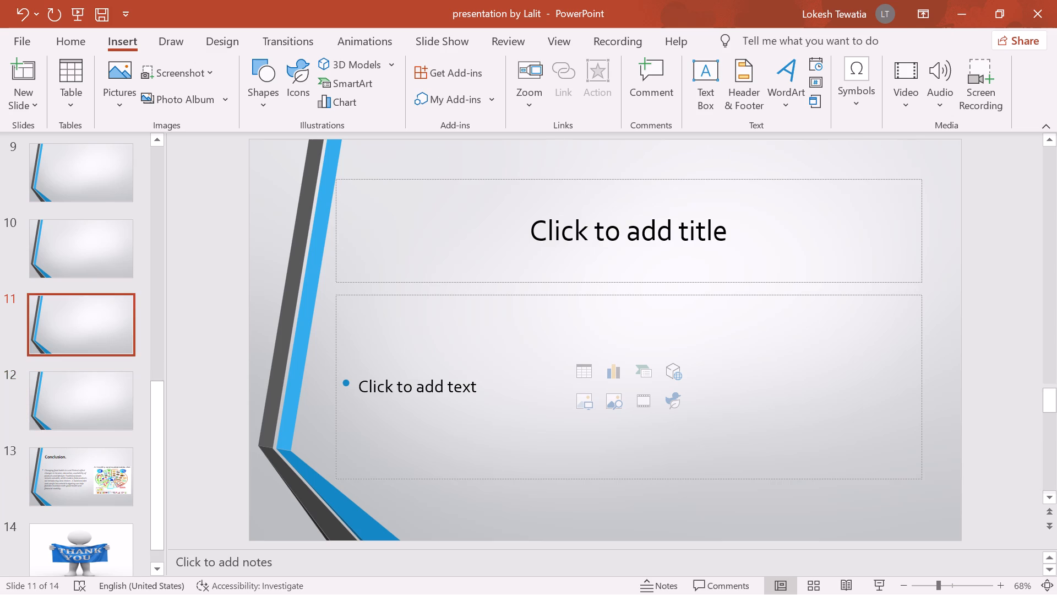
{"action": "scroll", "coordinate": [583, 249], "scroll_direction": "up", "scroll_amount": 4}
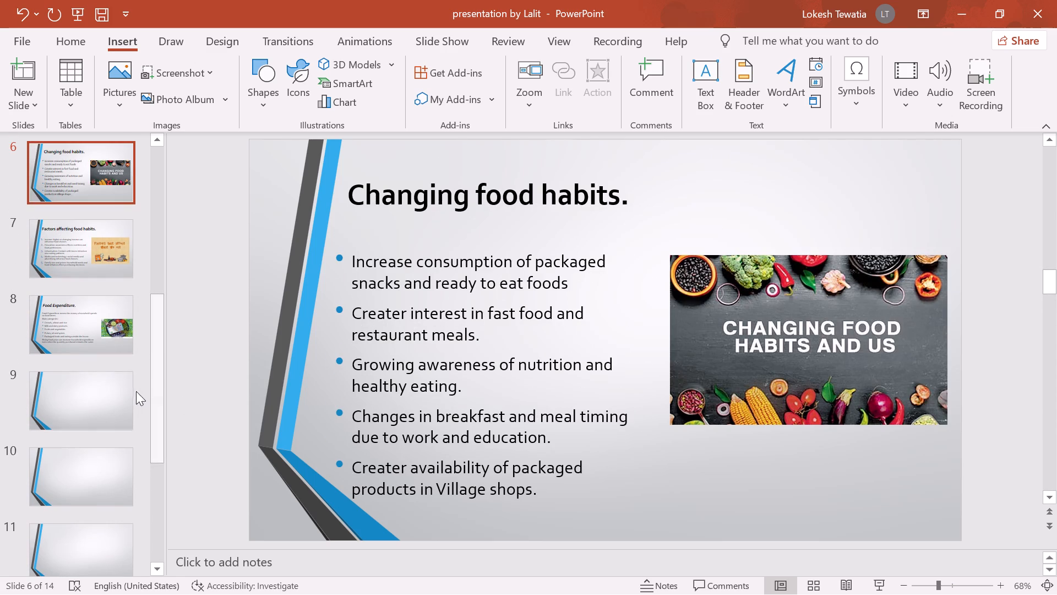
{"action": "left_click", "coordinate": [97, 397]}
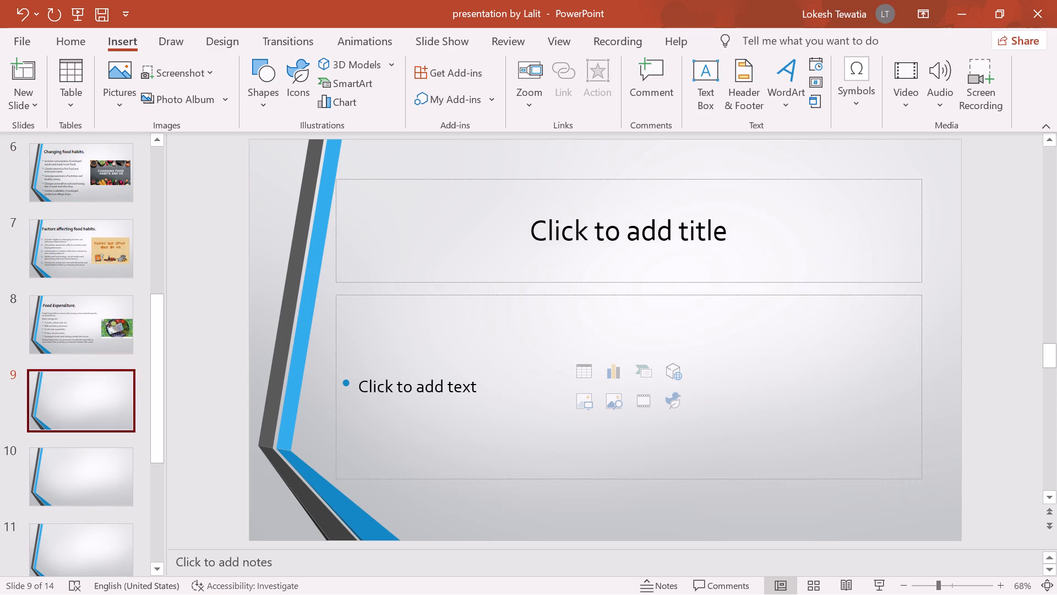
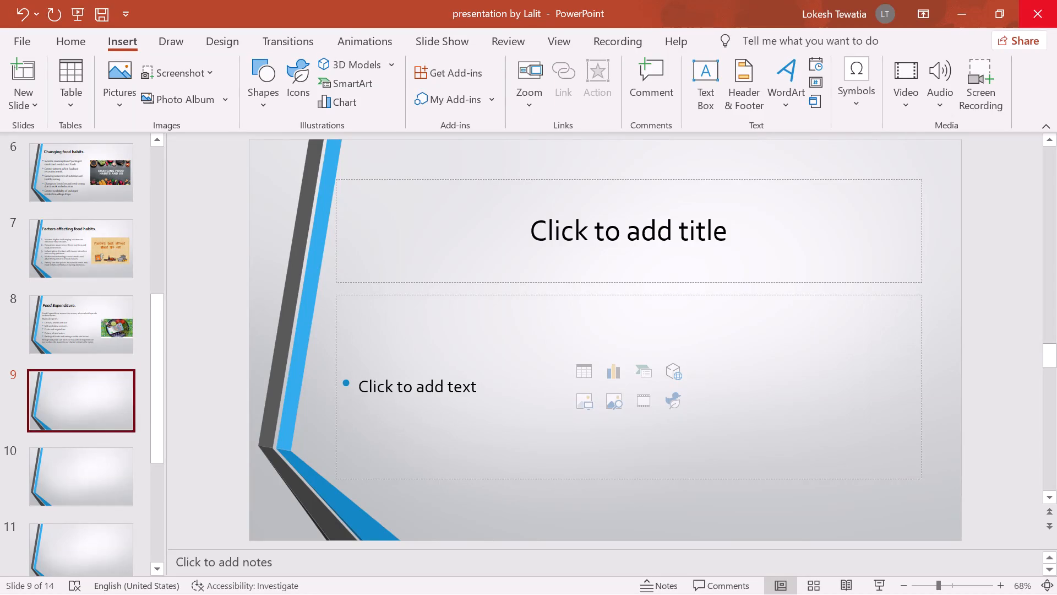
Enter Methodology as the title of the empty slide 9.
{"action": "left_click", "coordinate": [550, 244]}
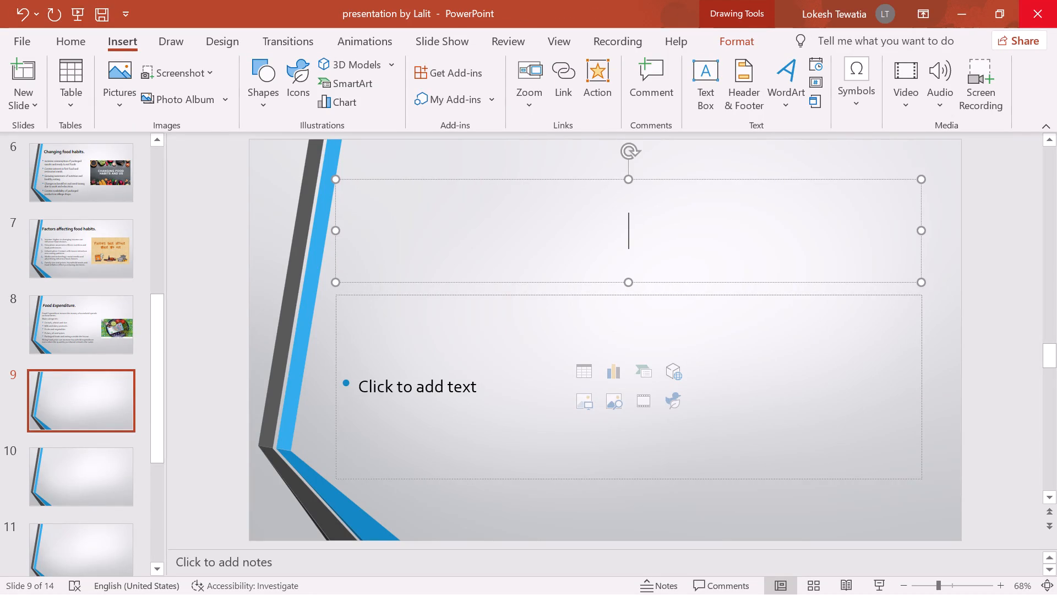
{"action": "scroll", "coordinate": [123, 206], "scroll_direction": "up", "scroll_amount": 7}
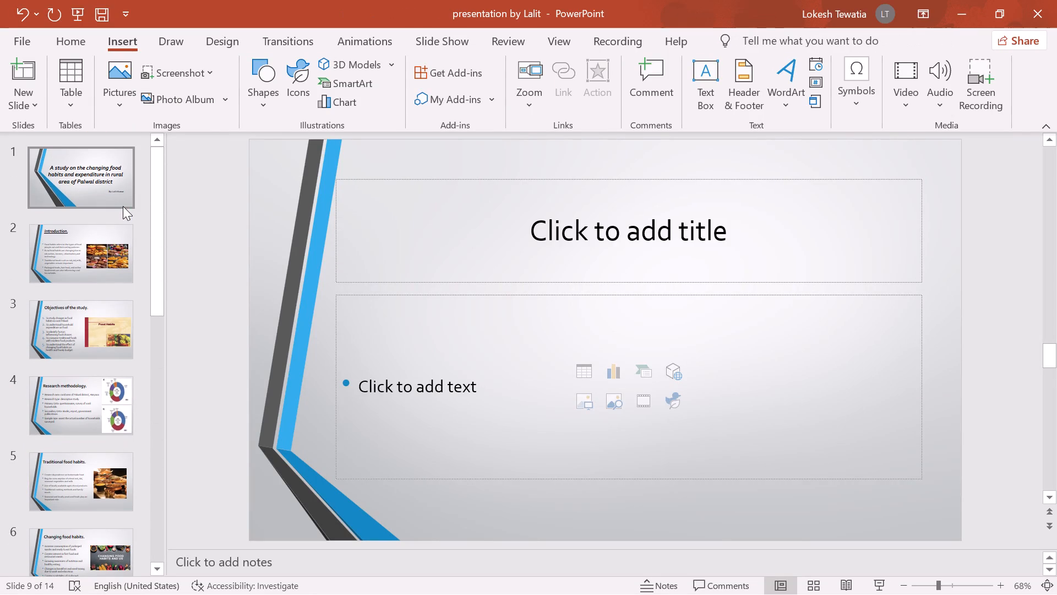
{"action": "scroll", "coordinate": [81, 484], "scroll_direction": "down", "scroll_amount": 2}
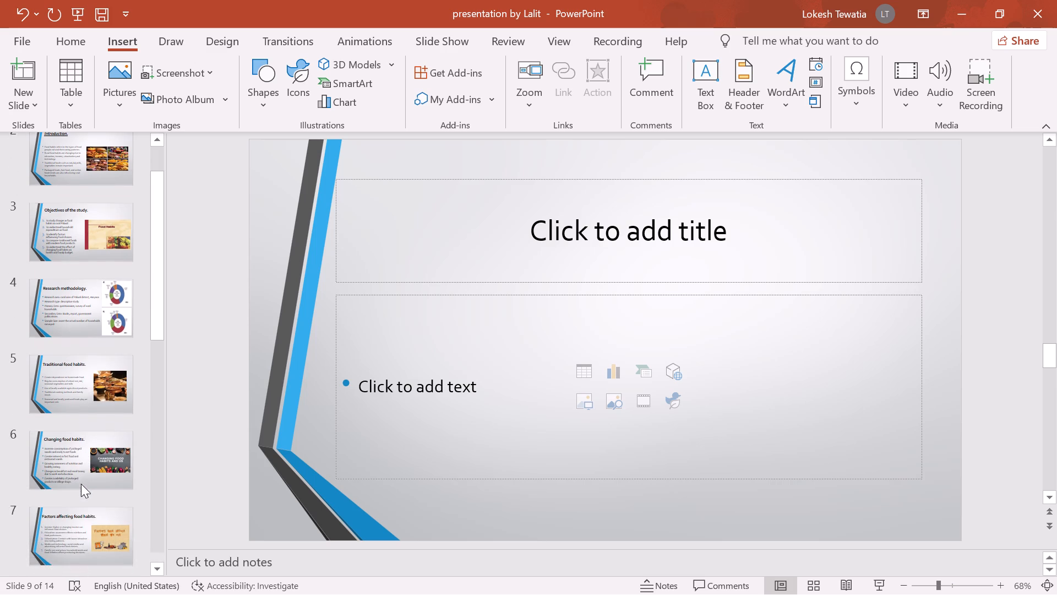
{"action": "scroll", "coordinate": [81, 484], "scroll_direction": "down", "scroll_amount": 5}
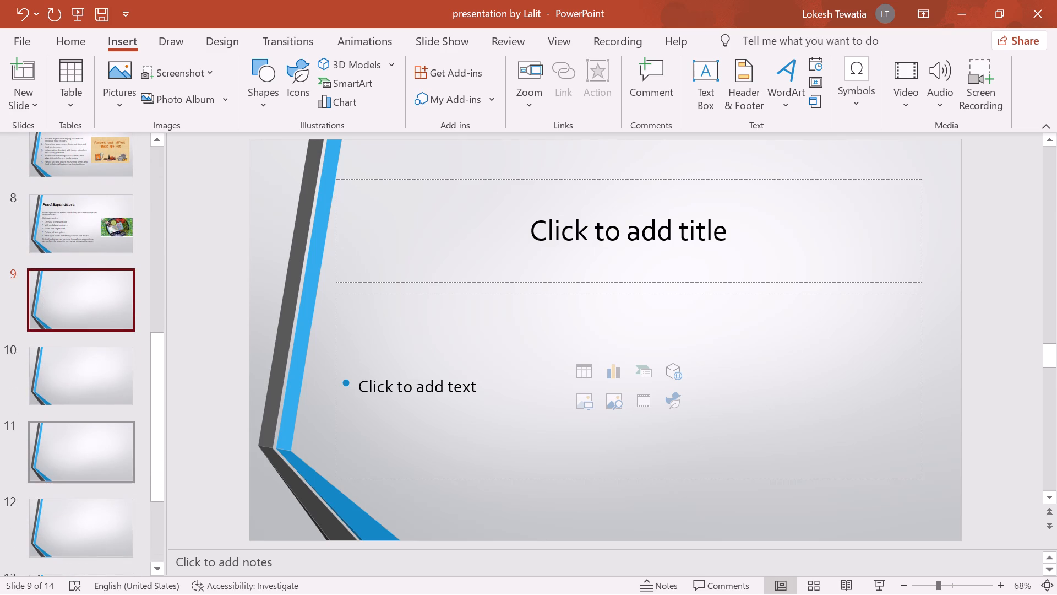
{"action": "left_click", "coordinate": [558, 244]}
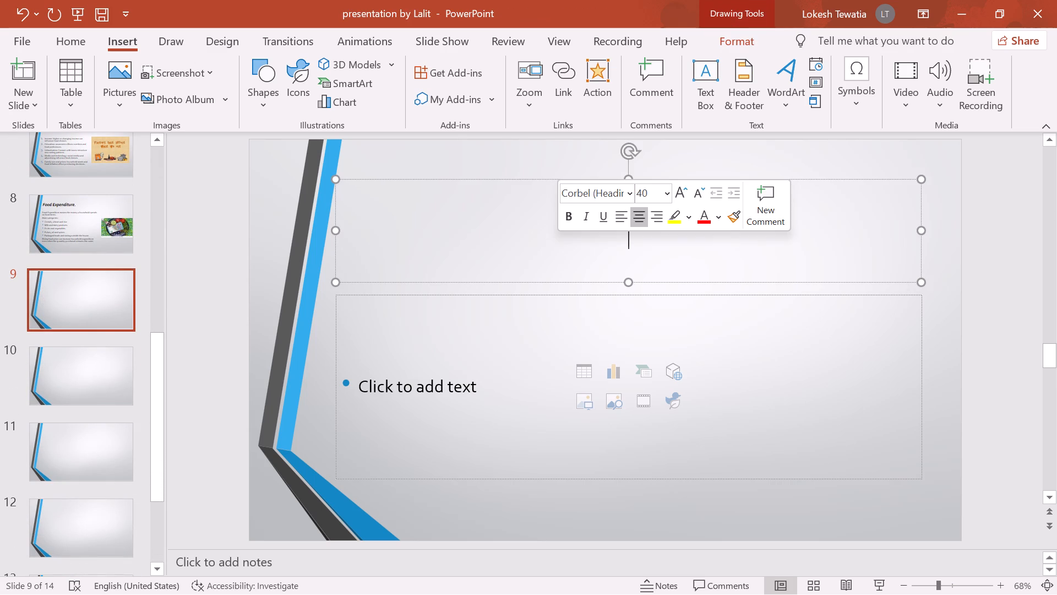
{"action": "type", "text": "Method"}
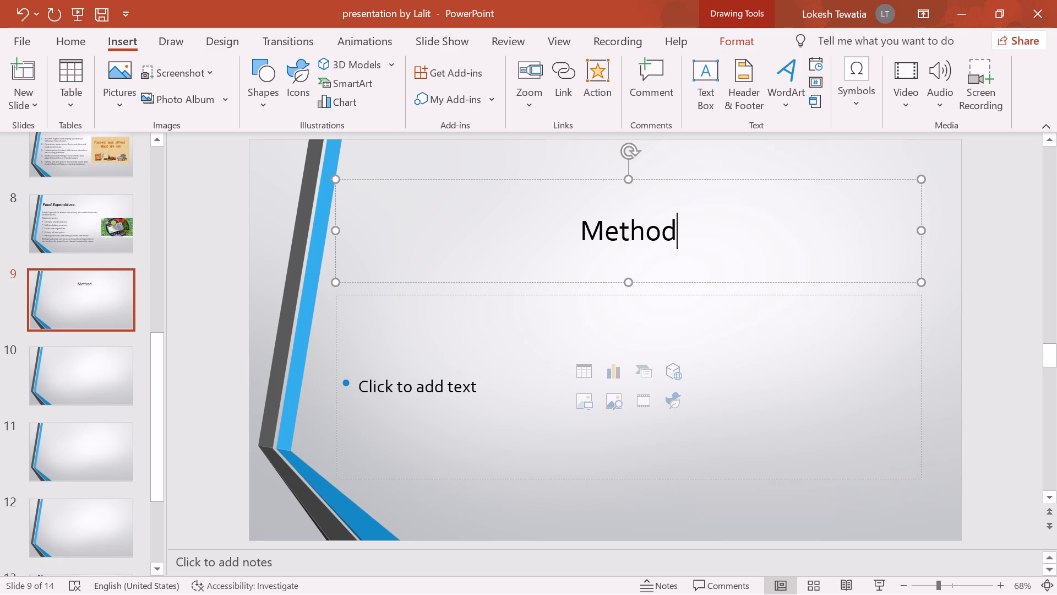
{"action": "type", "text": "ology"}
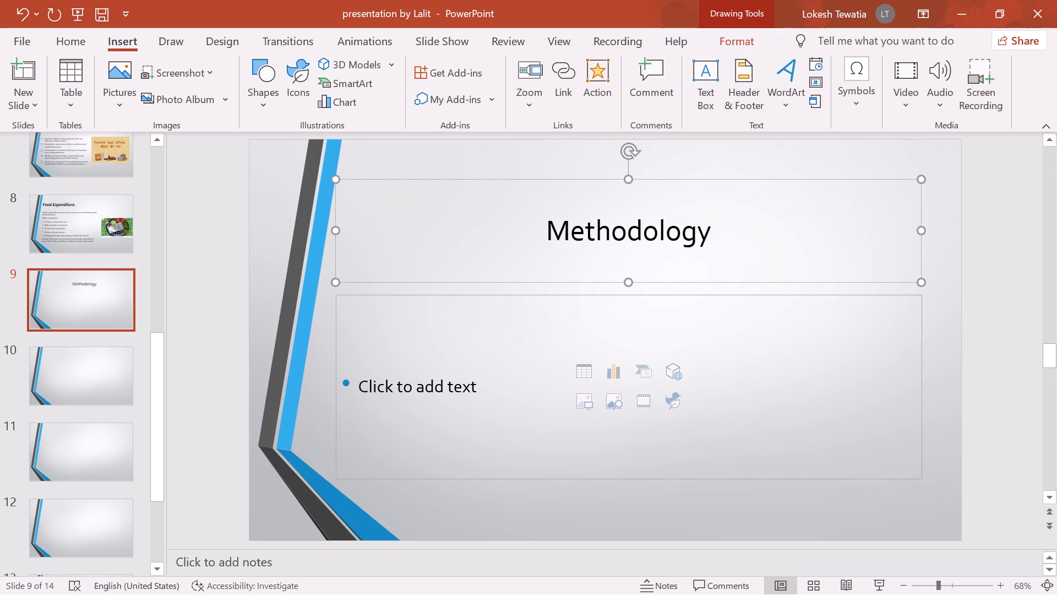
Shrink the title box on slide 9 so it fits closely around the word Methodology near the slide's upper-left corner.
{"action": "left_click_drag", "start_coordinate": [629, 282], "coordinate": [629, 279]}
{"action": "left_click_drag", "start_coordinate": [629, 279], "coordinate": [625, 225]}
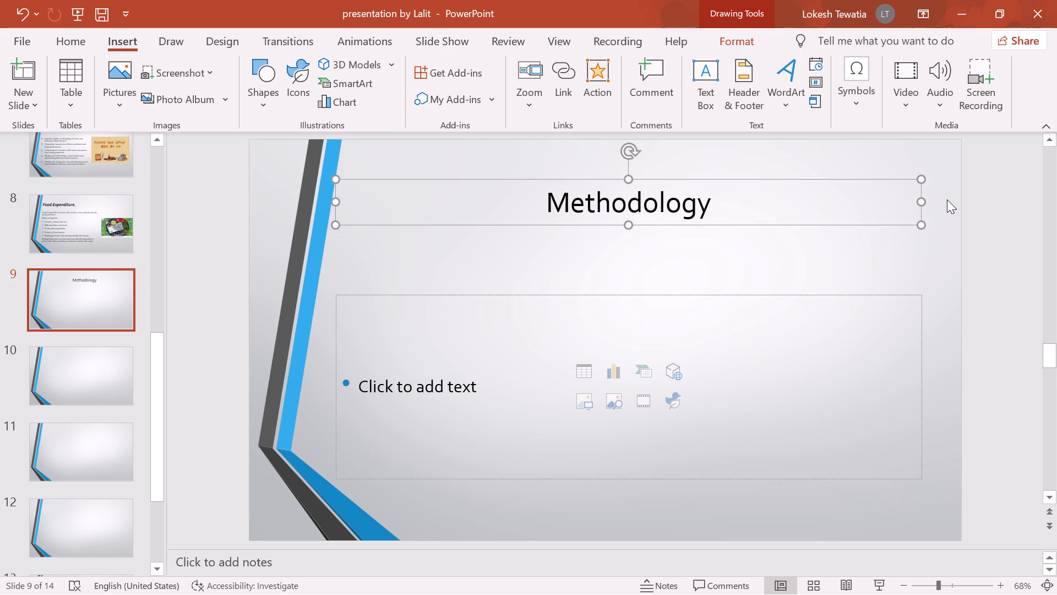
{"action": "left_click_drag", "start_coordinate": [923, 199], "coordinate": [616, 244]}
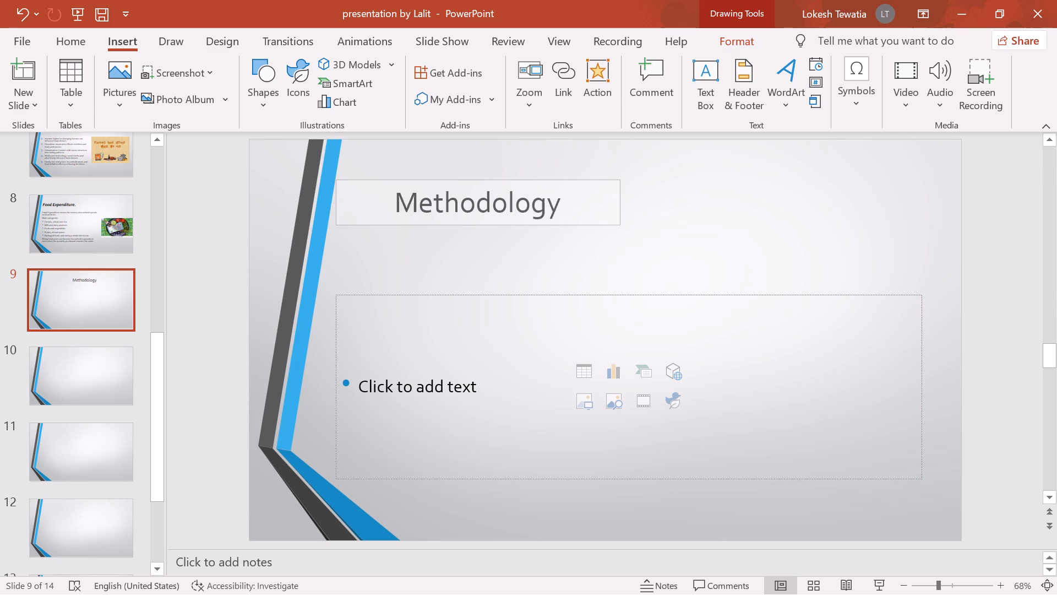
{"action": "left_click_drag", "start_coordinate": [616, 244], "coordinate": [533, 240]}
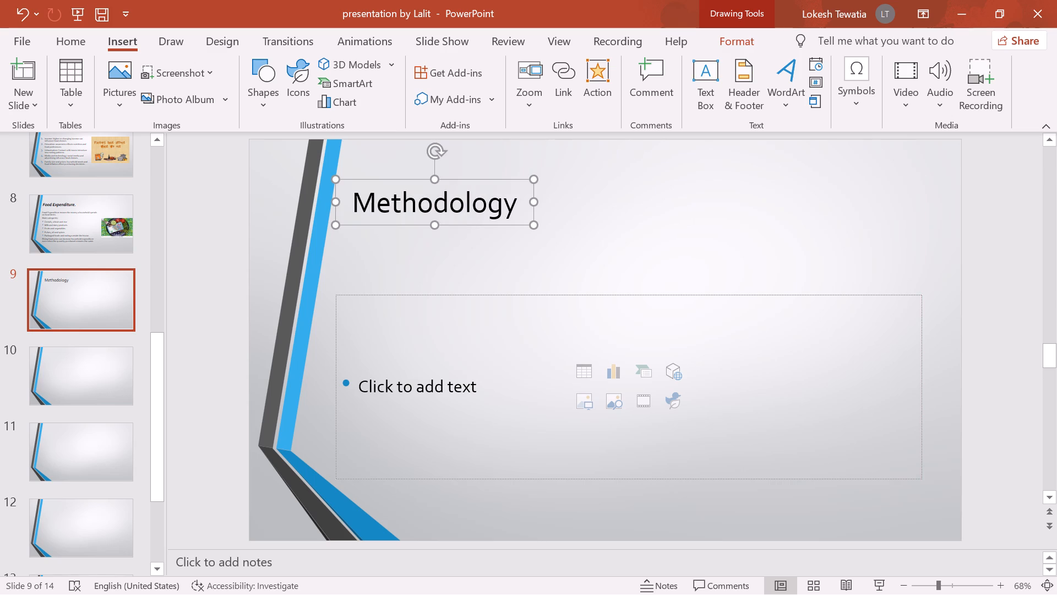
Make the Methodology title bold.
{"action": "left_click_drag", "start_coordinate": [355, 205], "coordinate": [515, 205]}
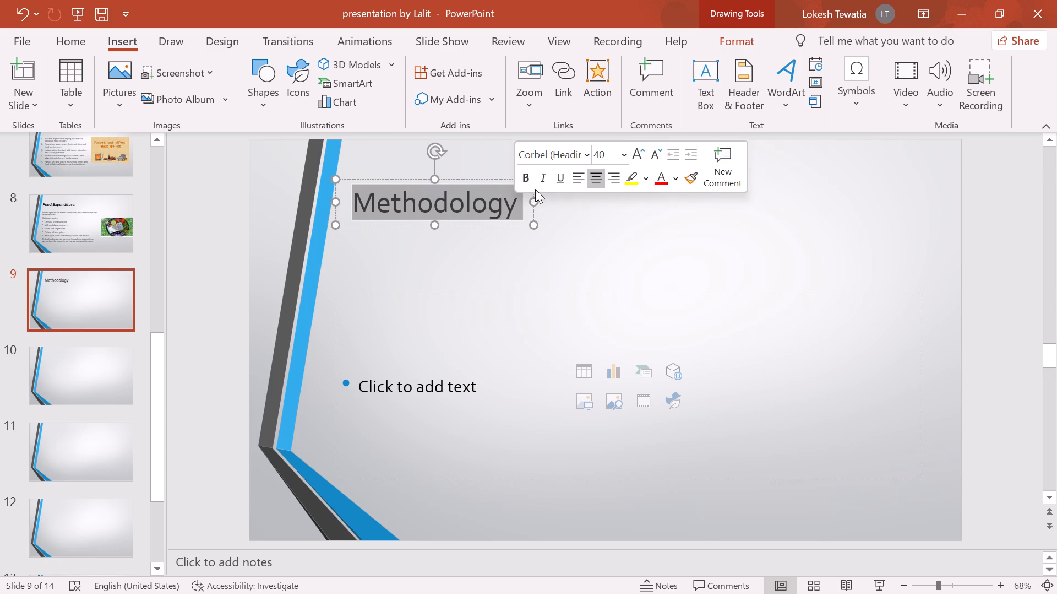
{"action": "left_click", "coordinate": [522, 176]}
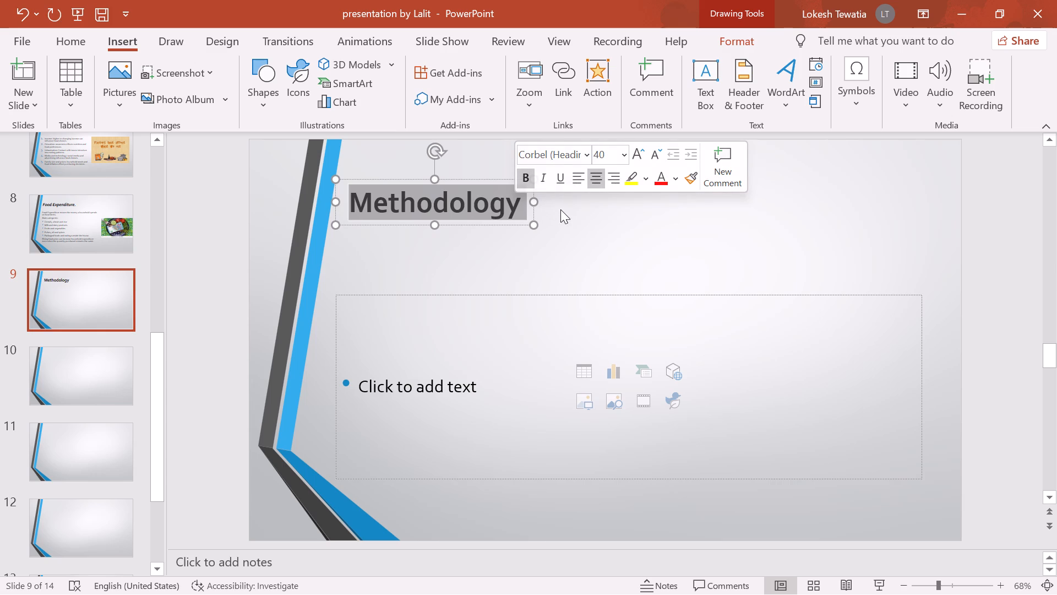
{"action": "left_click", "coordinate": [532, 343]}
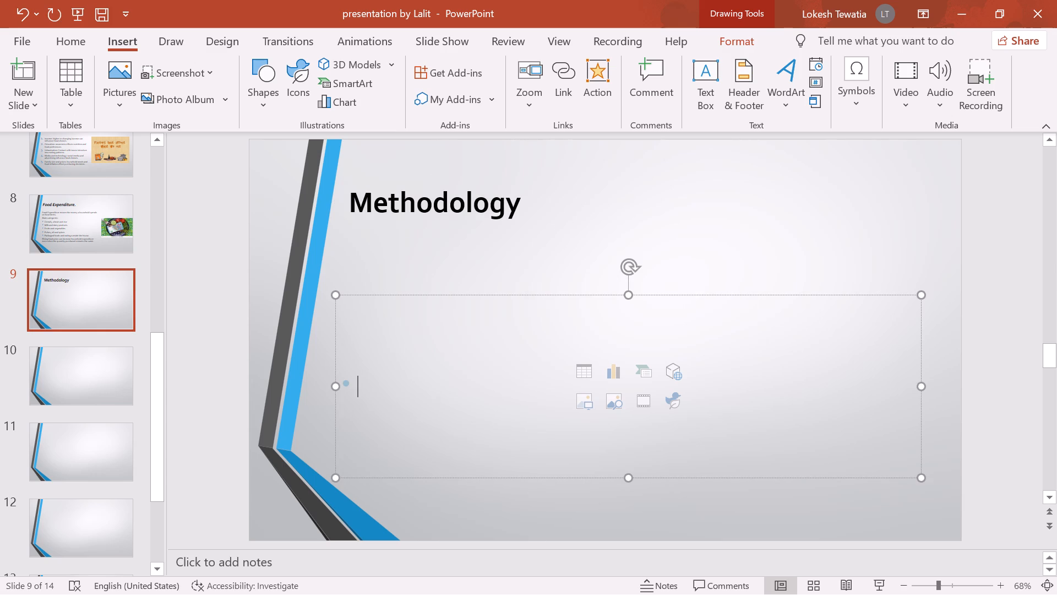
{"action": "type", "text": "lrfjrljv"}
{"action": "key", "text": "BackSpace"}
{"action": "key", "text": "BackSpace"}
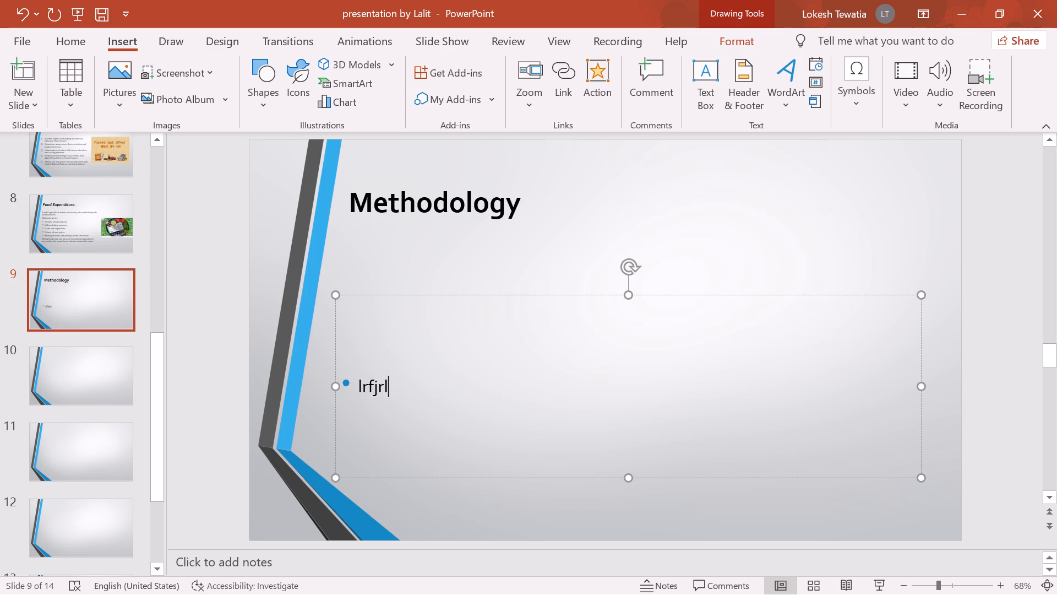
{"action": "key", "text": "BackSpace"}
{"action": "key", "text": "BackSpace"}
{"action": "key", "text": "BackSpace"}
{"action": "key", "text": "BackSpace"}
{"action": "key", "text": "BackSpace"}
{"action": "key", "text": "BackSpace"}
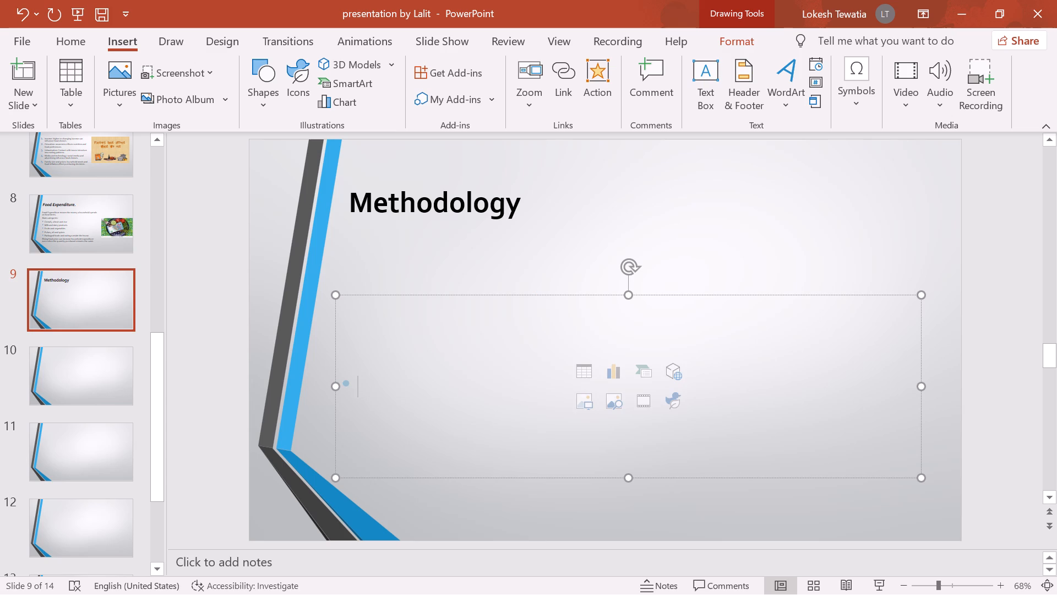
Begin the body bullet of the Methodology slide with the text "A descriptive cross sectional".
{"action": "type", "text": "a"}
{"action": "key", "text": "space"}
{"action": "key", "text": "d"}
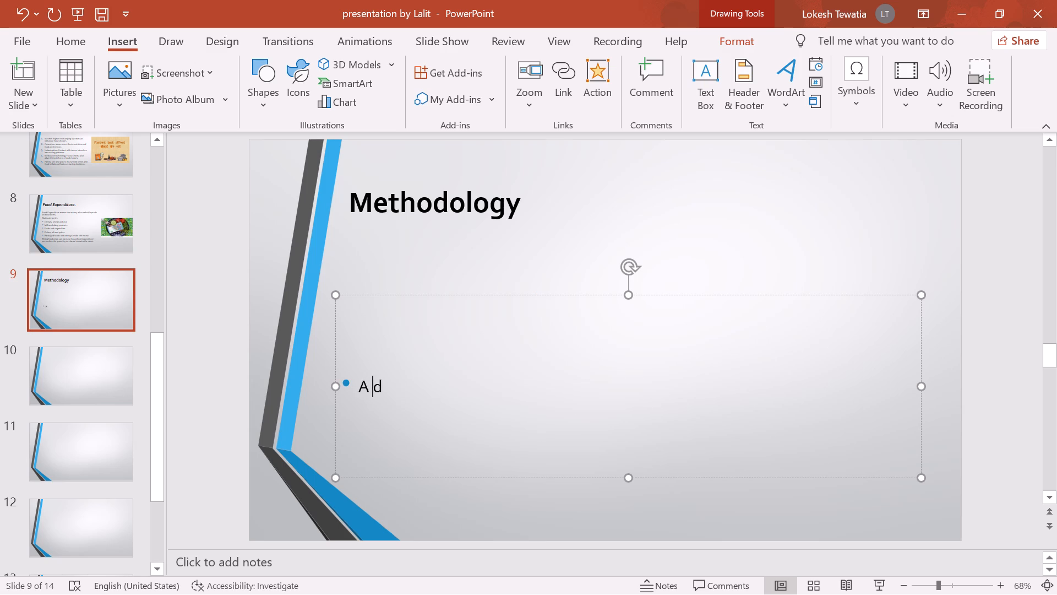
{"action": "key", "text": "e"}
{"action": "type", "text": "scrptive"}
{"action": "key", "text": "space"}
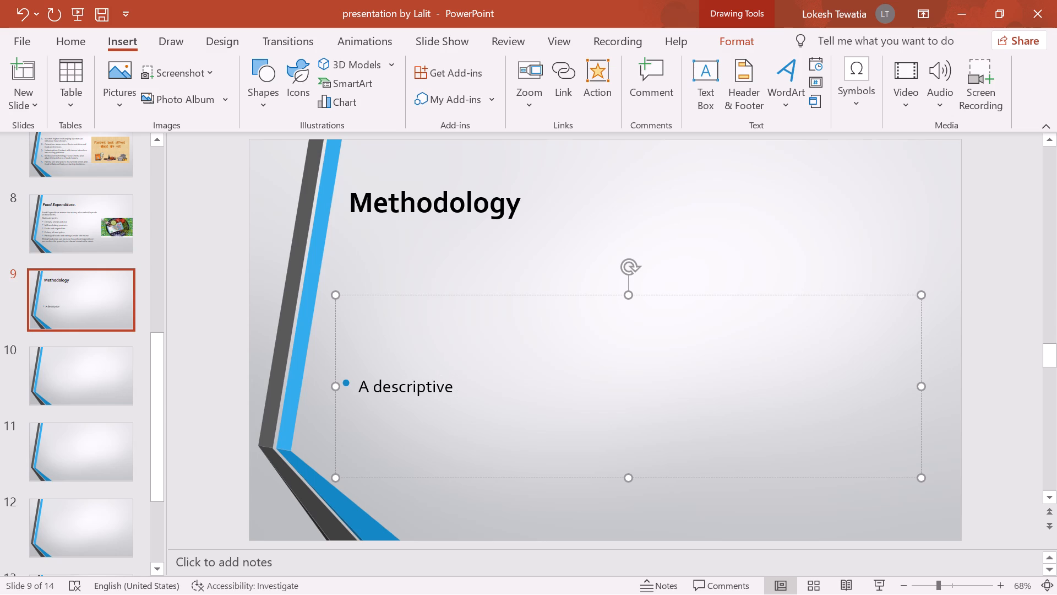
{"action": "type", "text": "cross sectional"}
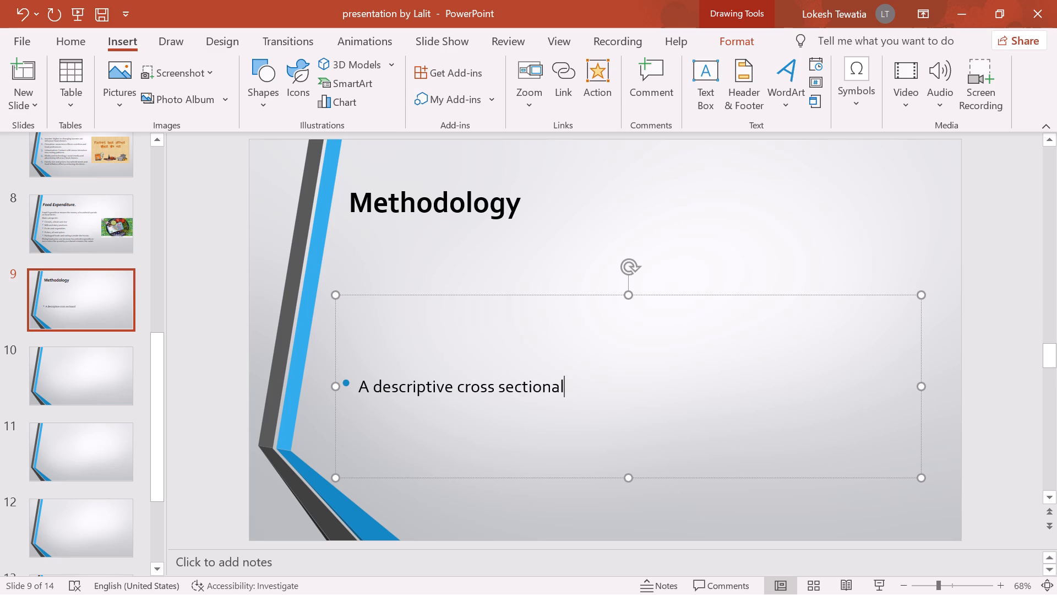
Replace the space between "cross" and "sectional" with a hyphen and return to the end of the bullet text.
{"action": "key", "text": "Left"}
{"action": "key", "text": "Left"}
{"action": "key", "text": "Left"}
{"action": "key", "text": "Left"}
{"action": "key", "text": "Left"}
{"action": "key", "text": "Left"}
{"action": "key", "text": "Left"}
{"action": "key", "text": "Left"}
{"action": "key", "text": "Left"}
{"action": "key", "text": "BackSpace"}
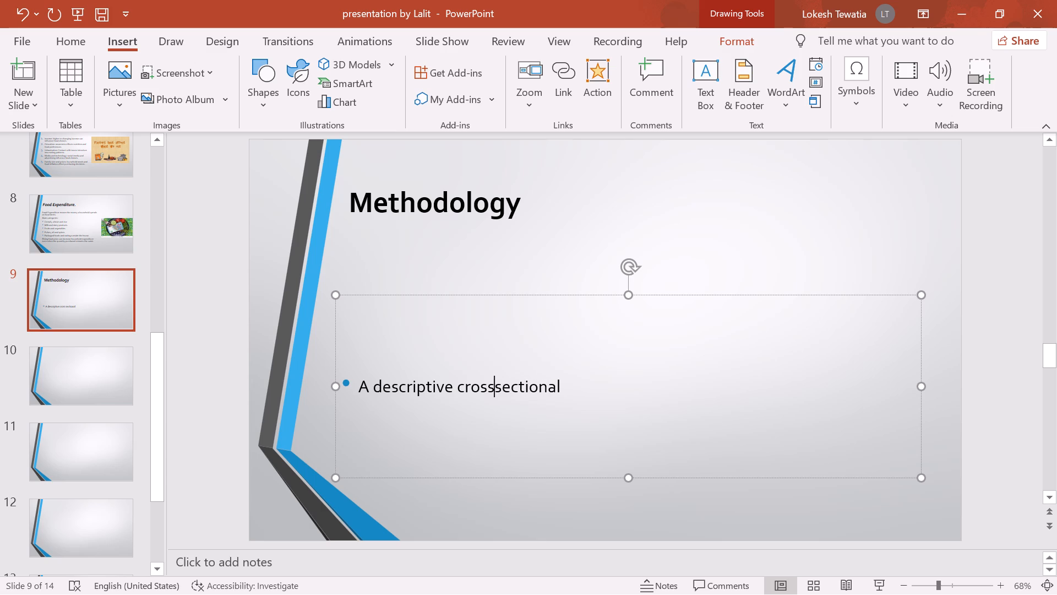
{"action": "key", "text": "minus"}
{"action": "key", "text": "Right"}
{"action": "key", "text": "Right"}
{"action": "key", "text": "Right"}
{"action": "key", "text": "Right"}
{"action": "key", "text": "Right"}
{"action": "key", "text": "Right"}
{"action": "key", "text": "Right"}
{"action": "key", "text": "Right"}
{"action": "key", "text": "Right"}
{"action": "key", "text": "Right"}
{"action": "key", "text": "Right"}
{"action": "key", "text": "Right"}
{"action": "key", "text": "Right"}
{"action": "key", "text": "Right"}
{"action": "key", "text": "Right"}
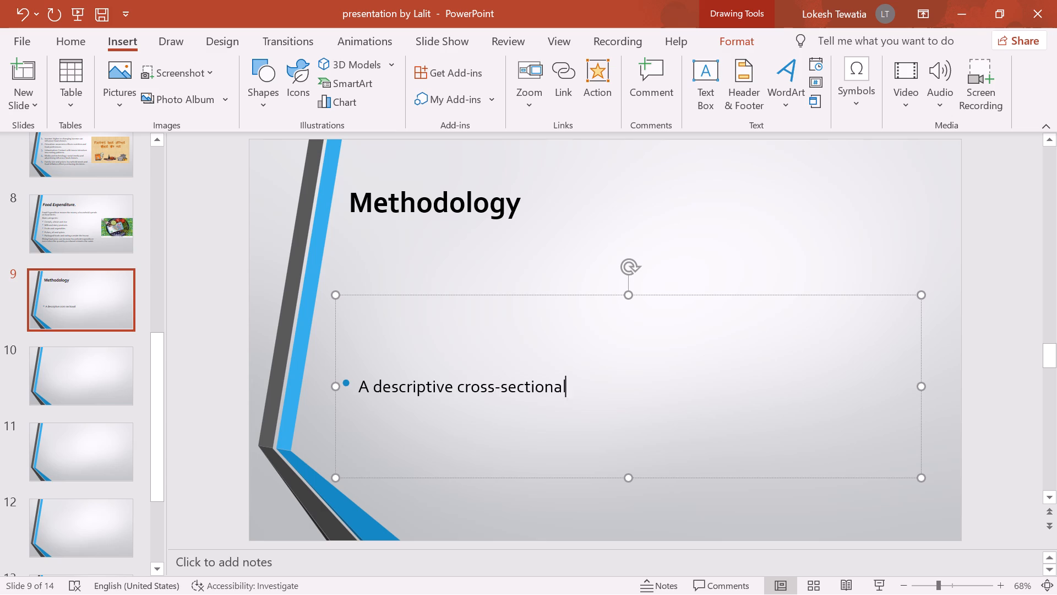
Continue the Methodology bullet with "google form circulated over 3 major villages".
{"action": "key", "text": "space"}
{"action": "type", "text": "googlr"}
{"action": "key", "text": "space"}
{"action": "key", "text": "BackSpace"}
{"action": "key", "text": "BackSpace"}
{"action": "type", "text": "e"}
{"action": "key", "text": "space"}
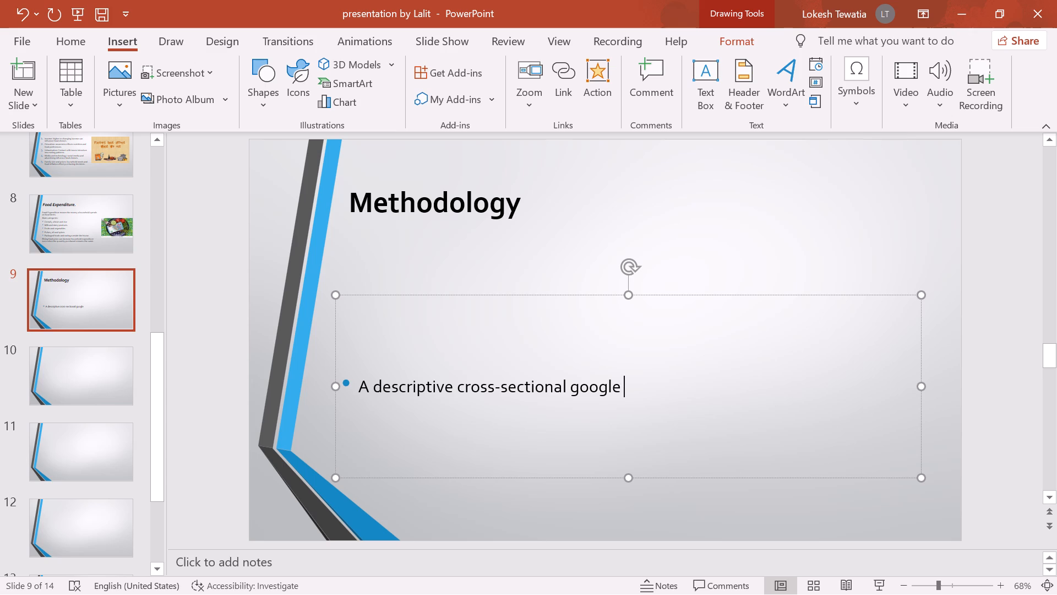
{"action": "type", "text": "form"}
{"action": "key", "text": "space"}
{"action": "type", "text": "ci"}
{"action": "type", "text": "rculated"}
{"action": "key", "text": "space"}
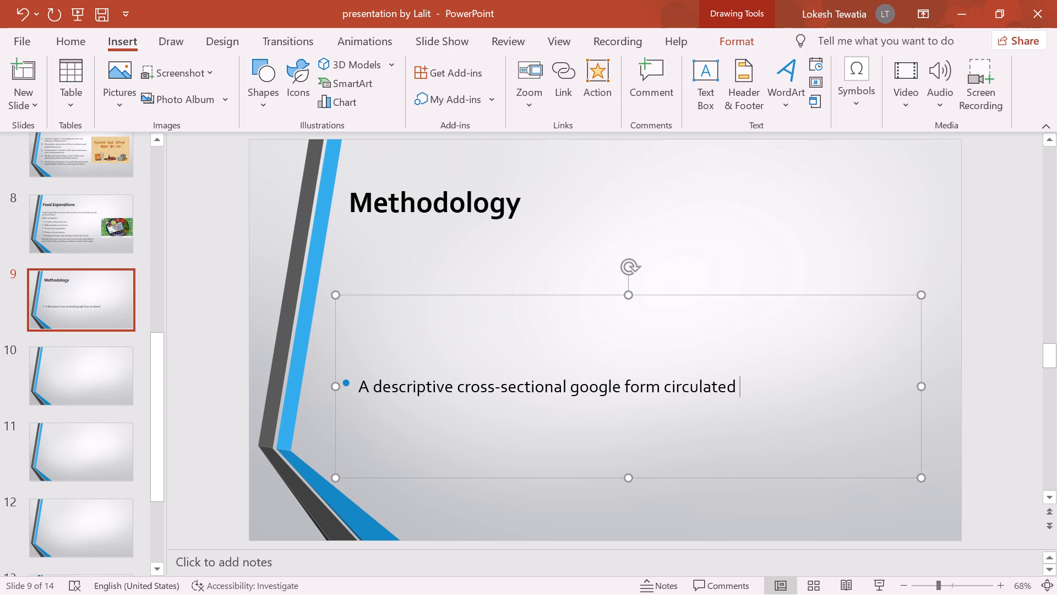
{"action": "type", "text": "over"}
{"action": "key", "text": "space"}
{"action": "type", "text": "3"}
{"action": "key", "text": "space"}
{"action": "type", "text": "major"}
{"action": "key", "text": "space"}
{"action": "type", "text": "villages"}
{"action": "key", "text": "space"}
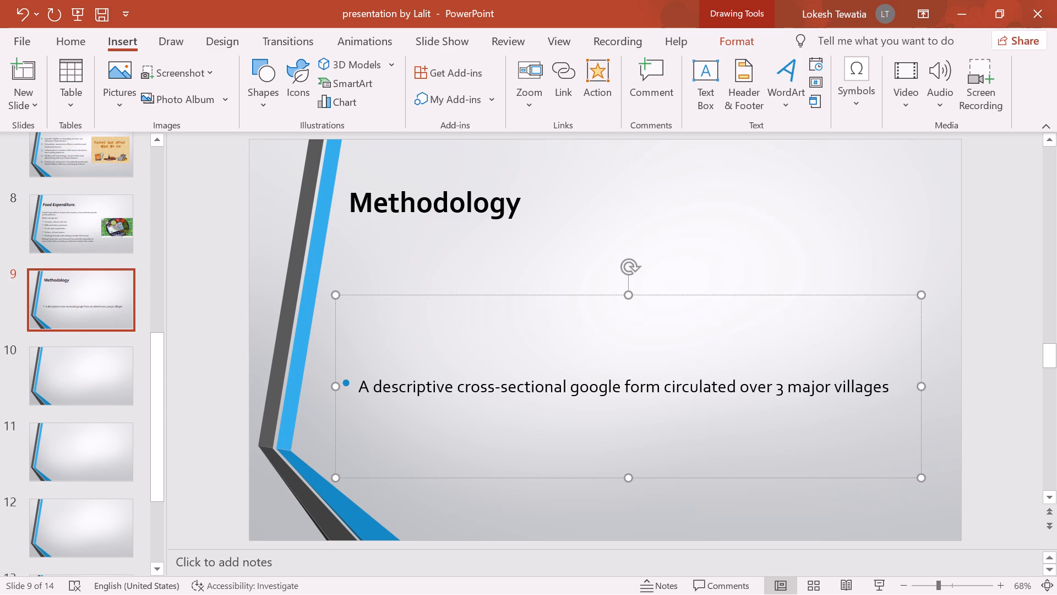
Continue the Methodology bullet with "among the residing villagers".
{"action": "type", "text": "amon"}
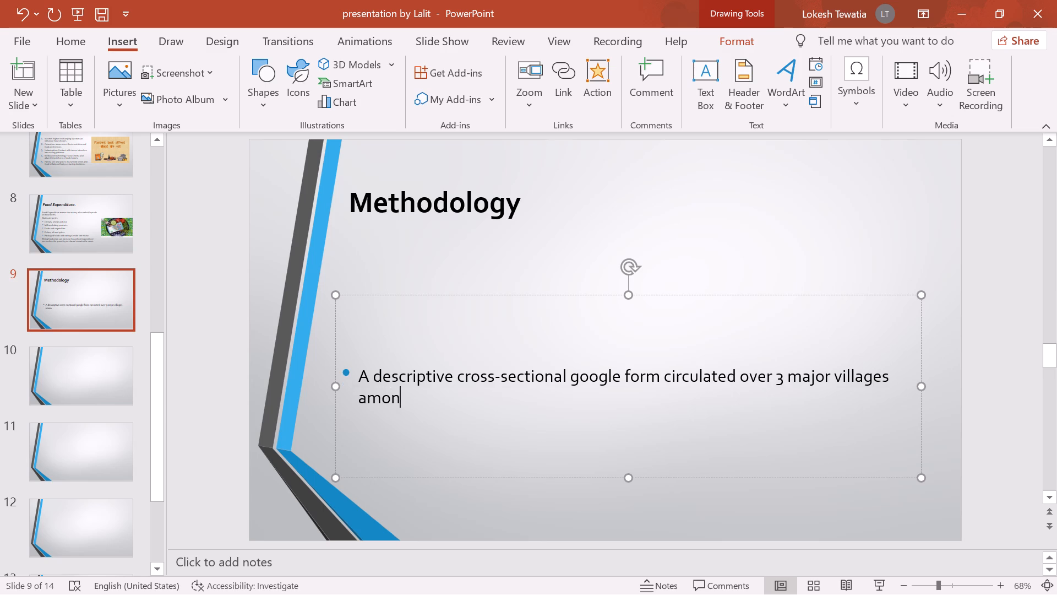
{"action": "type", "text": "g"}
{"action": "key", "text": "space"}
{"action": "type", "text": "the"}
{"action": "key", "text": "space"}
{"action": "type", "text": "vill"}
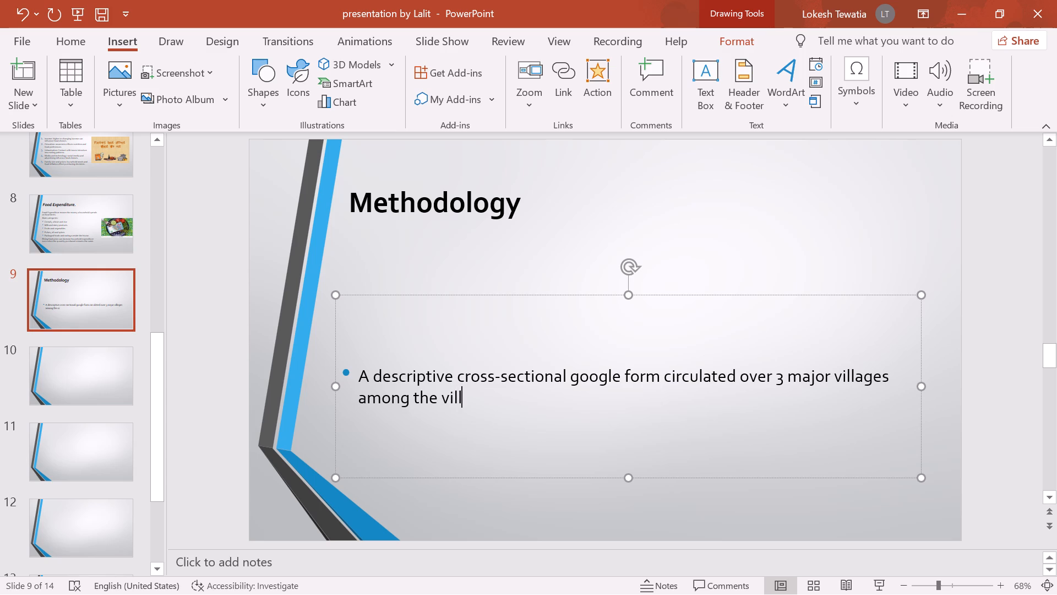
{"action": "key", "text": "BackSpace"}
{"action": "key", "text": "BackSpace"}
{"action": "key", "text": "BackSpace"}
{"action": "key", "text": "BackSpace"}
{"action": "type", "text": "residing"}
{"action": "key", "text": "space"}
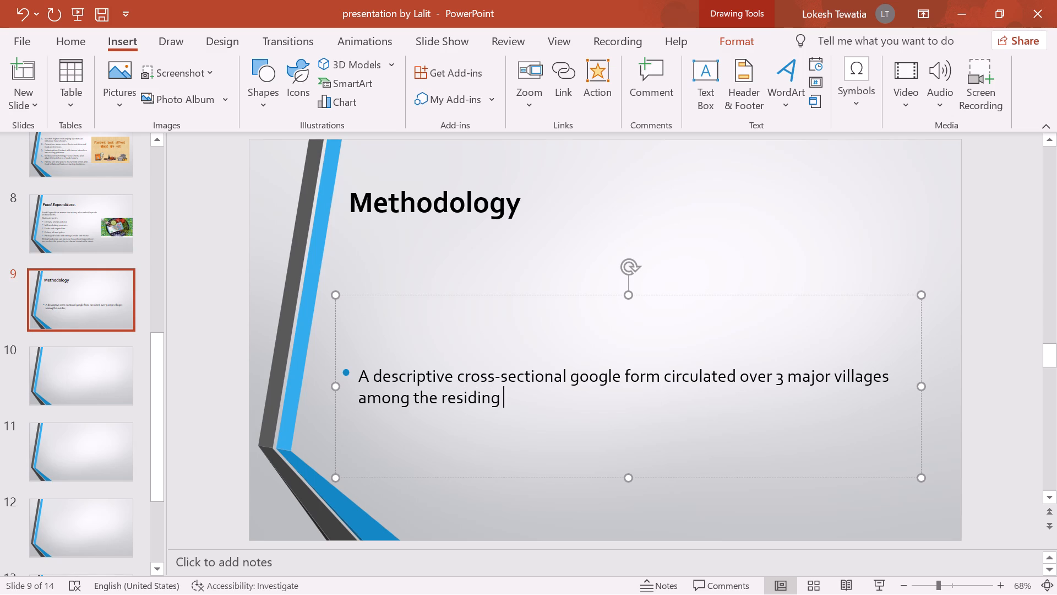
{"action": "type", "text": "villagers"}
{"action": "key", "text": "space"}
Finish the Methodology bullet's sentence with "of that particular area.".
{"action": "type", "text": "of t"}
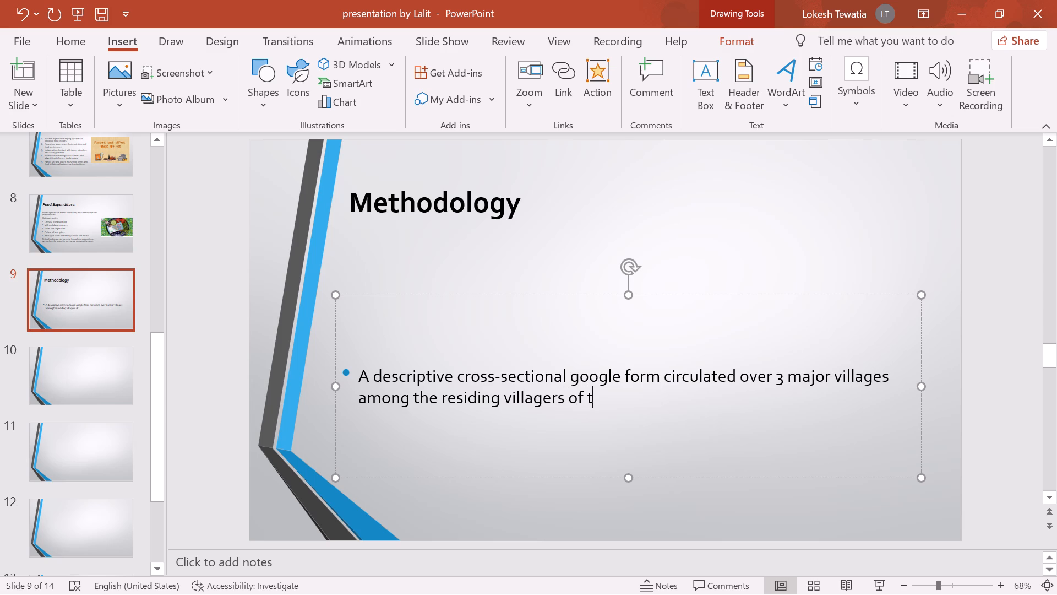
{"action": "type", "text": "hat"}
{"action": "key", "text": "space"}
{"action": "type", "text": "particular"}
{"action": "key", "text": "space"}
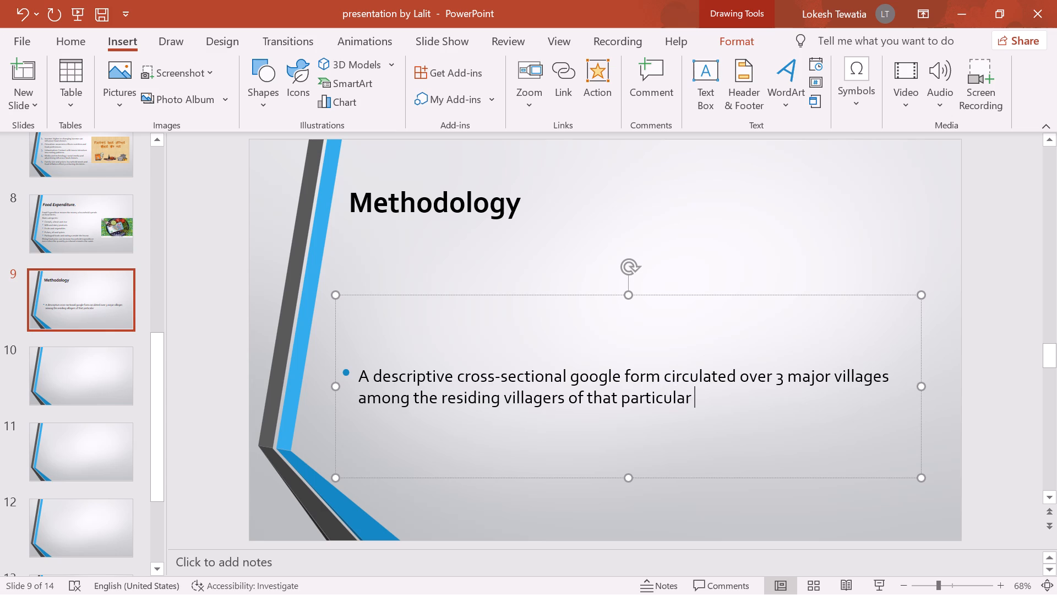
{"action": "type", "text": "area"}
{"action": "key", "text": "space"}
{"action": "key", "text": "BackSpace"}
{"action": "key", "text": "period"}
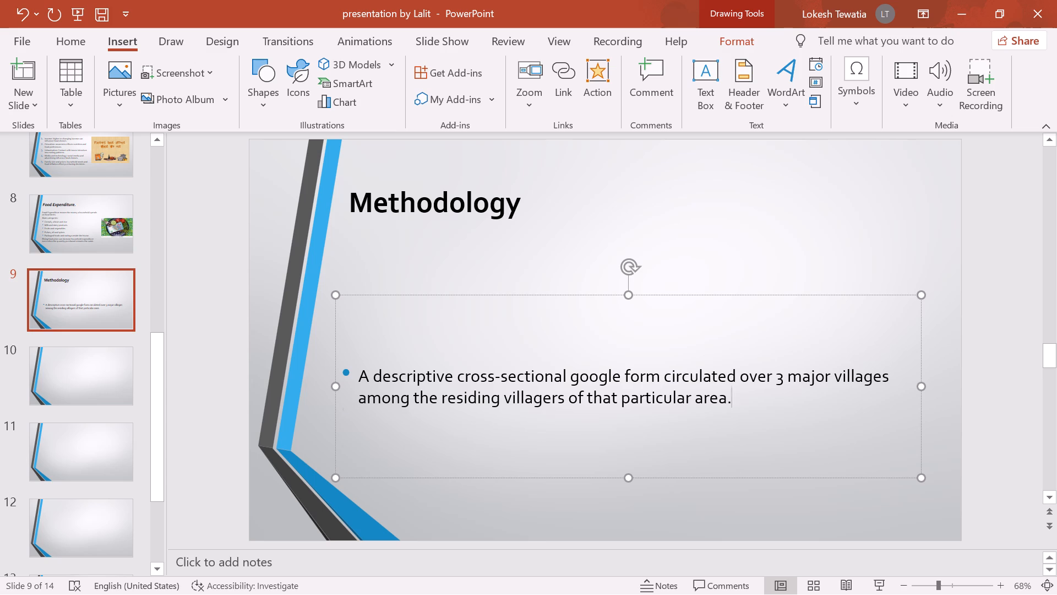
Start an unbulleted line below the bullet, indented with four spaces, with the text "3 villages".
{"action": "key", "text": "Return"}
{"action": "key", "text": "BackSpace"}
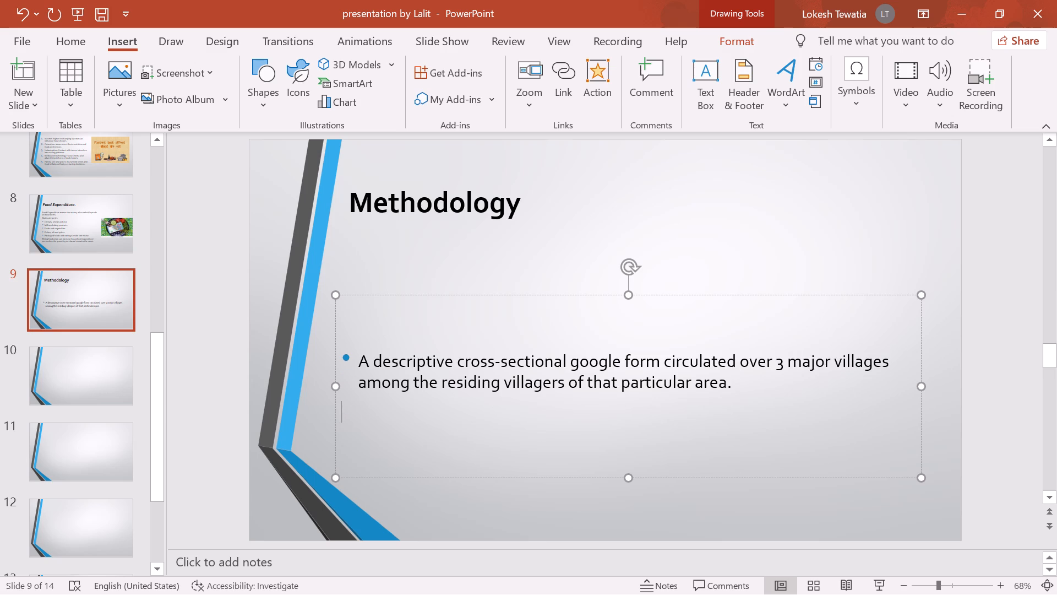
{"action": "key", "text": "space"}
{"action": "key", "text": "space"}
{"action": "key", "text": "space"}
{"action": "key", "text": "space"}
{"action": "type", "text": "3"}
{"action": "key", "text": "space"}
{"action": "type", "text": "villages"}
{"action": "key", "text": "space"}
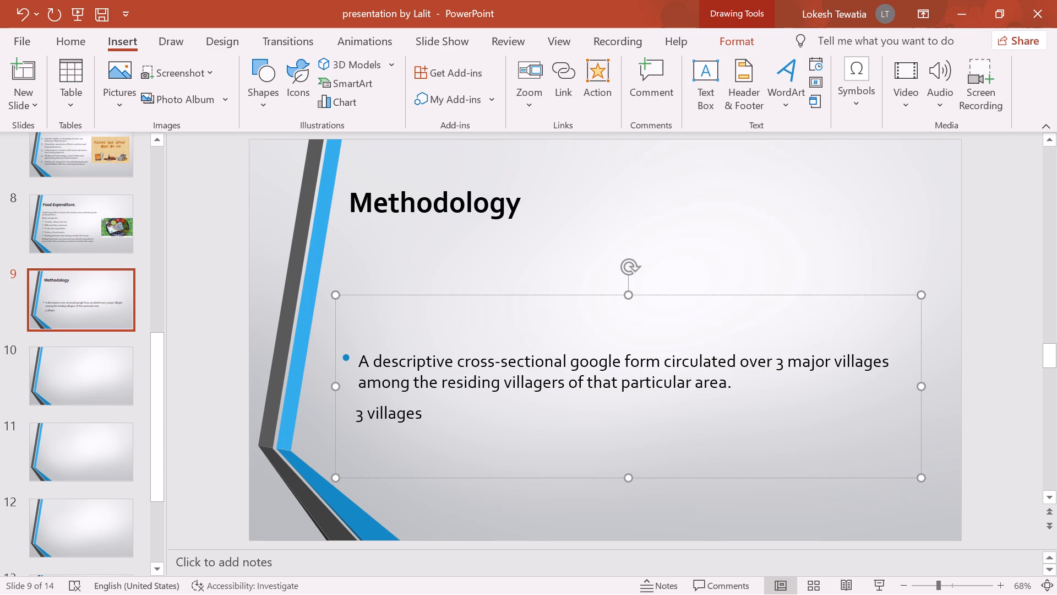
Add the word "majorly" after "3 villages" on the unbulleted line.
{"action": "type", "text": "majorily"}
{"action": "key", "text": "space"}
{"action": "type", "text": "cho"}
{"action": "key", "text": "s"}
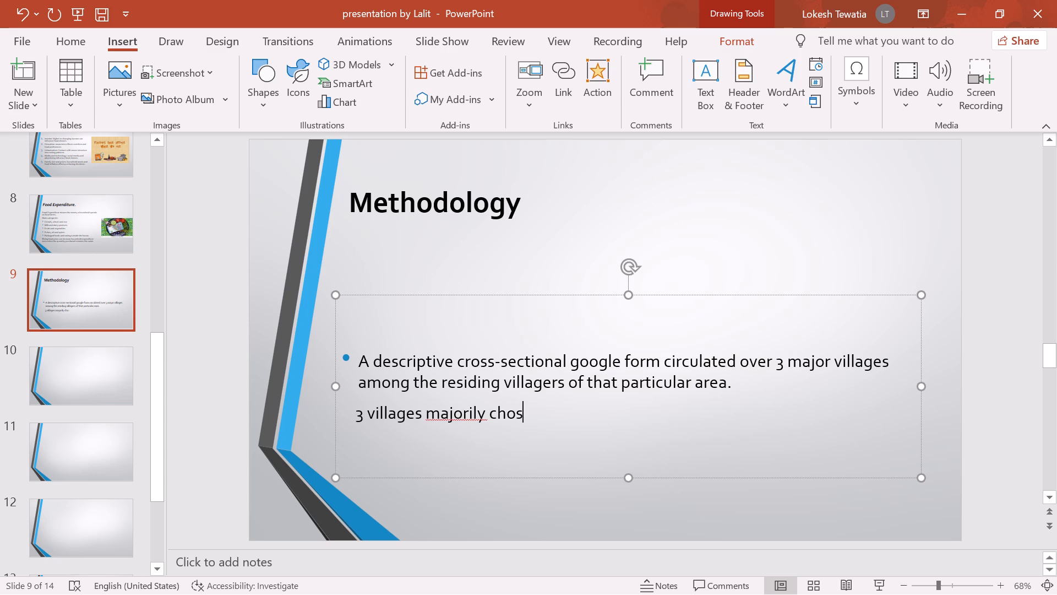
{"action": "key", "text": "BackSpace"}
{"action": "key", "text": "BackSpace"}
{"action": "key", "text": "BackSpace"}
{"action": "key", "text": "BackSpace"}
{"action": "key", "text": "BackSpace"}
{"action": "key", "text": "BackSpace"}
{"action": "key", "text": "BackSpace"}
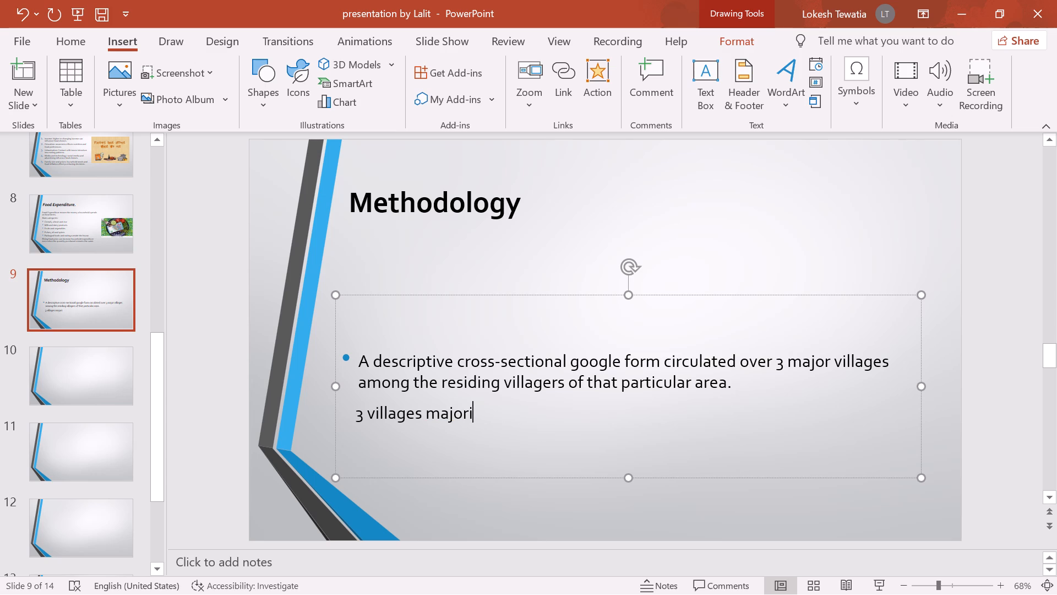
{"action": "key", "text": "BackSpace"}
{"action": "type", "text": "ly"}
{"action": "key", "text": "space"}
Continue the unbulleted line with "chosen for the study were:".
{"action": "type", "text": "chopse"}
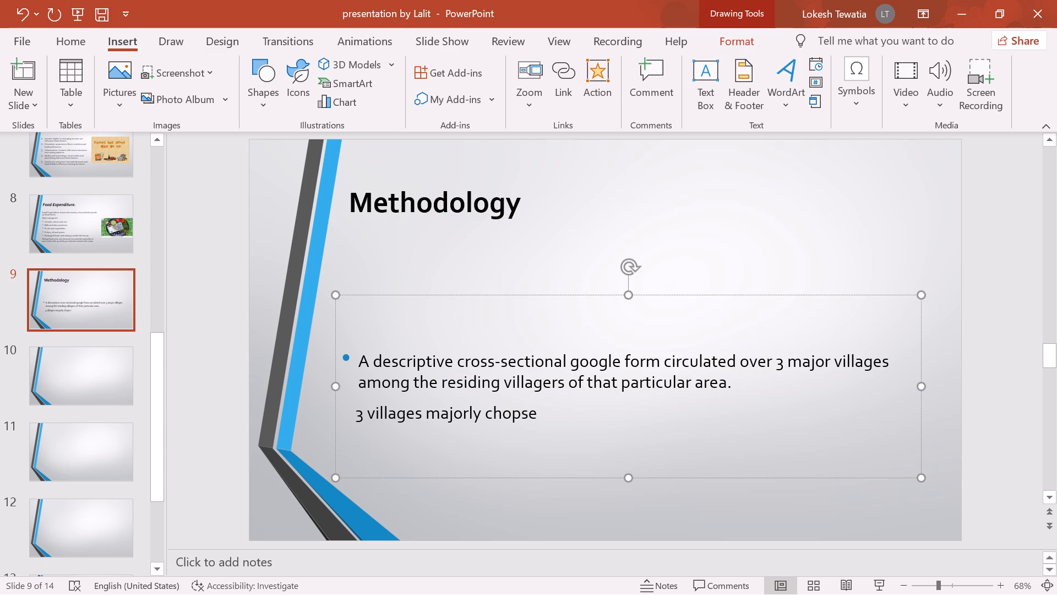
{"action": "key", "text": "BackSpace"}
{"action": "key", "text": "BackSpace"}
{"action": "key", "text": "BackSpace"}
{"action": "type", "text": "sen"}
{"action": "key", "text": "space"}
{"action": "type", "text": "for the study were"}
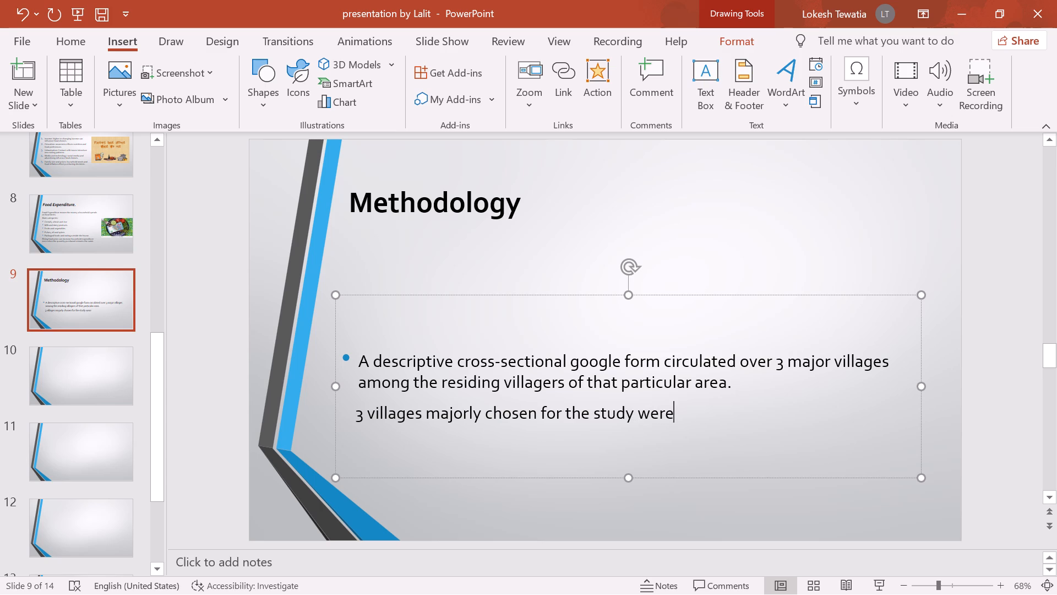
{"action": "key", "text": "semicolon"}
{"action": "key", "text": "BackSpace"}
{"action": "type", "text": ":"}
{"action": "key", "text": "space"}
List the first two villages after the colon as "Chhaprola, Prithla,".
{"action": "type", "text": "Chhaprola"}
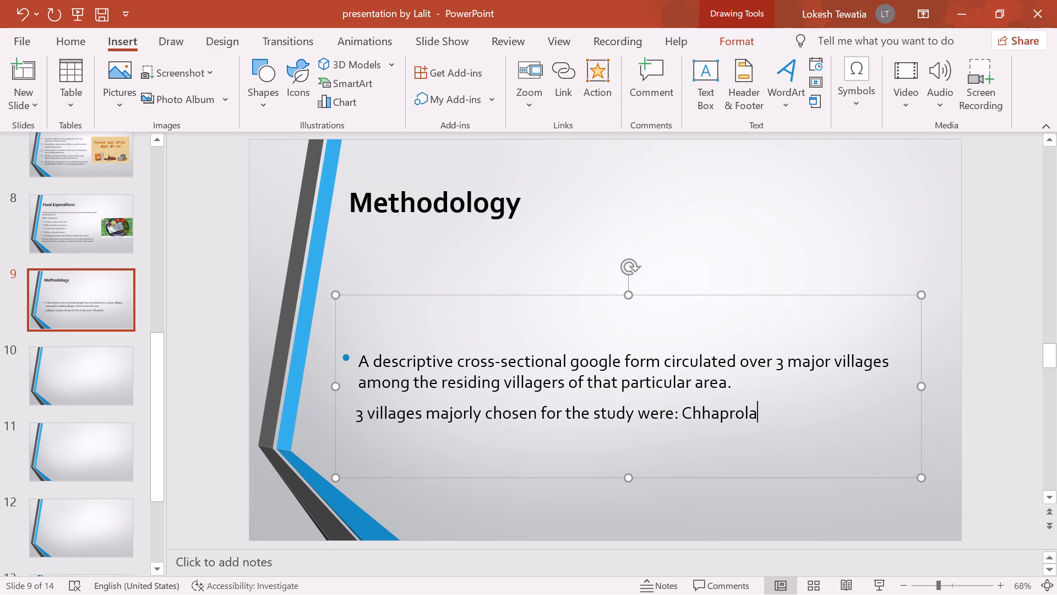
{"action": "key", "text": "space"}
{"action": "key", "text": "comma"}
{"action": "key", "text": "BackSpace"}
{"action": "key", "text": "BackSpace"}
{"action": "type", "text": ","}
{"action": "key", "text": "space"}
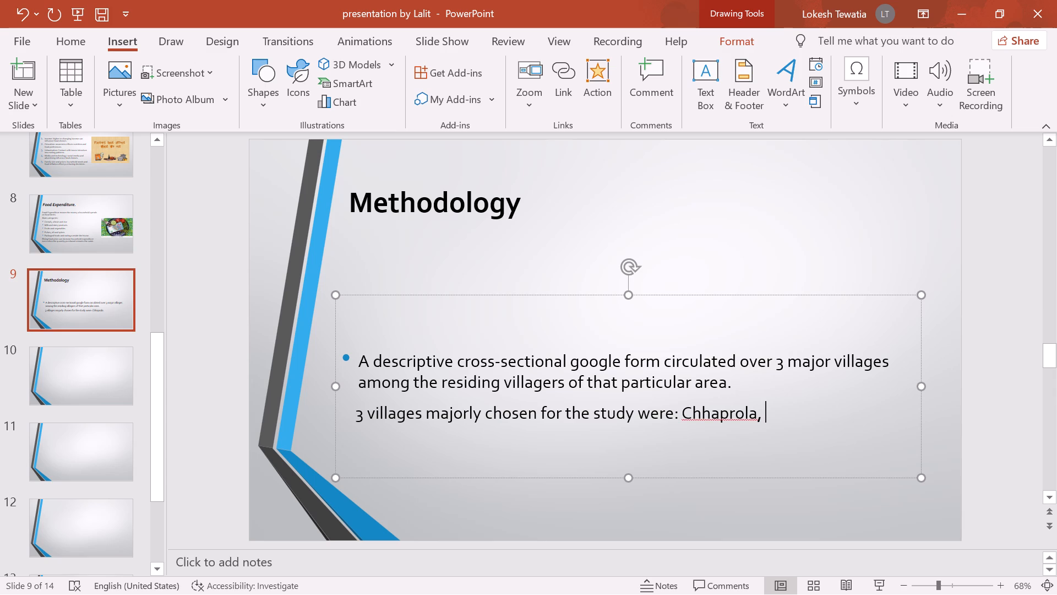
{"action": "key", "text": "shift+p"}
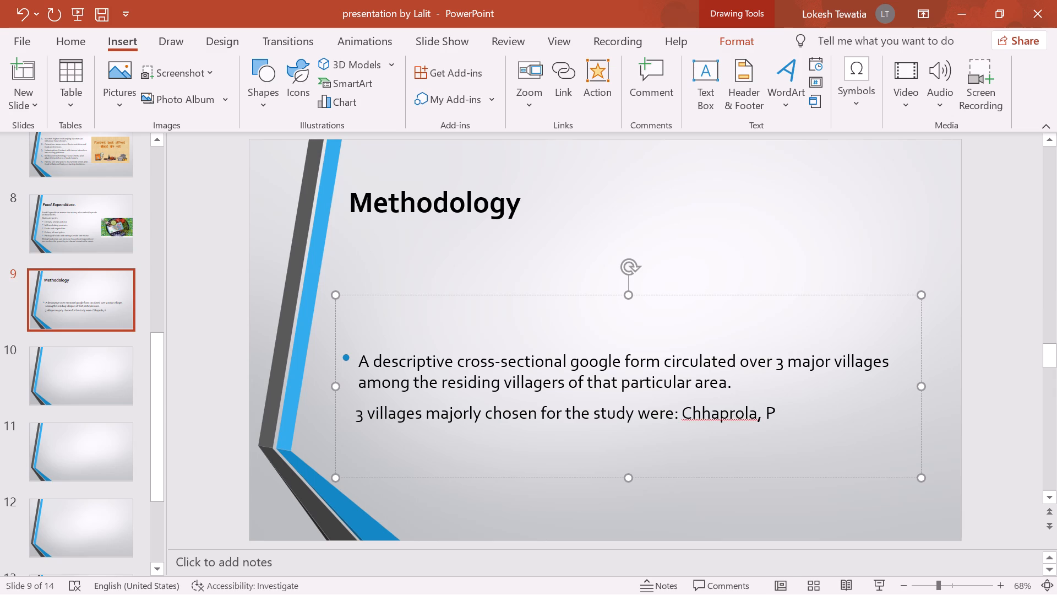
{"action": "type", "text": "rithla"}
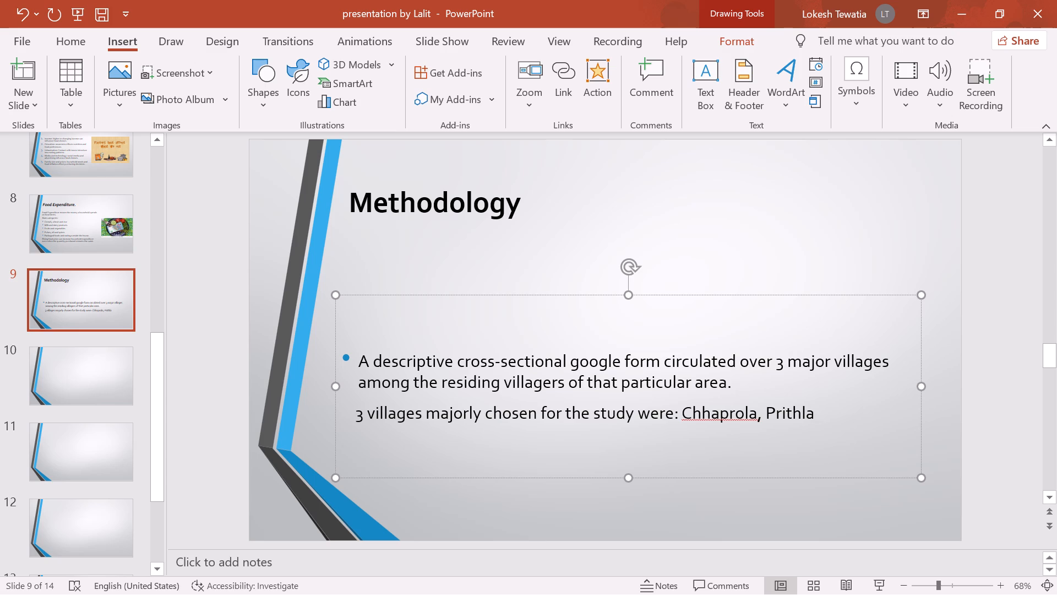
{"action": "type", "text": ","}
{"action": "key", "text": "space"}
Complete the list of study villages with "and Dudhola".
{"action": "type", "text": "ad"}
{"action": "key", "text": "space"}
{"action": "key", "text": "BackSpace"}
{"action": "key", "text": "BackSpace"}
{"action": "type", "text": "nd"}
{"action": "key", "text": "space"}
{"action": "type", "text": "Dudhol"}
{"action": "key", "text": "space"}
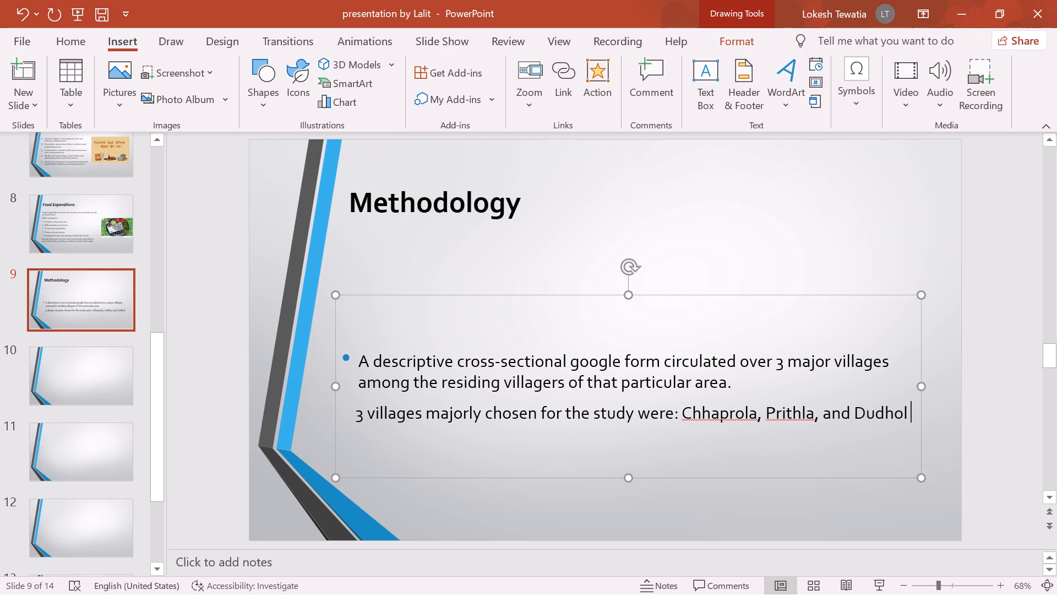
{"action": "key", "text": "BackSpace"}
{"action": "key", "text": "a"}
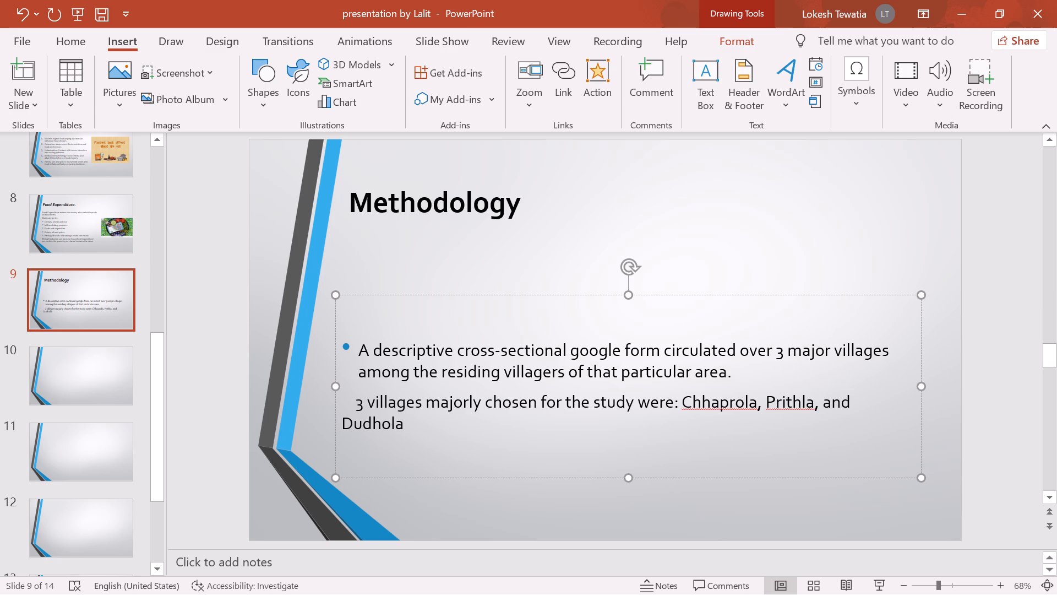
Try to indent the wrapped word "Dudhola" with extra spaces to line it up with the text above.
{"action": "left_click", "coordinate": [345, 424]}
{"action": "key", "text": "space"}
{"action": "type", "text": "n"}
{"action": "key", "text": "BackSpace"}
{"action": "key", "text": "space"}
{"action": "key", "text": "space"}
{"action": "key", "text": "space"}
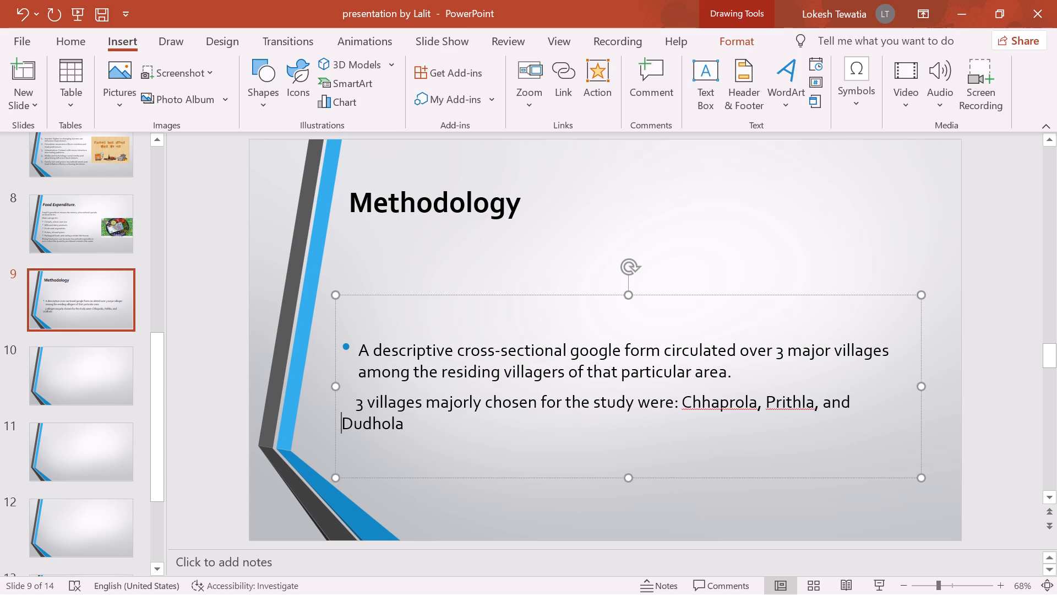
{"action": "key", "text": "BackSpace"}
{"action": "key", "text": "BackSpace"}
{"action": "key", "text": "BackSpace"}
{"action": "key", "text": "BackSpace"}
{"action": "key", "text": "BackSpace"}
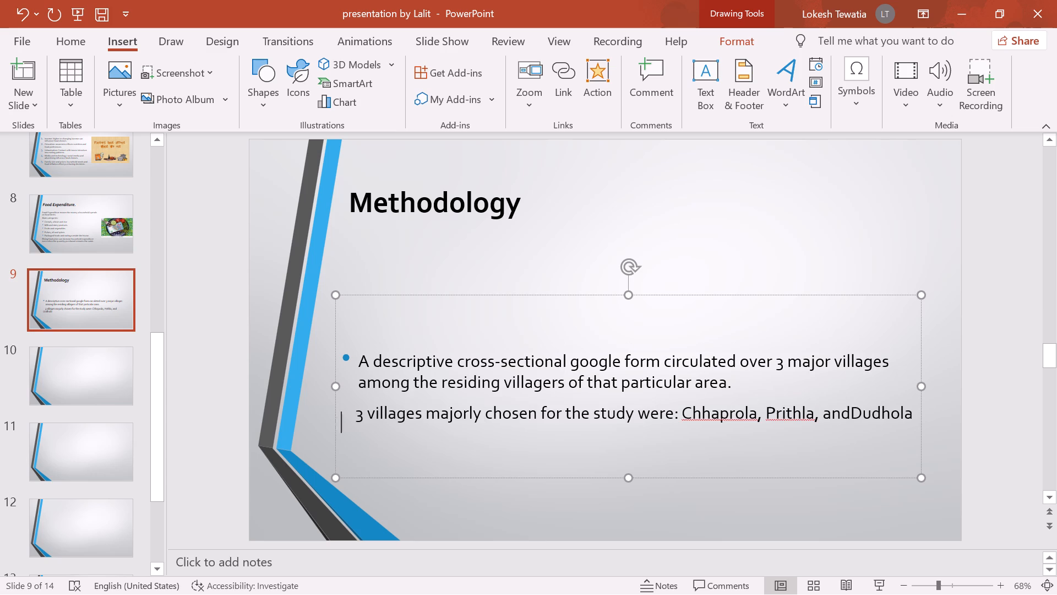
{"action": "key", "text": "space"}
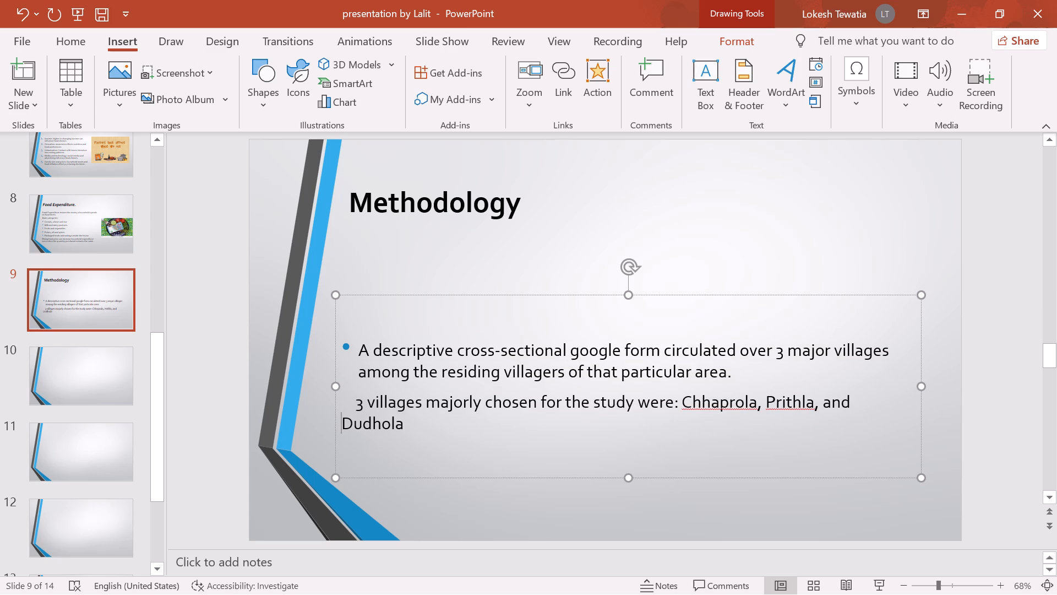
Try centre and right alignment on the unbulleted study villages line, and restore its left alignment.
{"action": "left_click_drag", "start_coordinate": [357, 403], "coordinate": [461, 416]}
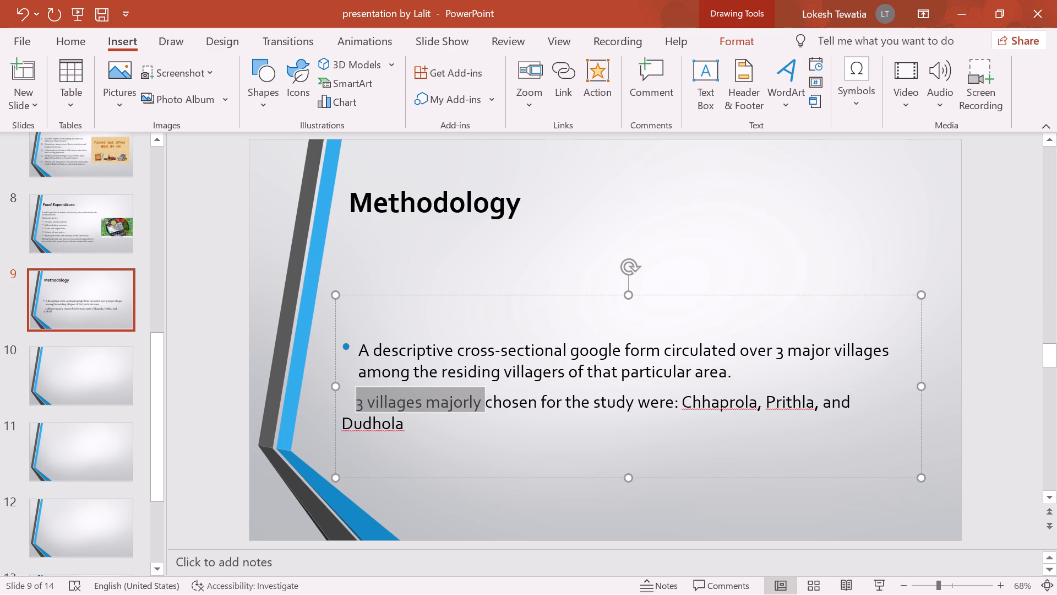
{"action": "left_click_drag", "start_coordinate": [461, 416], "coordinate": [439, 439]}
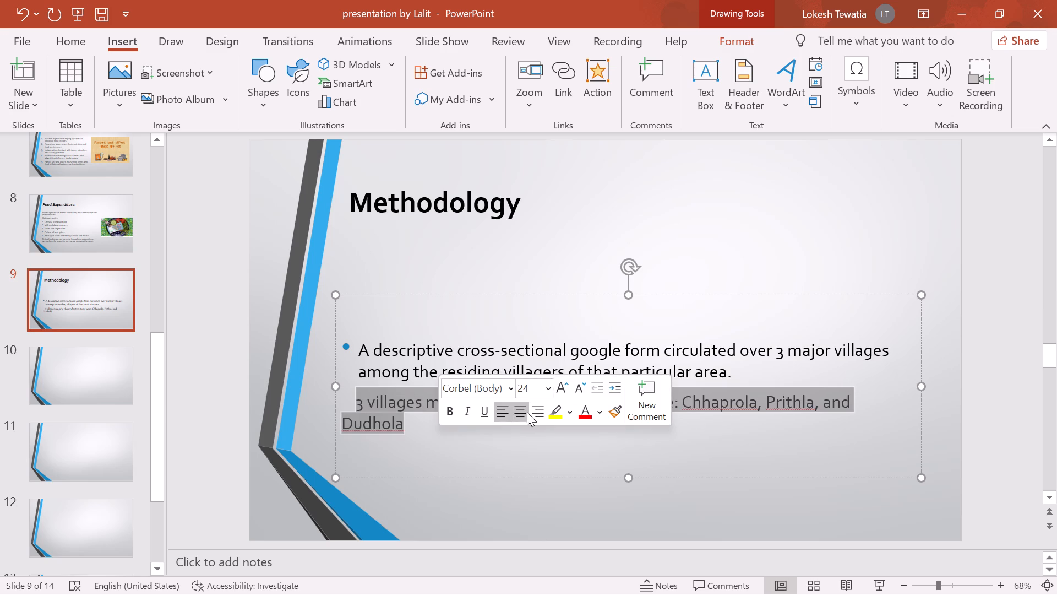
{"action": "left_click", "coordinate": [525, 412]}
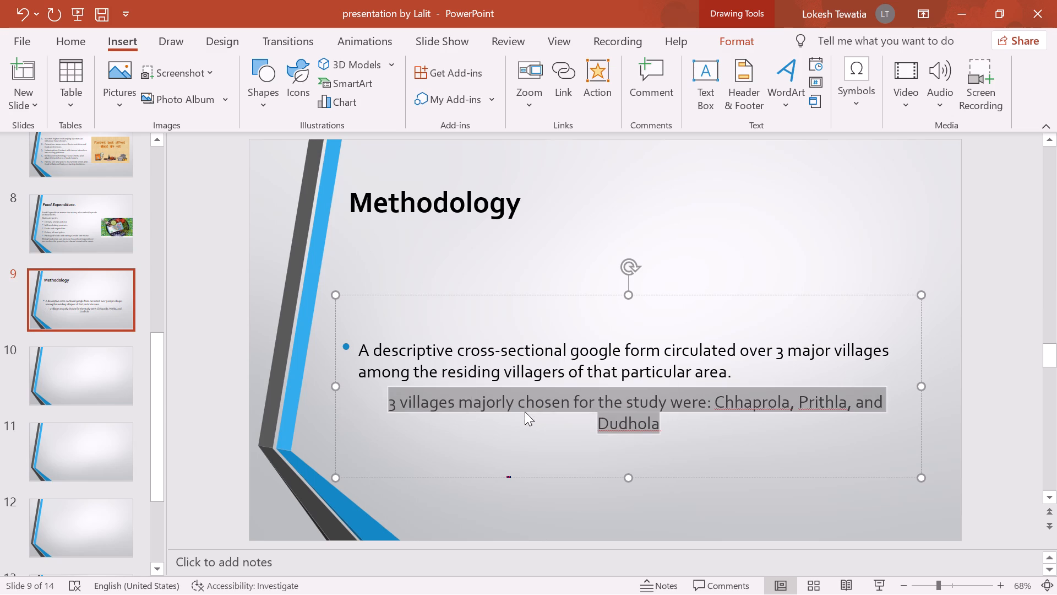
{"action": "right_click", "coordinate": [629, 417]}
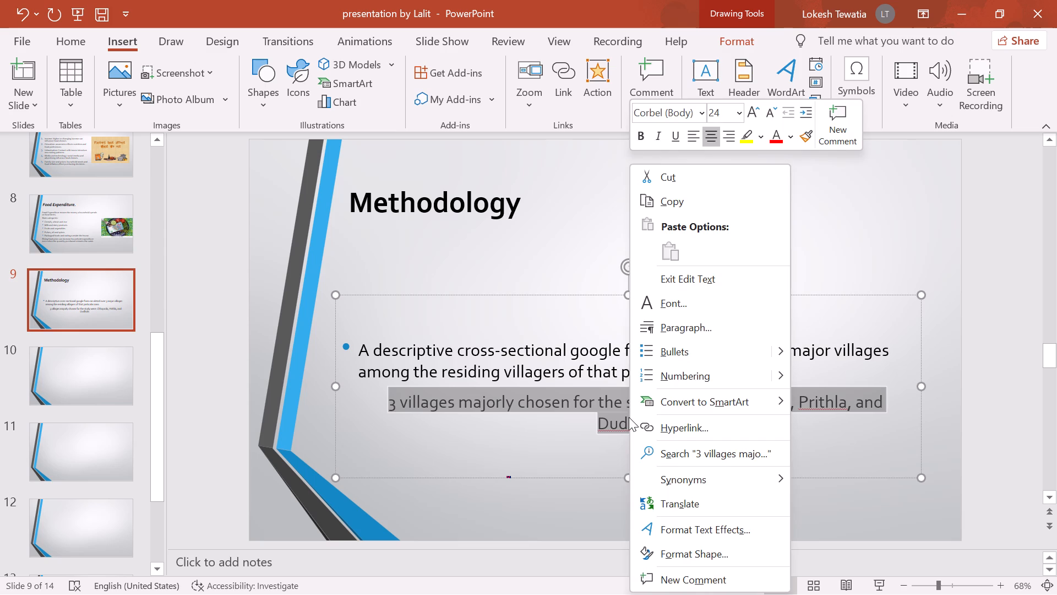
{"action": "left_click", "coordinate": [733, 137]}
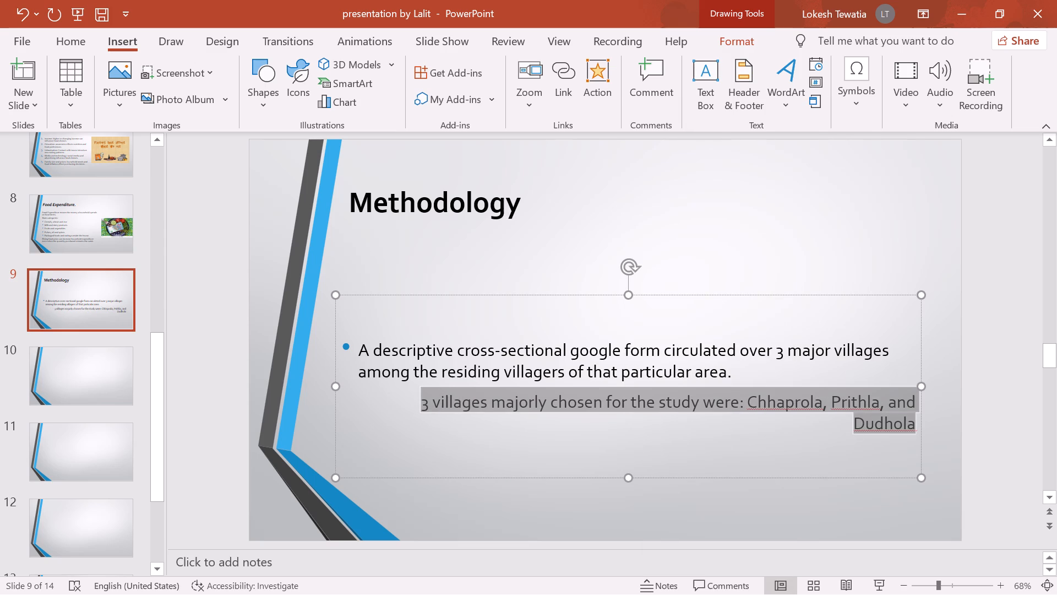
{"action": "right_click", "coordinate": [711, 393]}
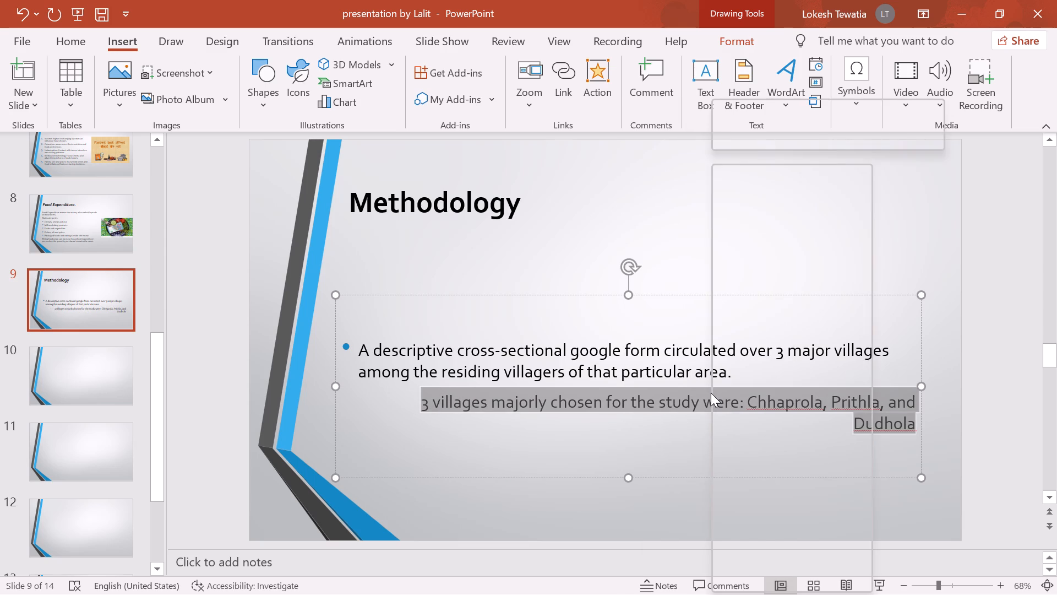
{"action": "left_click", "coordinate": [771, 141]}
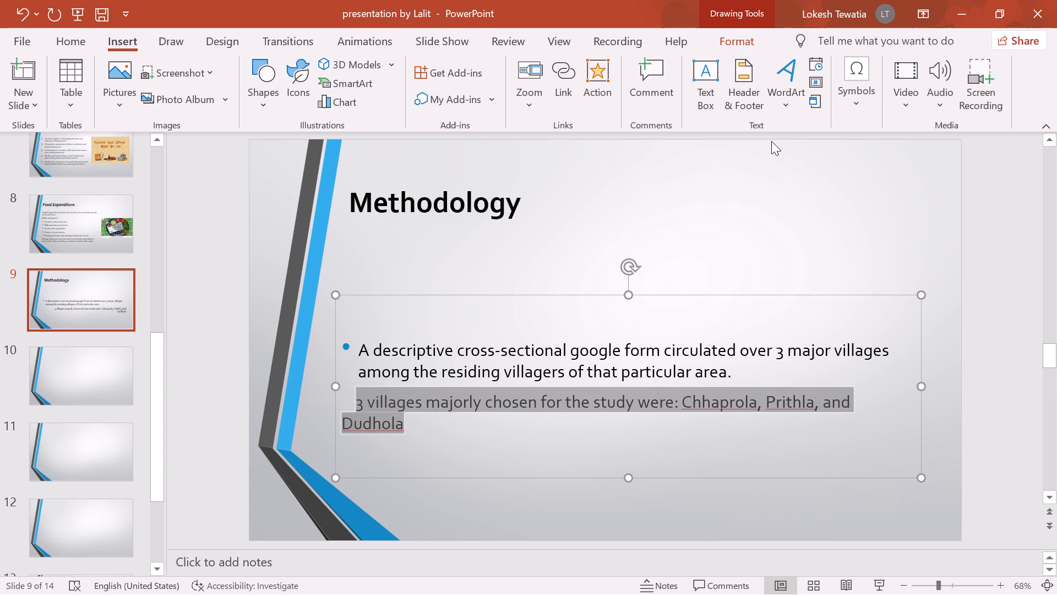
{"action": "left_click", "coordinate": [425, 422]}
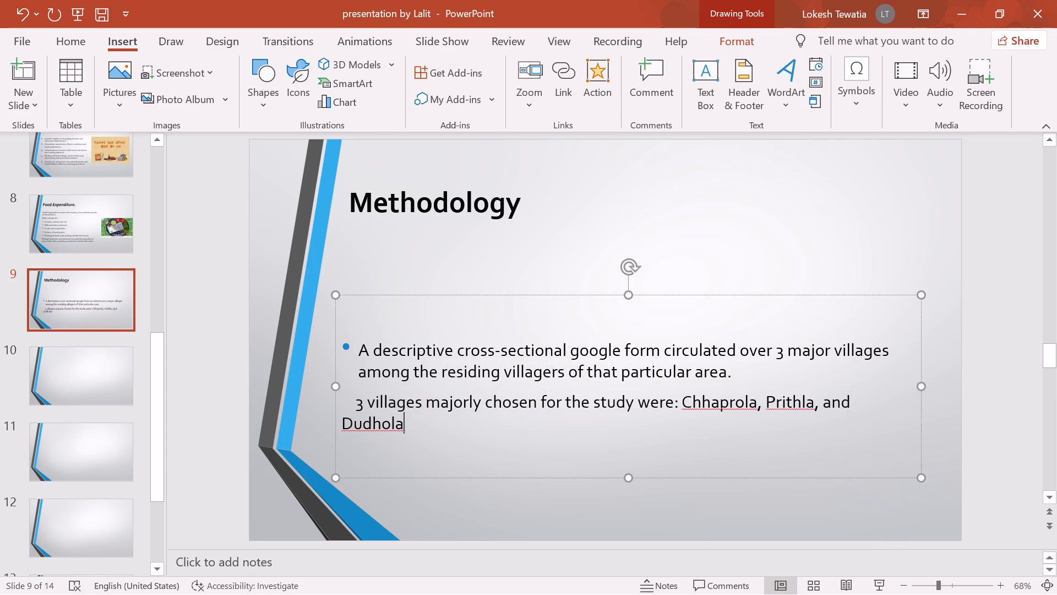
Remove one leading space before "3 villages majorly" on the unbulleted line.
{"action": "left_click", "coordinate": [356, 403]}
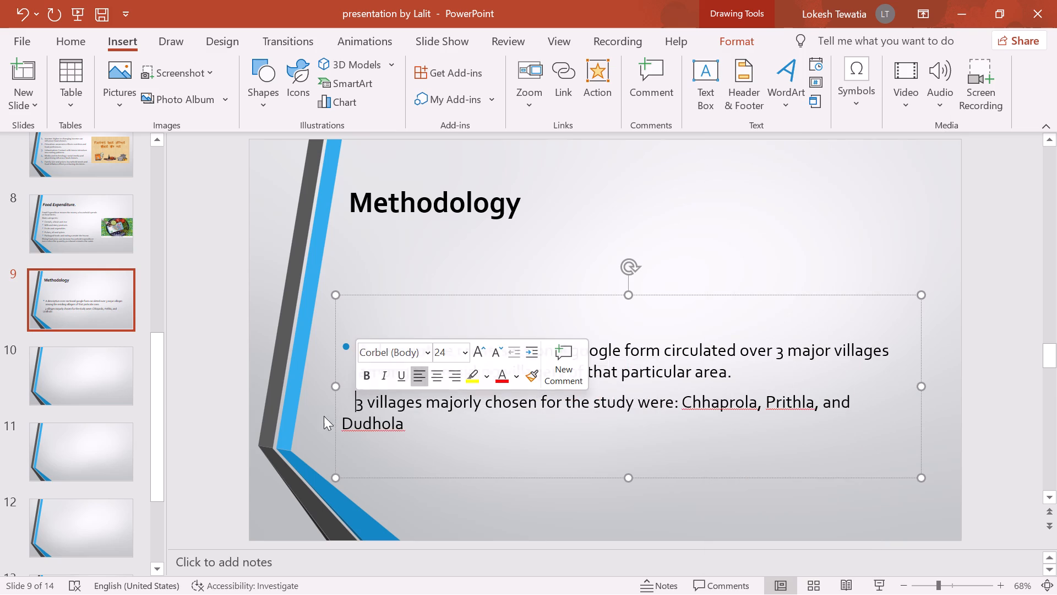
{"action": "key", "text": "BackSpace"}
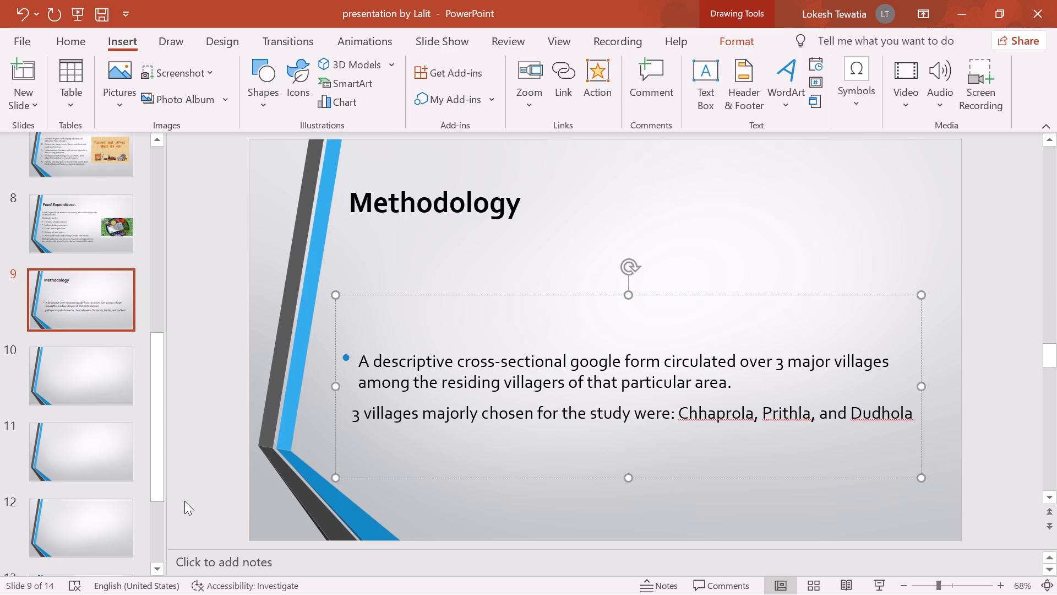
{"action": "key", "text": "space"}
{"action": "key", "text": "BackSpace"}
Add two empty paragraphs after "Dudhola" at the end of the study villages line.
{"action": "left_click", "coordinate": [382, 437]}
{"action": "left_click", "coordinate": [896, 420]}
{"action": "key", "text": "Right"}
{"action": "key", "text": "Right"}
{"action": "key", "text": "Return"}
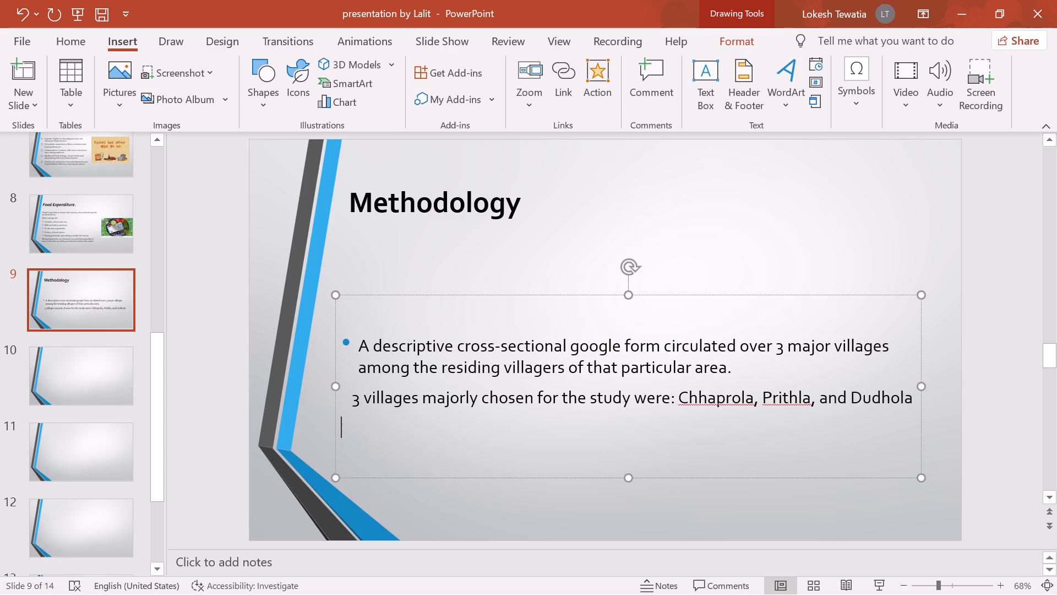
{"action": "key", "text": "Return"}
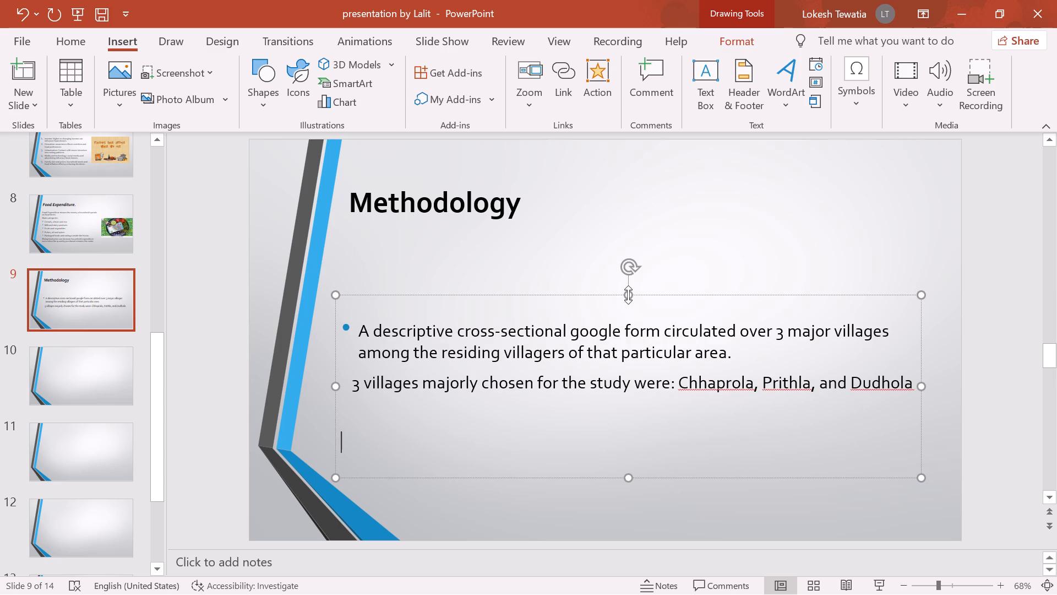
Move the body text box up so that it sits just below the "Methodology" title.
{"action": "left_click_drag", "start_coordinate": [646, 294], "coordinate": [637, 232]}
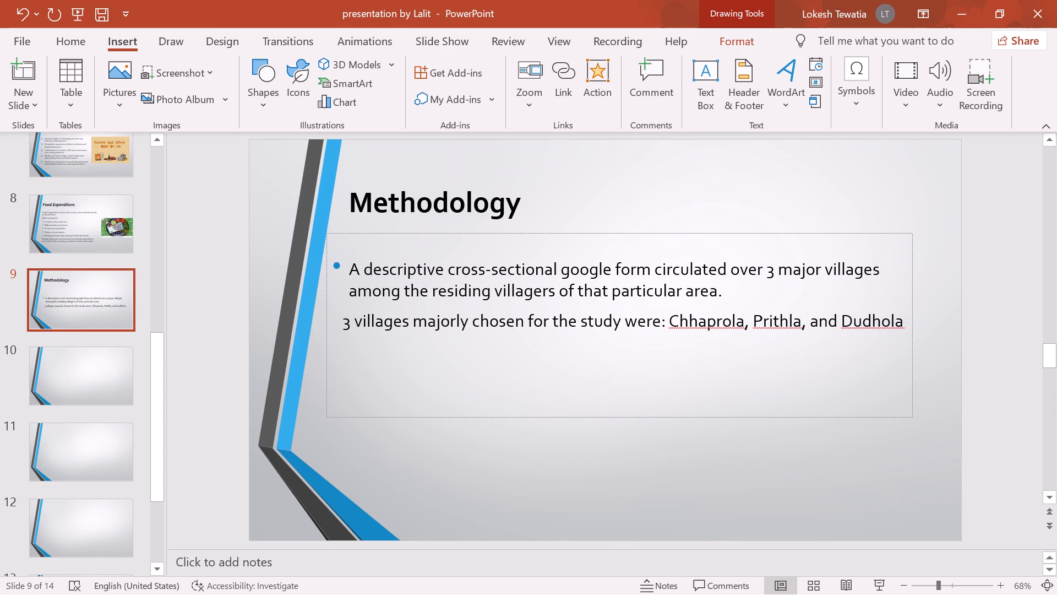
{"action": "left_click_drag", "start_coordinate": [637, 232], "coordinate": [639, 233]}
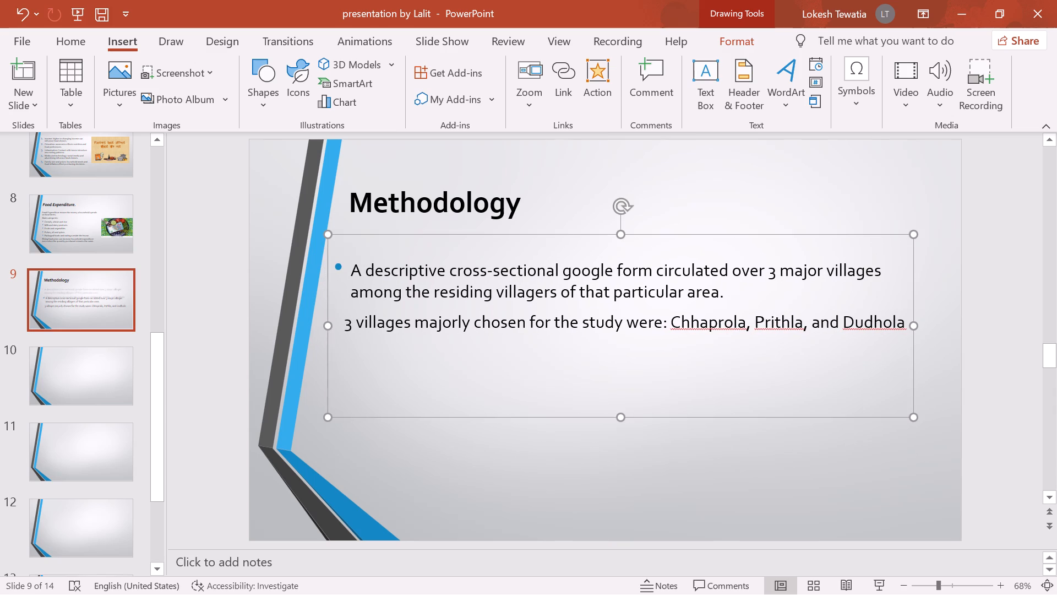
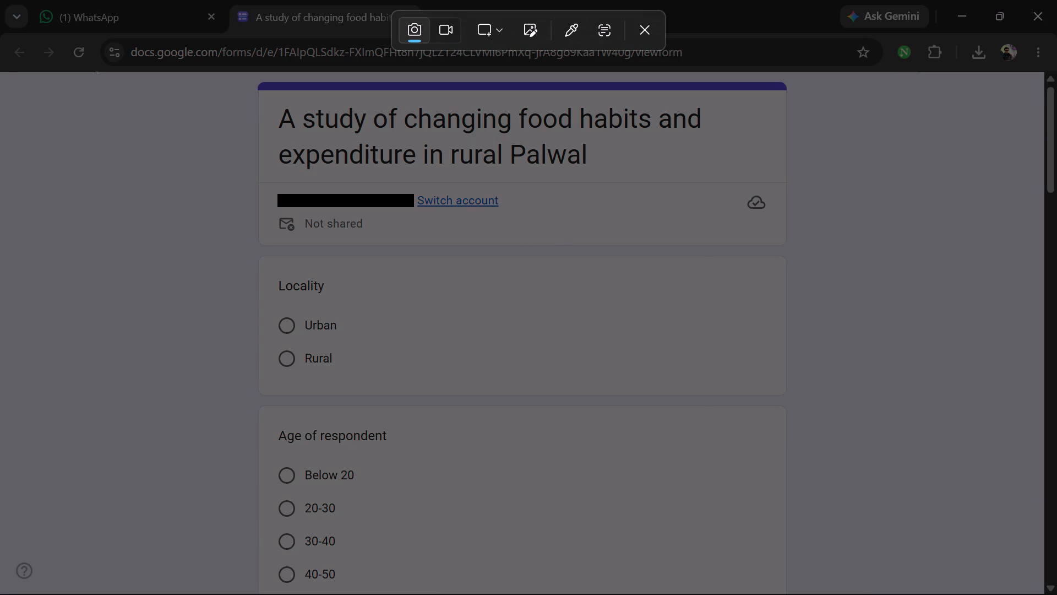
Capture a screenshot of the Google Form's title banner, "A study of changing food habits and expenditure in rural Palwal".
{"action": "left_click_drag", "start_coordinate": [220, 78], "coordinate": [242, 85]}
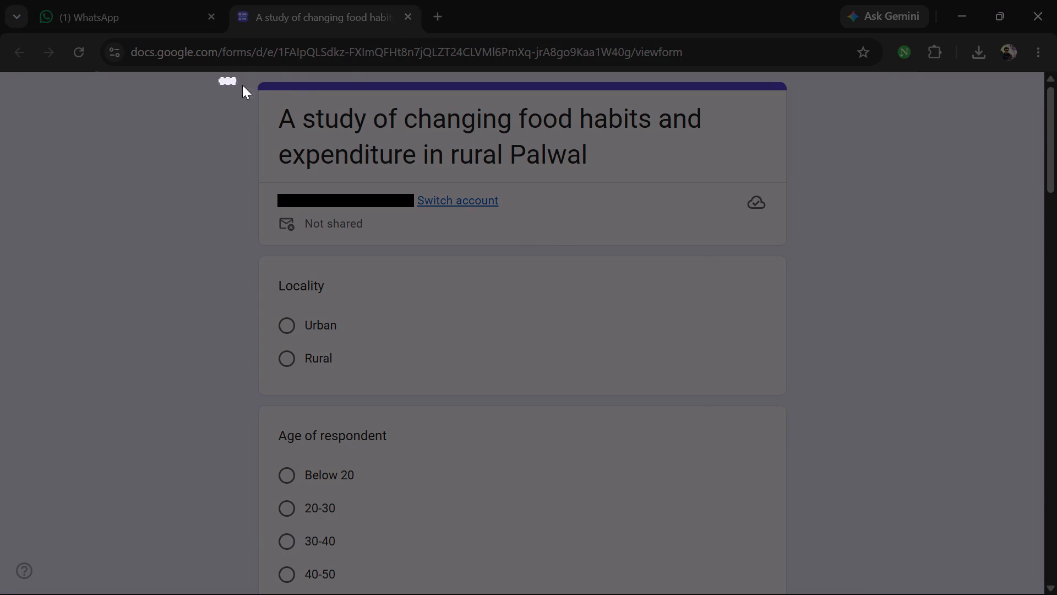
{"action": "left_click_drag", "start_coordinate": [242, 85], "coordinate": [868, 187]}
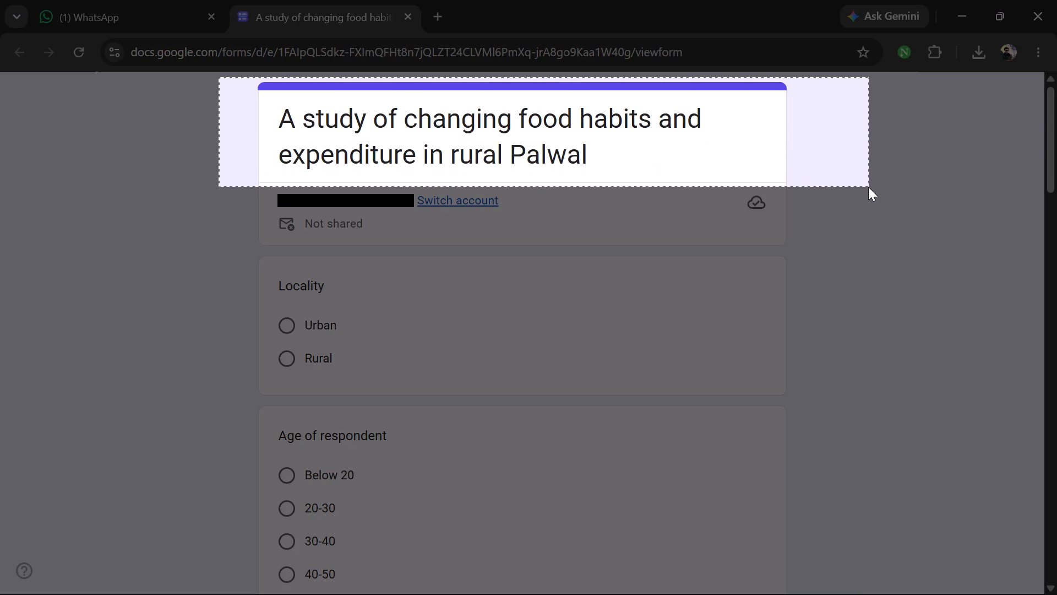
{"action": "left_click_drag", "start_coordinate": [868, 187], "coordinate": [822, 182]}
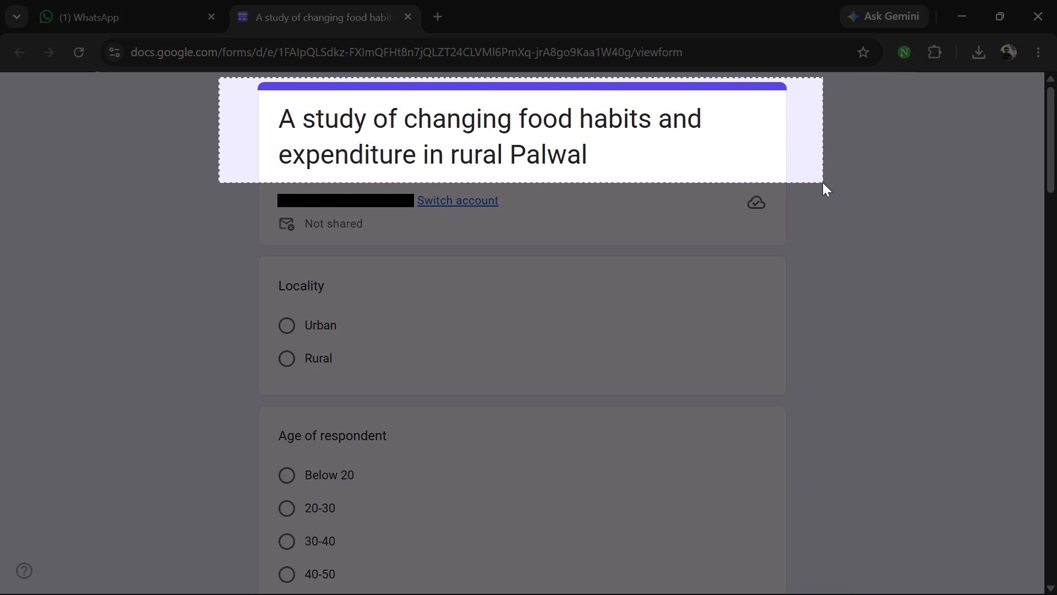
{"action": "left_click_drag", "start_coordinate": [822, 182], "coordinate": [822, 185]}
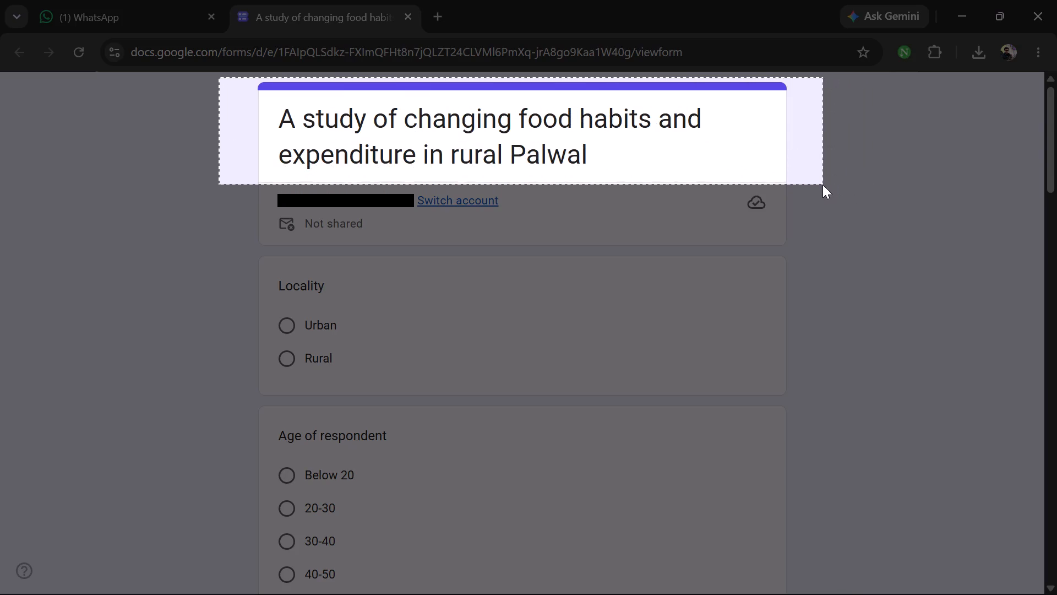
{"action": "left_click_drag", "start_coordinate": [822, 185], "coordinate": [823, 190]}
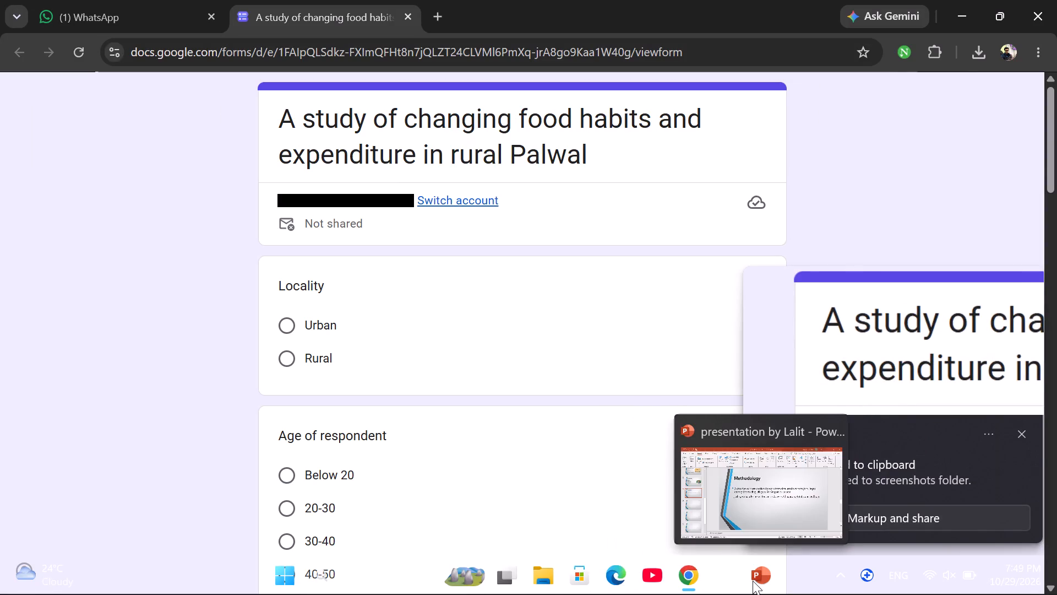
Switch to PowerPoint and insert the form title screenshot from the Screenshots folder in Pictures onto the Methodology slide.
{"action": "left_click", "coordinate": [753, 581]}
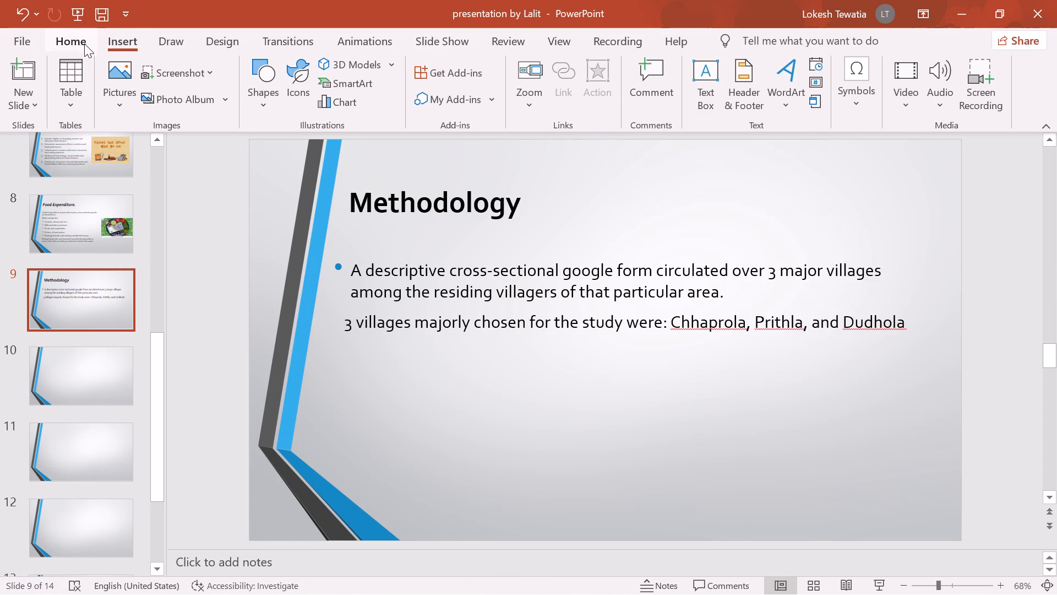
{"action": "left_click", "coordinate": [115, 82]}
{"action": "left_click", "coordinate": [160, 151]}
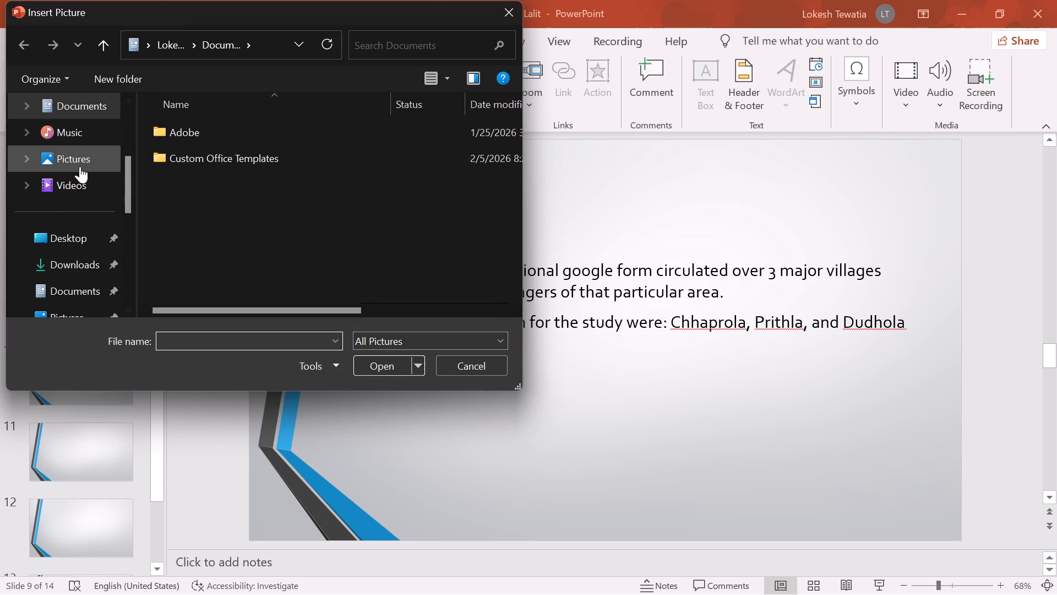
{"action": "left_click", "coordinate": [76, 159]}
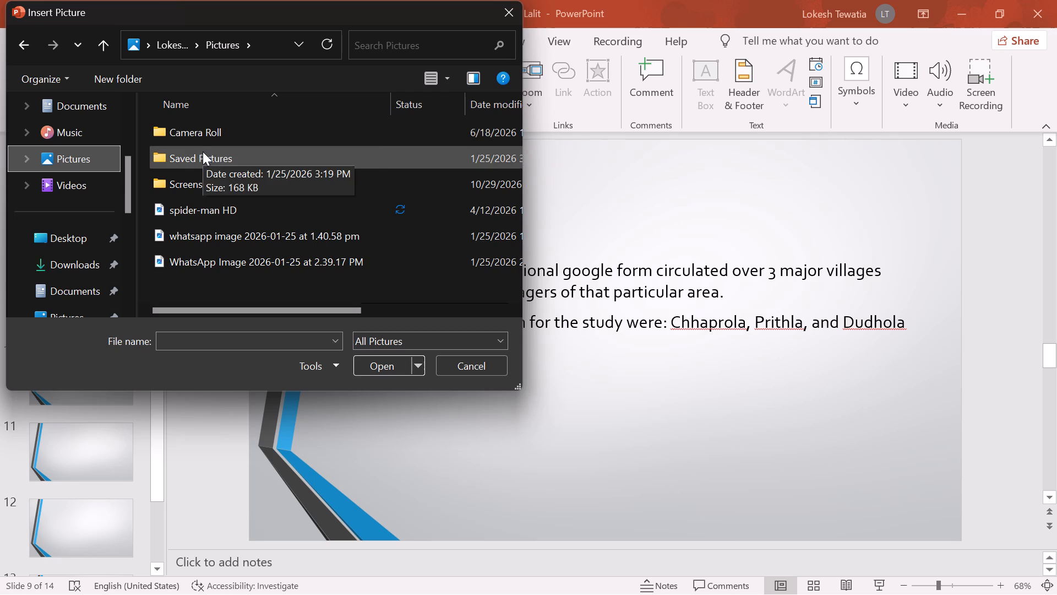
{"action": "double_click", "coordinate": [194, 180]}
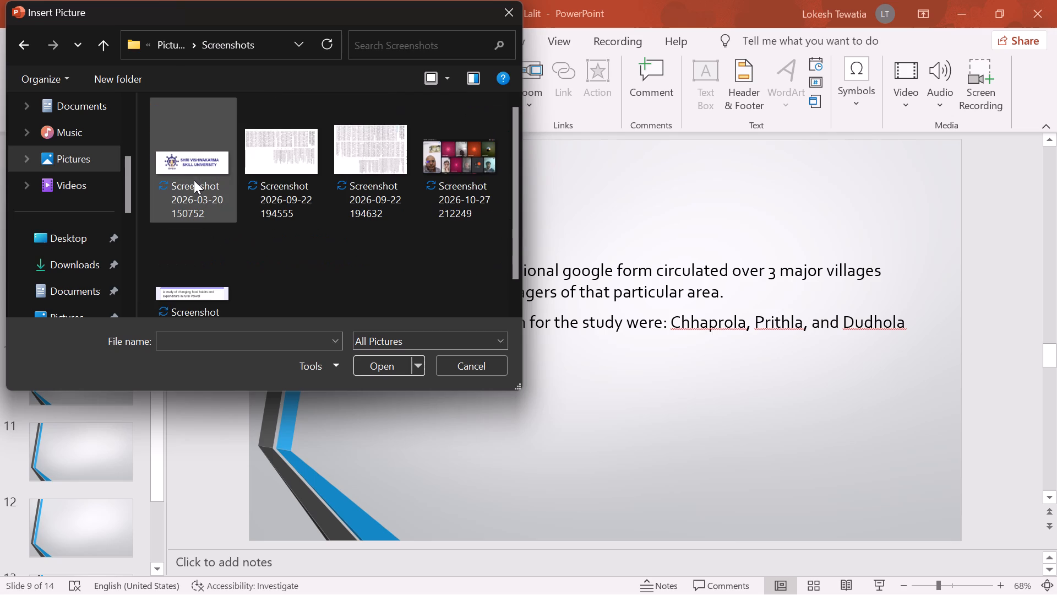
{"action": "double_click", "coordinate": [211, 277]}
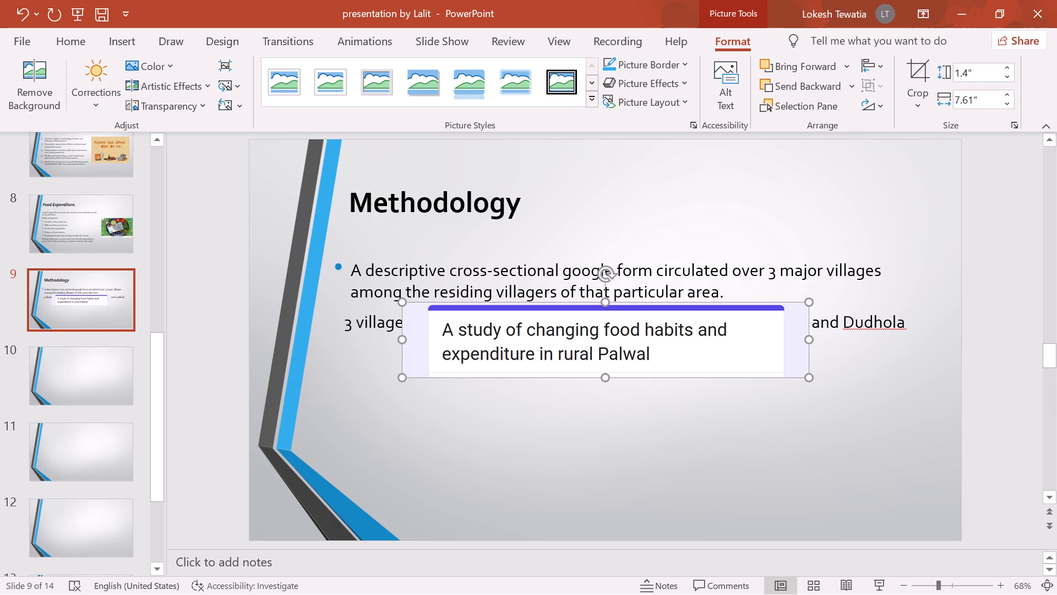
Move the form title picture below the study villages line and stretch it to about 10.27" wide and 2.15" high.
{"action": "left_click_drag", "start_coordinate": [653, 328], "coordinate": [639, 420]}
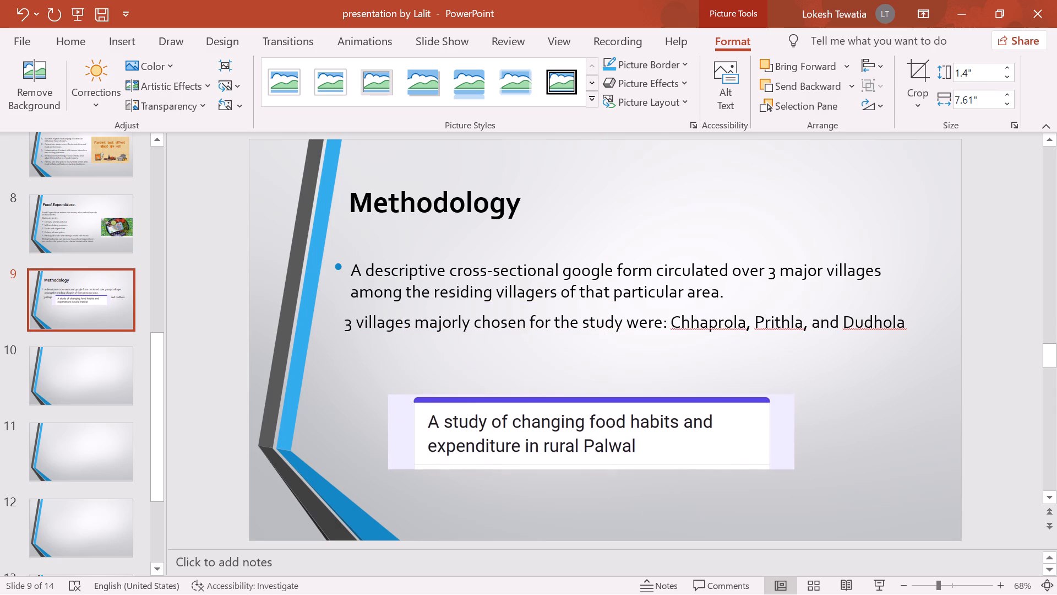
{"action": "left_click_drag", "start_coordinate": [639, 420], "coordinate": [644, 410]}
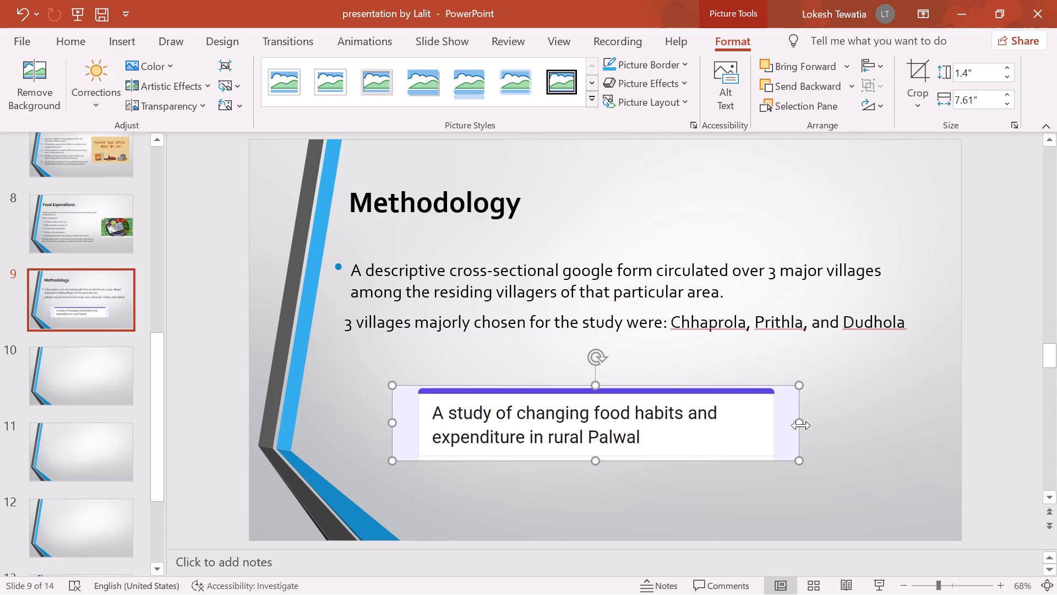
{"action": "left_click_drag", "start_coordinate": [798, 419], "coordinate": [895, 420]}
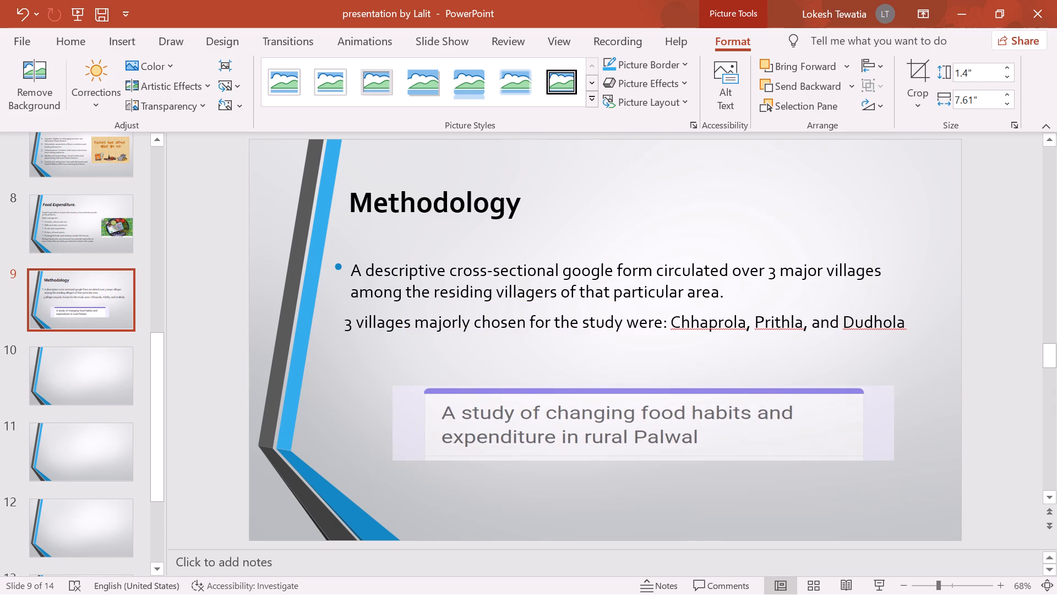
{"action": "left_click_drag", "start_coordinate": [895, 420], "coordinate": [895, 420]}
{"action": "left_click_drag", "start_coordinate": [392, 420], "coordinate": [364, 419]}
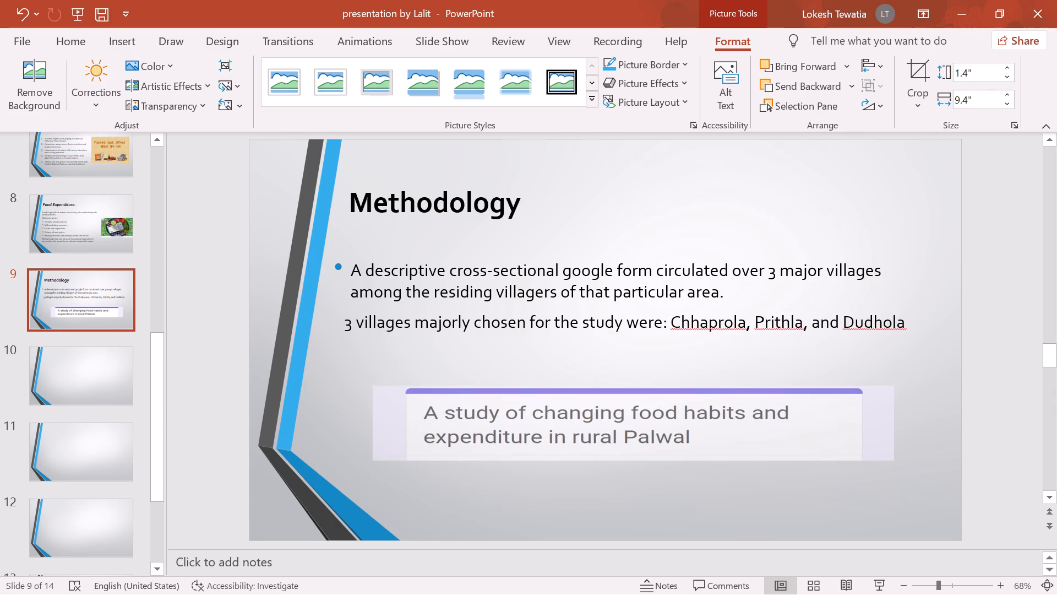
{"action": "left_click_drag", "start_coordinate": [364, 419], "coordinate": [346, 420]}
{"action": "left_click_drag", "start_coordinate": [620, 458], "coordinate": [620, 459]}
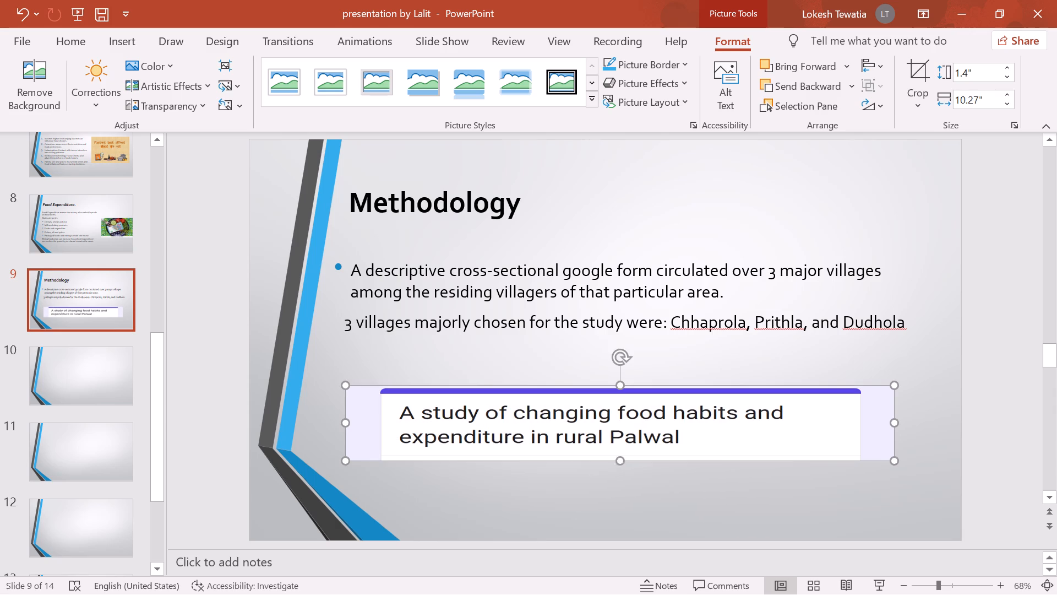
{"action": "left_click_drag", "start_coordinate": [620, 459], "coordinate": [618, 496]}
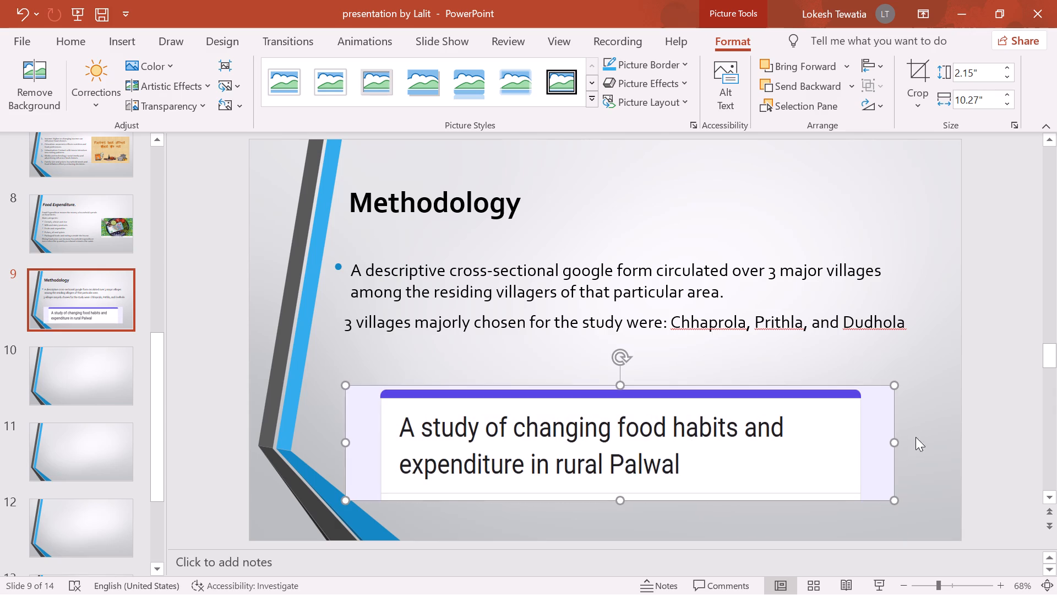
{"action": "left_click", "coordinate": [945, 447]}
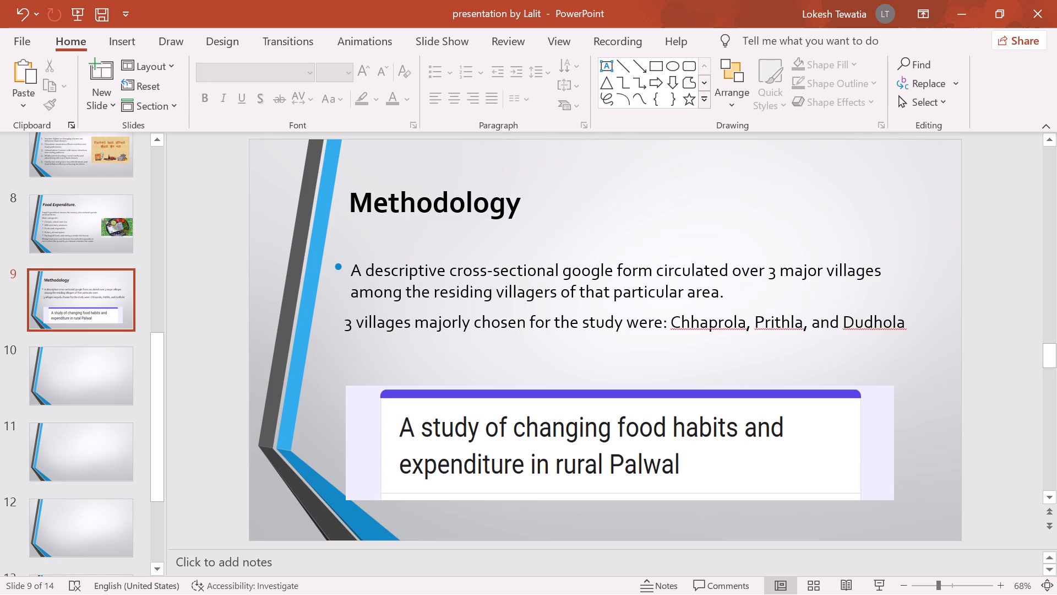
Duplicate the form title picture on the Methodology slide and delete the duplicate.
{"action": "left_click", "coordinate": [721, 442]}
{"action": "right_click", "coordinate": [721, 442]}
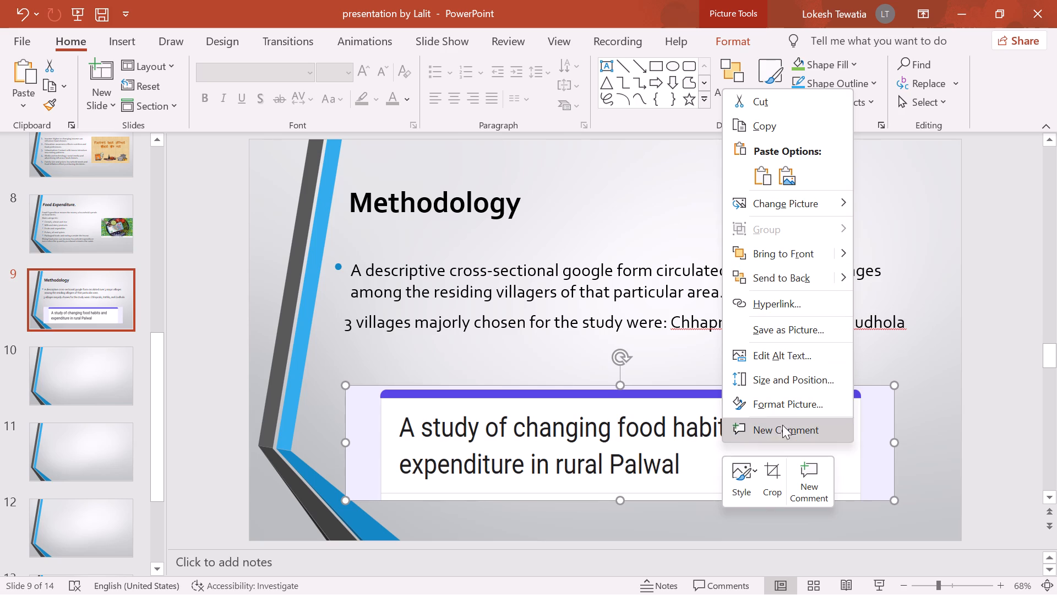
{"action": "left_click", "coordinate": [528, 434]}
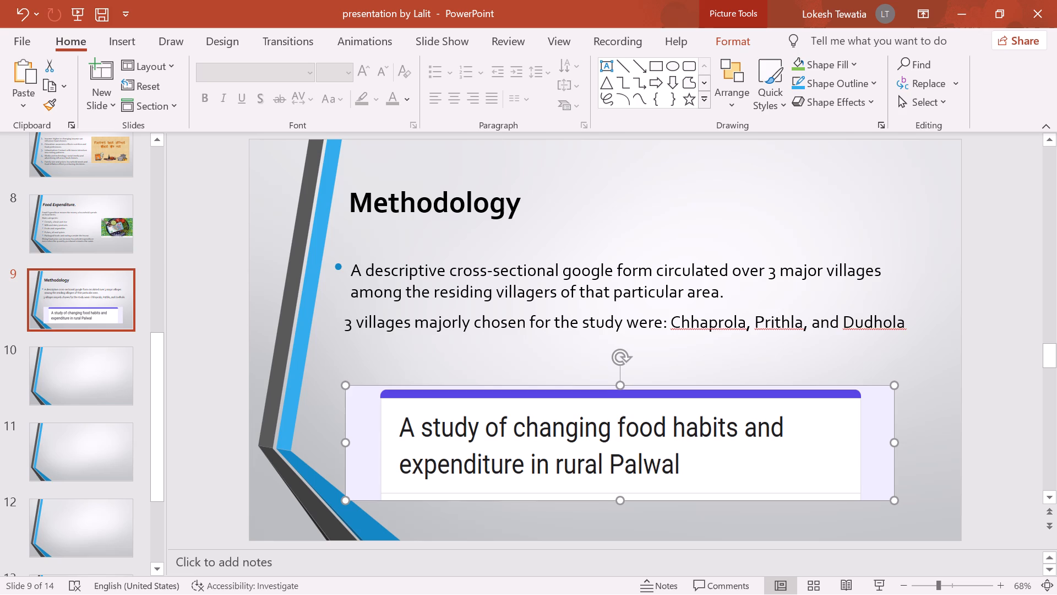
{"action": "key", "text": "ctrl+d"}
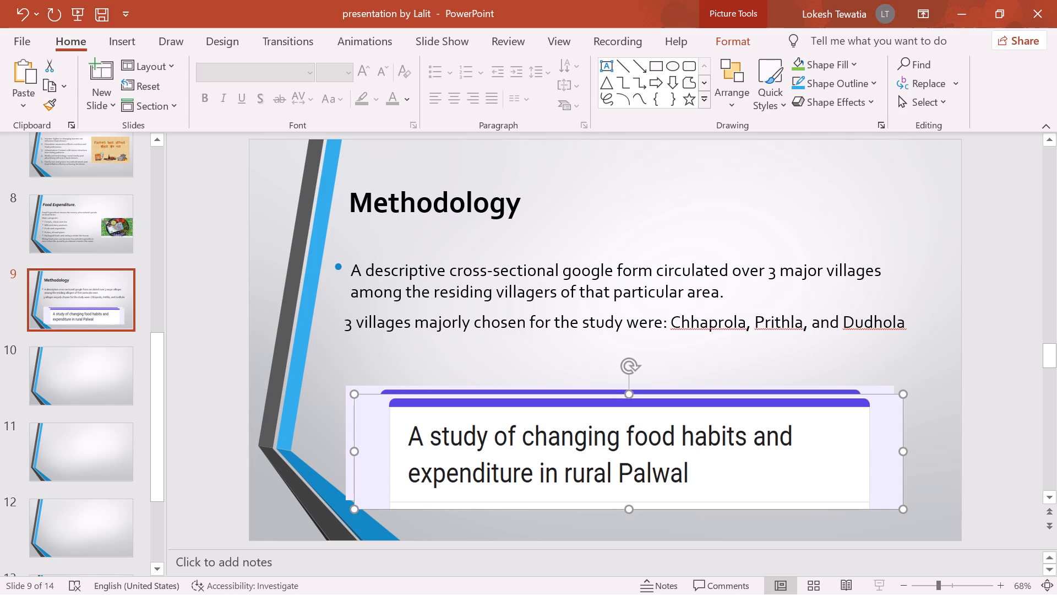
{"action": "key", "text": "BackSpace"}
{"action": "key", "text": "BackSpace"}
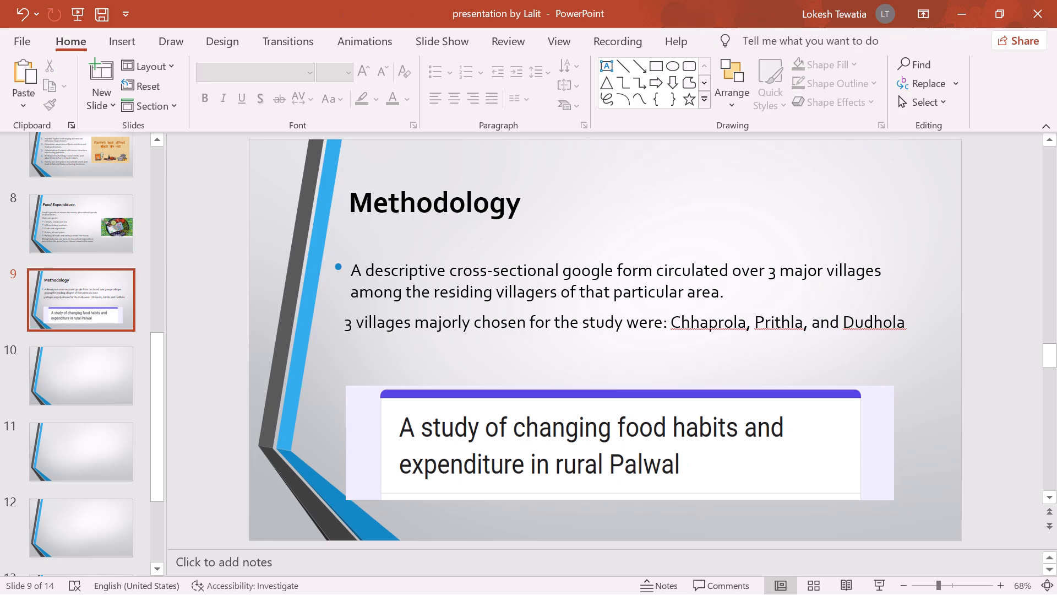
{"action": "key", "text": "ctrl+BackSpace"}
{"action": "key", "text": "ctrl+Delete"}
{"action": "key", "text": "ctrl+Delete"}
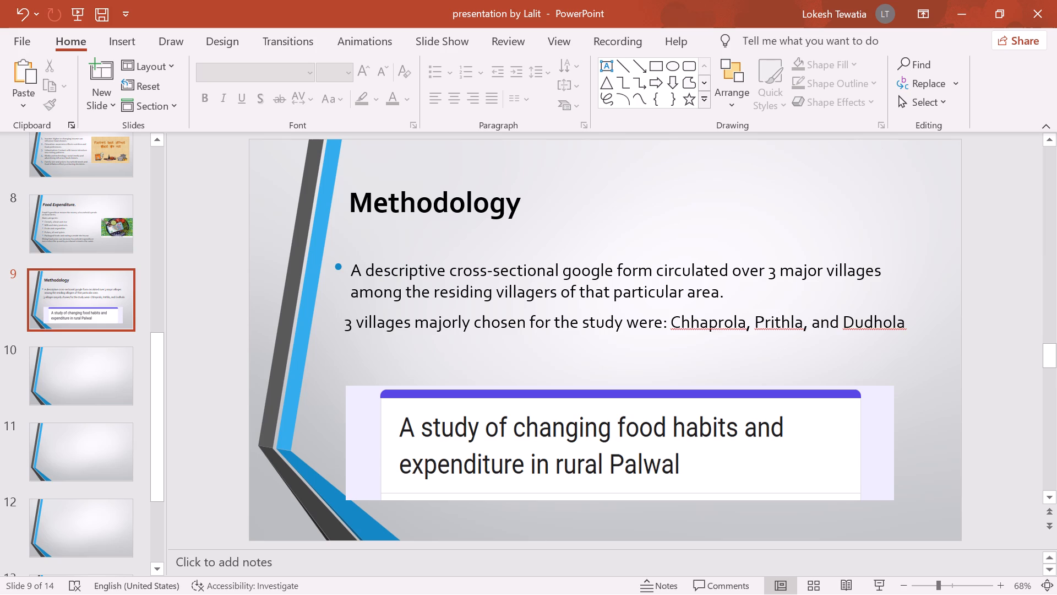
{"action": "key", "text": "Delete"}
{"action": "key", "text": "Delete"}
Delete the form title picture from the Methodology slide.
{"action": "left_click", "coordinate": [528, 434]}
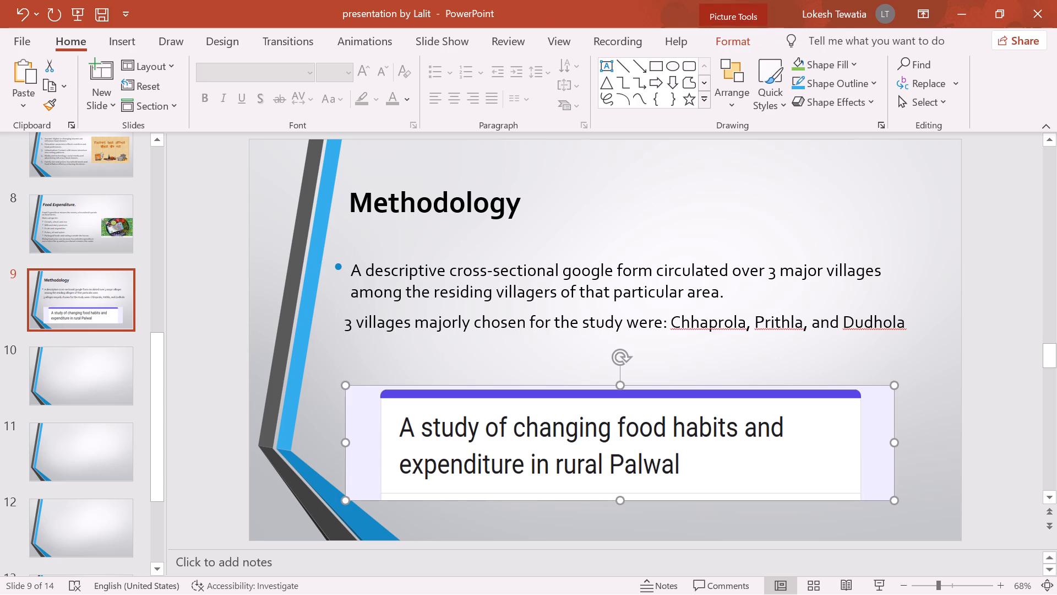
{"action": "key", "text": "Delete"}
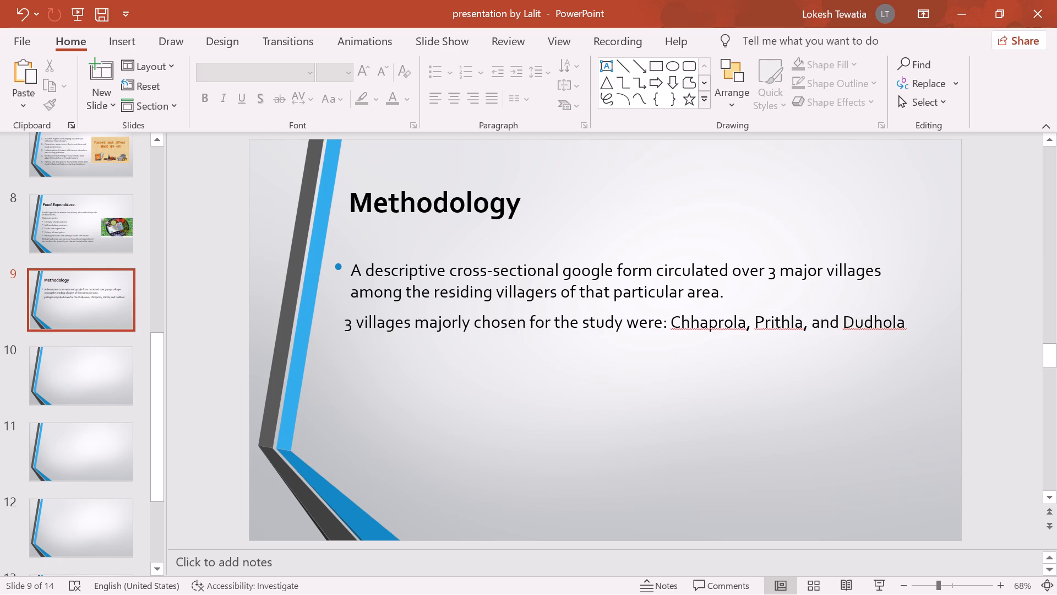
Look through the slide thumbnails and open slide 4, Research methodology, to review its content.
{"action": "scroll", "coordinate": [55, 293], "scroll_direction": "up", "scroll_amount": 1}
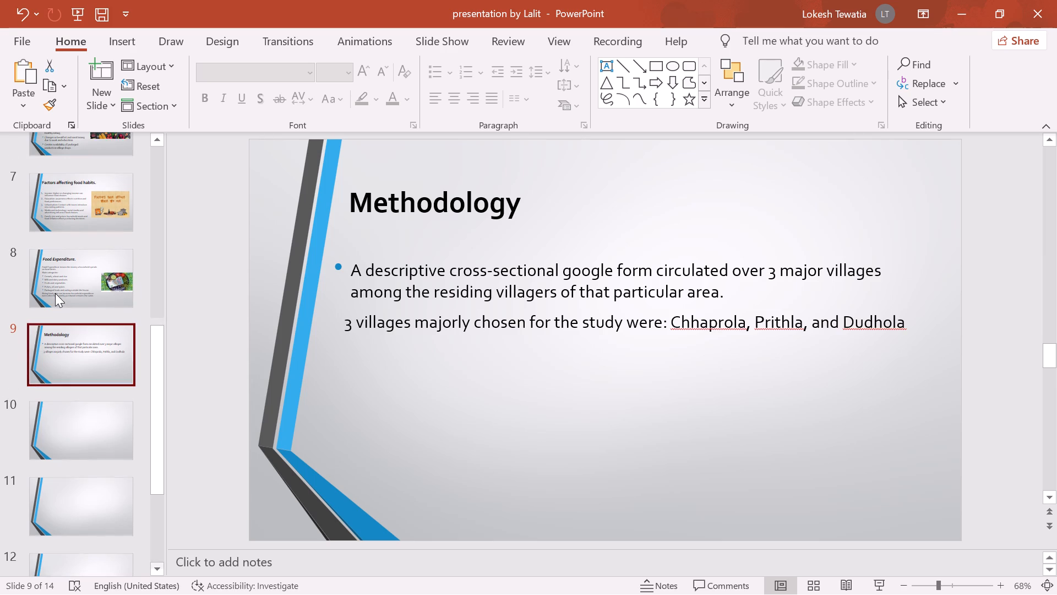
{"action": "scroll", "coordinate": [55, 293], "scroll_direction": "up", "scroll_amount": 4}
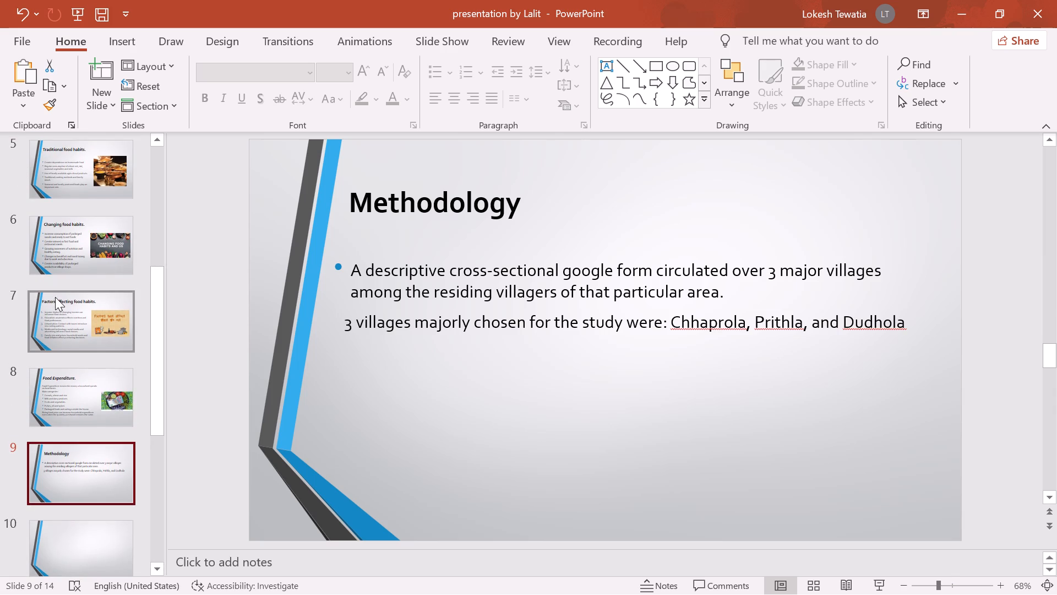
{"action": "scroll", "coordinate": [55, 297], "scroll_direction": "up", "scroll_amount": 3}
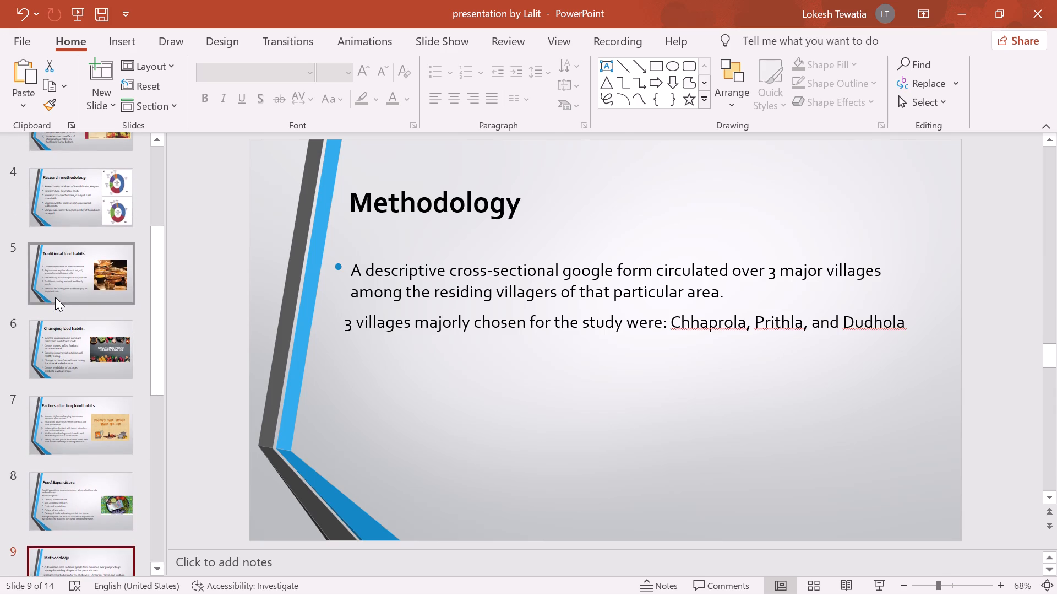
{"action": "scroll", "coordinate": [55, 297], "scroll_direction": "up", "scroll_amount": 5}
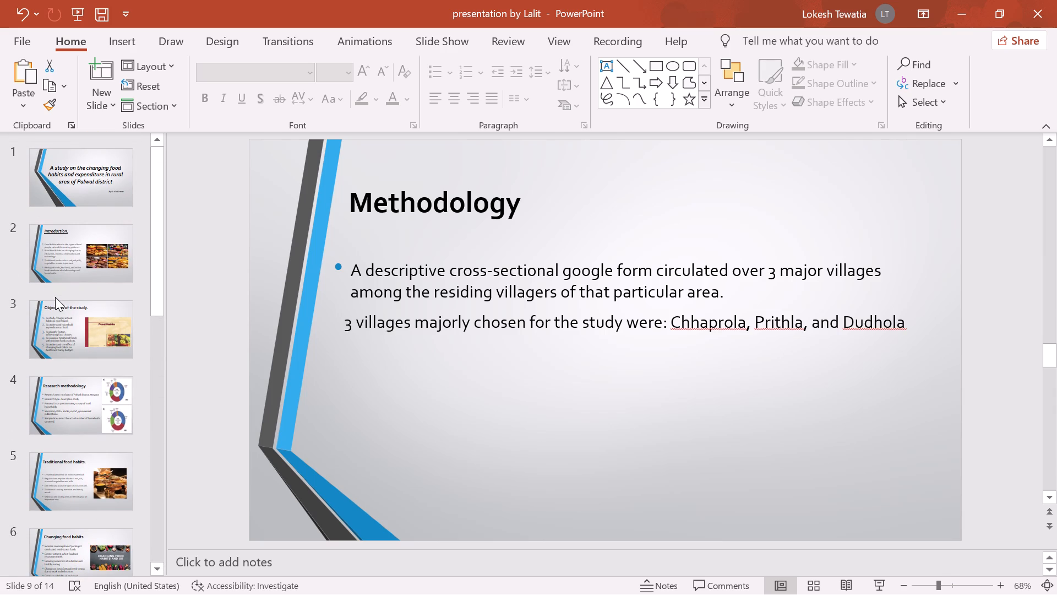
{"action": "scroll", "coordinate": [55, 297], "scroll_direction": "down", "scroll_amount": 3}
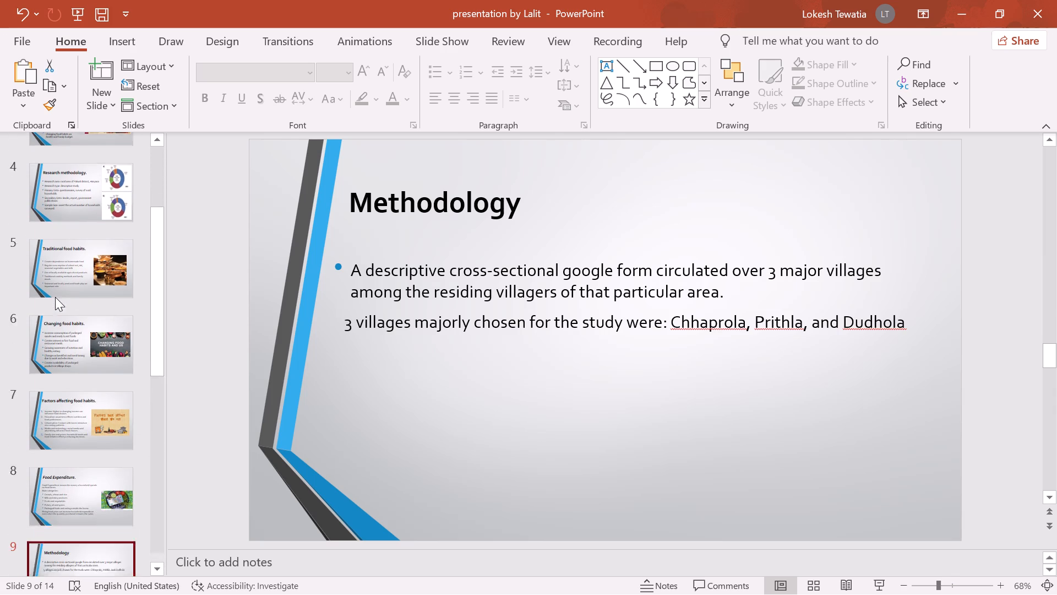
{"action": "scroll", "coordinate": [55, 297], "scroll_direction": "down", "scroll_amount": 5}
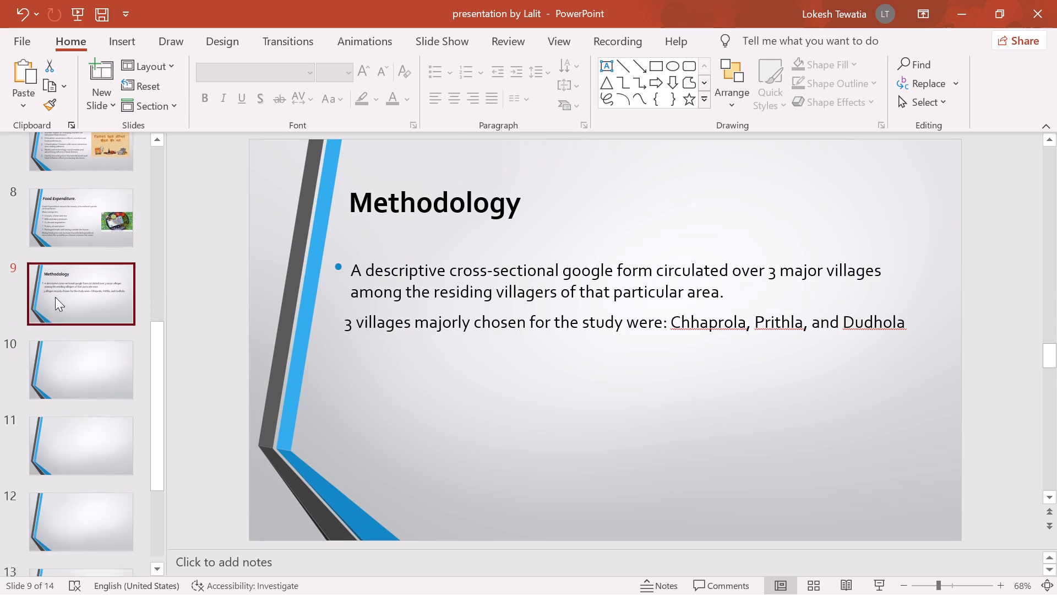
{"action": "scroll", "coordinate": [55, 297], "scroll_direction": "down", "scroll_amount": 3}
{"action": "scroll", "coordinate": [55, 297], "scroll_direction": "up", "scroll_amount": 6}
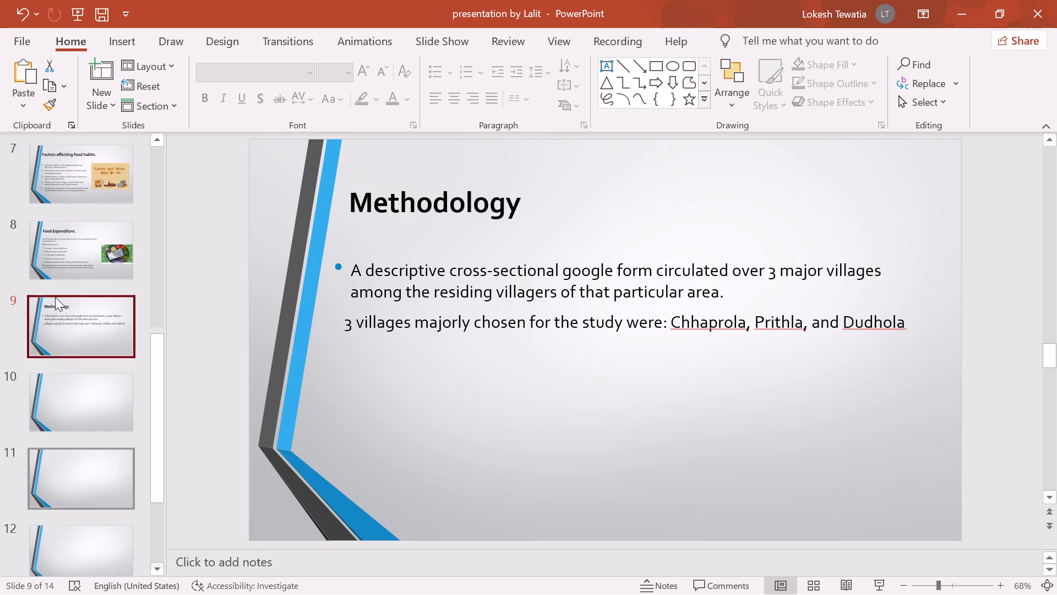
{"action": "scroll", "coordinate": [55, 297], "scroll_direction": "up", "scroll_amount": 5}
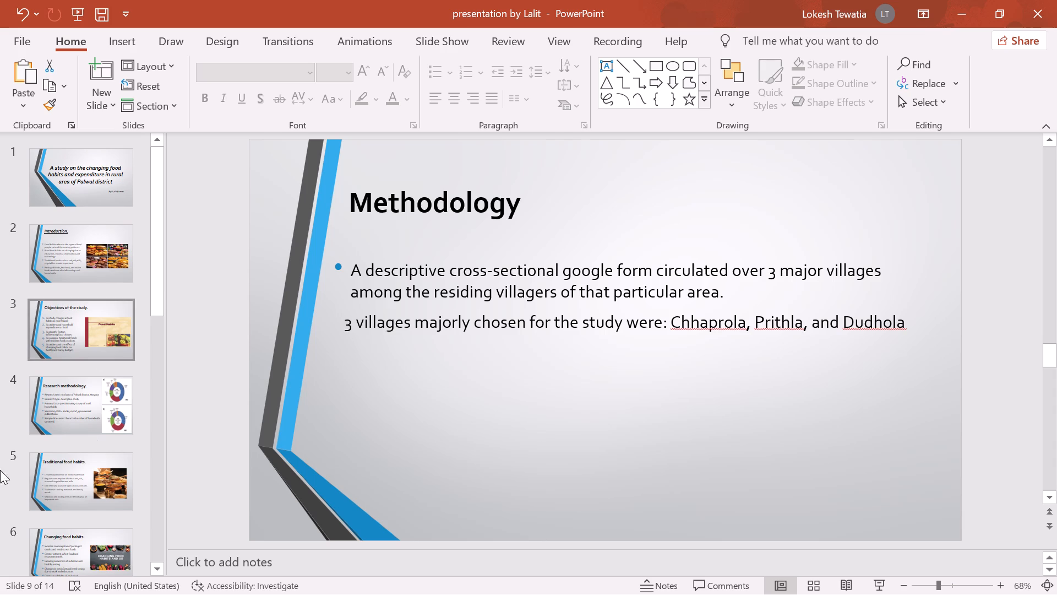
{"action": "left_click", "coordinate": [101, 403]}
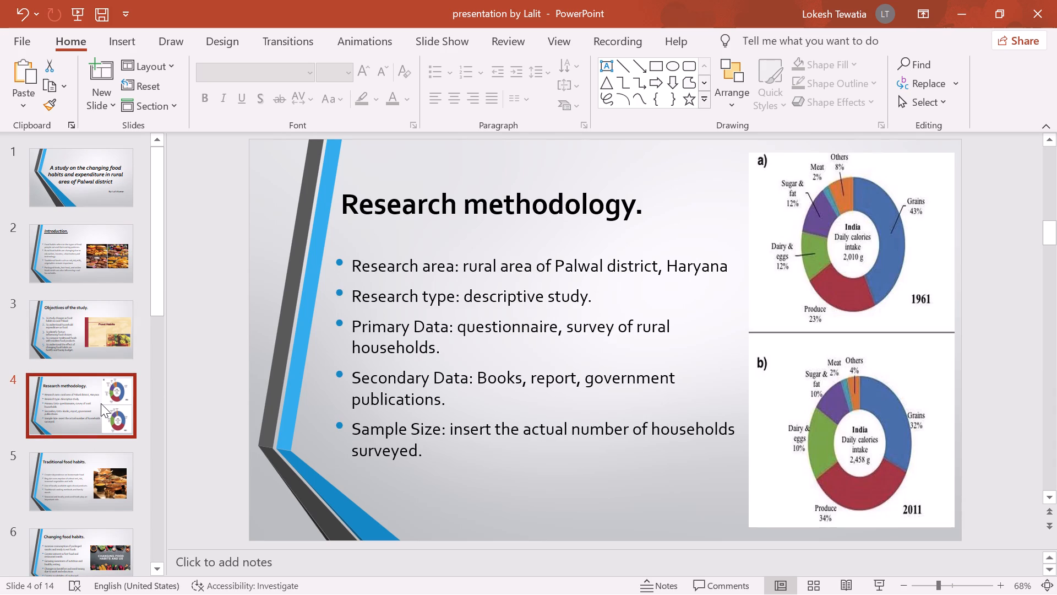
Replace the Sample Size placeholder text on the Research methodology slide with "30 houses".
{"action": "scroll", "coordinate": [101, 403], "scroll_direction": "down", "scroll_amount": 2}
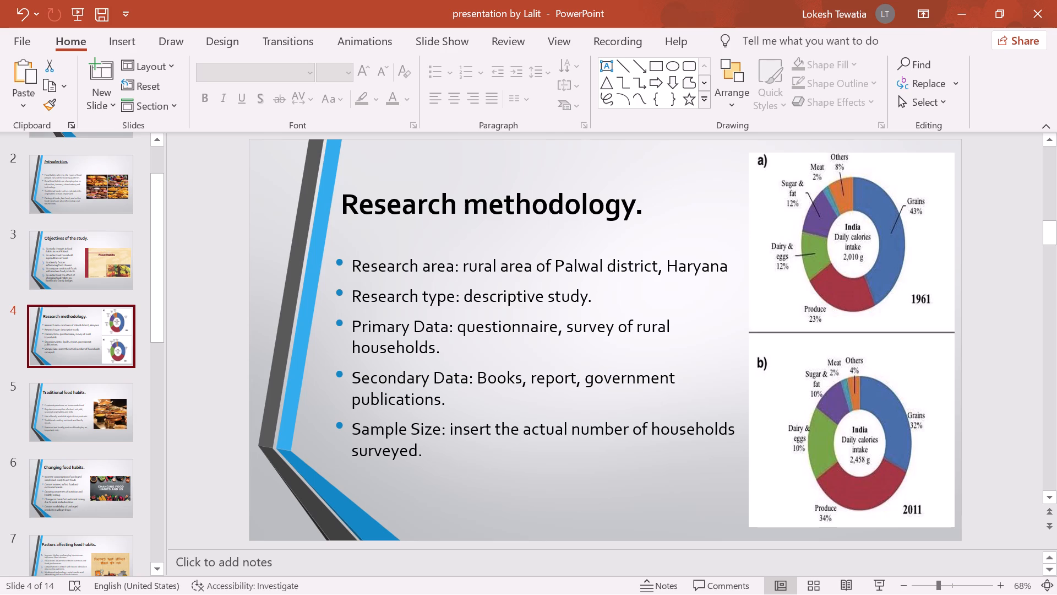
{"action": "left_click", "coordinate": [451, 424]}
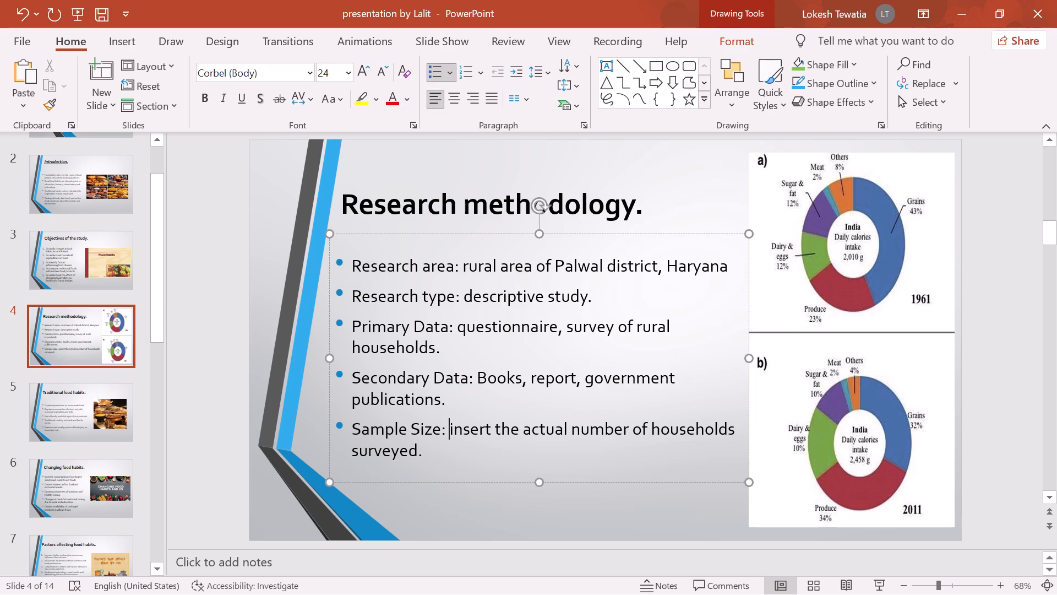
{"action": "left_click_drag", "start_coordinate": [451, 430], "coordinate": [498, 482]}
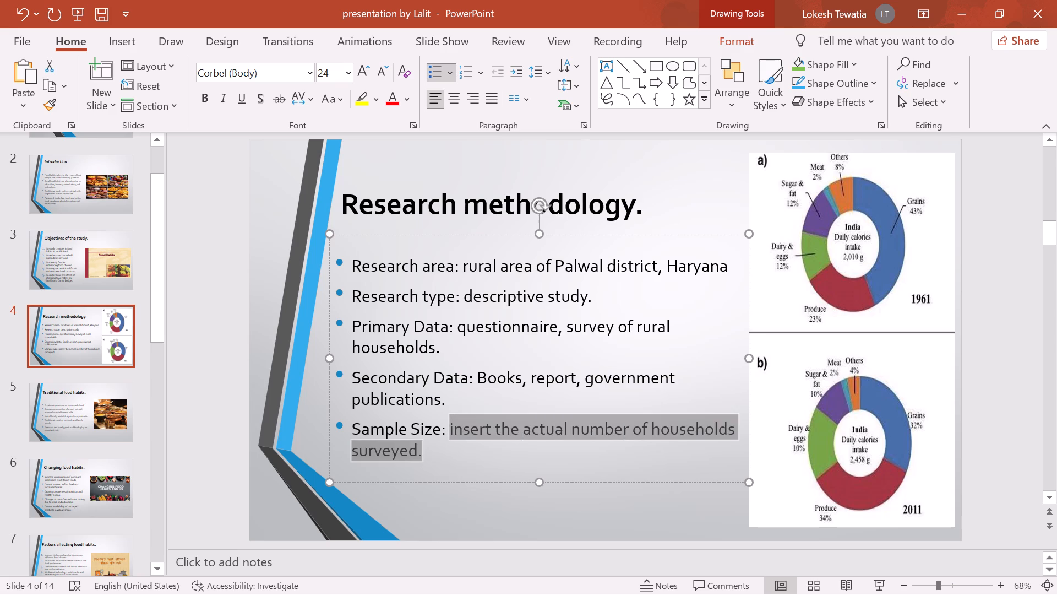
{"action": "left_click_drag", "start_coordinate": [498, 482], "coordinate": [497, 486]}
{"action": "key", "text": "BackSpace"}
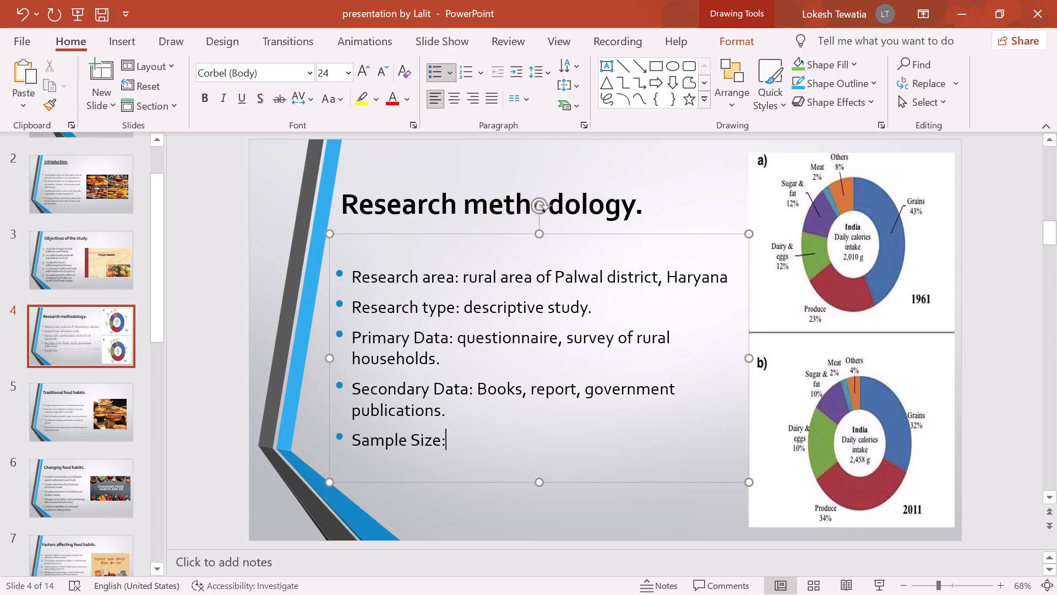
{"action": "key", "text": "space"}
{"action": "type", "text": "30"}
{"action": "key", "text": "space"}
{"action": "key", "text": "h"}
{"action": "type", "text": "ouses"}
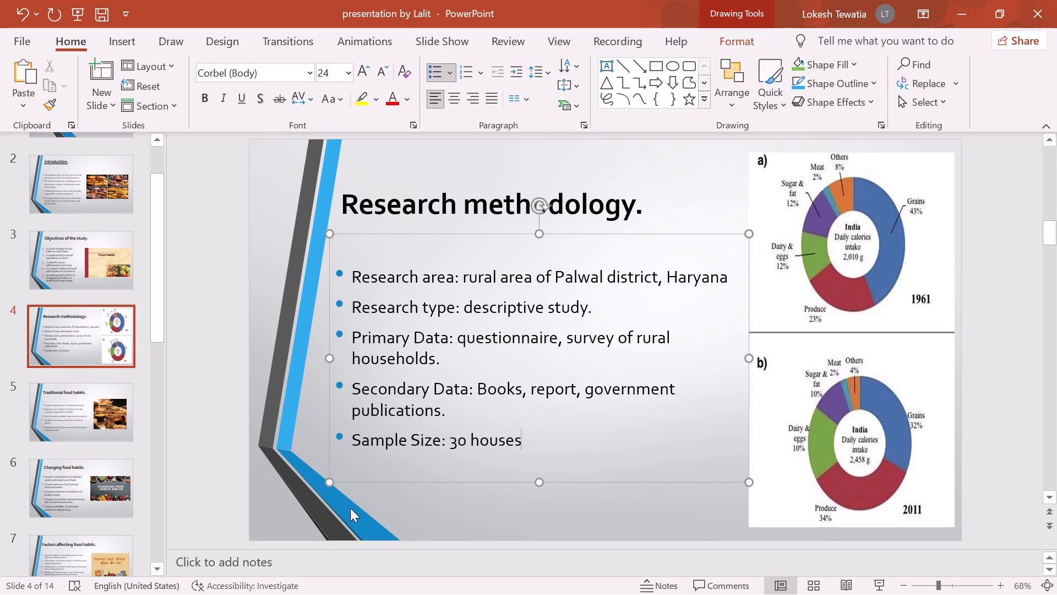
Go through the slides following Research methodology and delete slide 9, Methodology.
{"action": "left_click", "coordinate": [123, 425]}
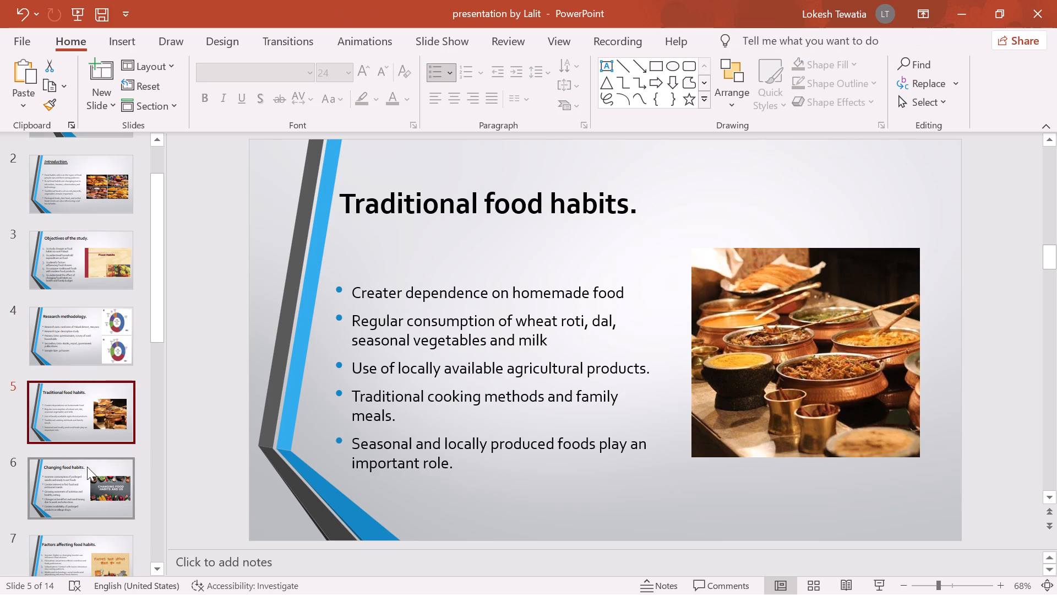
{"action": "left_click", "coordinate": [84, 482]}
{"action": "scroll", "coordinate": [84, 482], "scroll_direction": "down", "scroll_amount": 3}
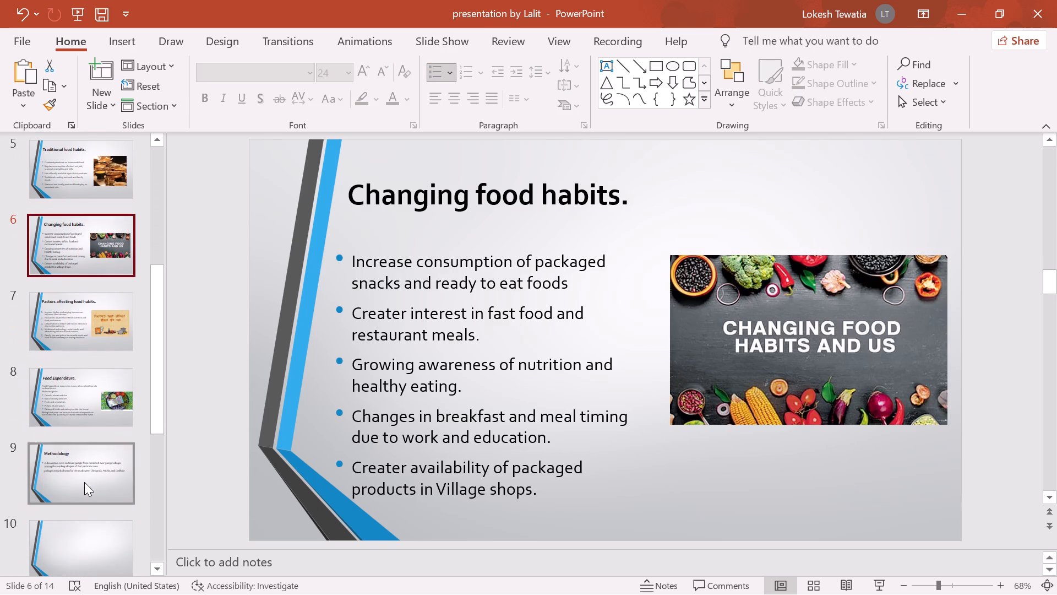
{"action": "left_click", "coordinate": [79, 333]}
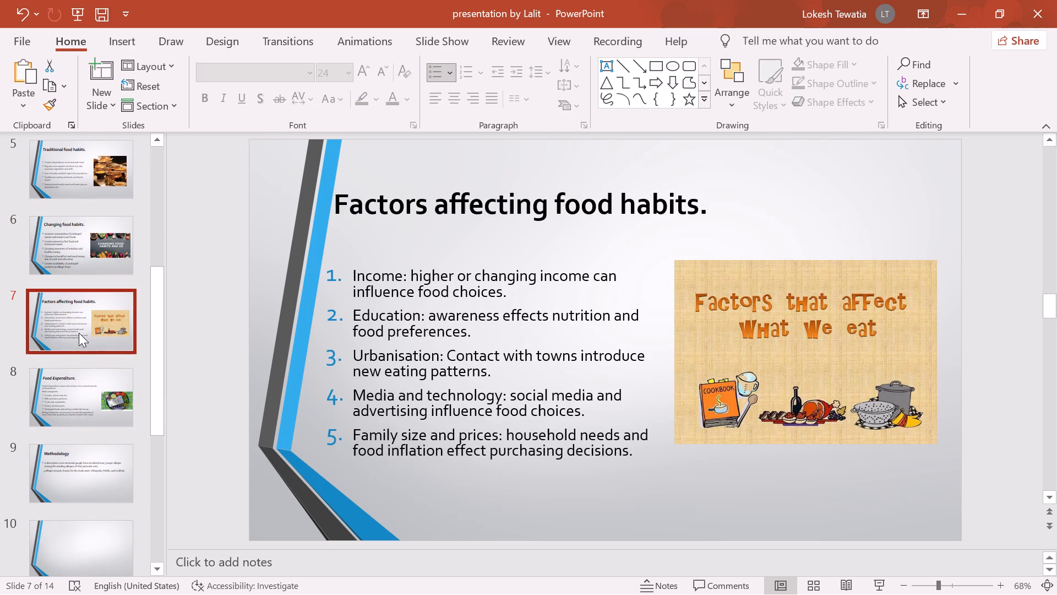
{"action": "left_click", "coordinate": [67, 388]}
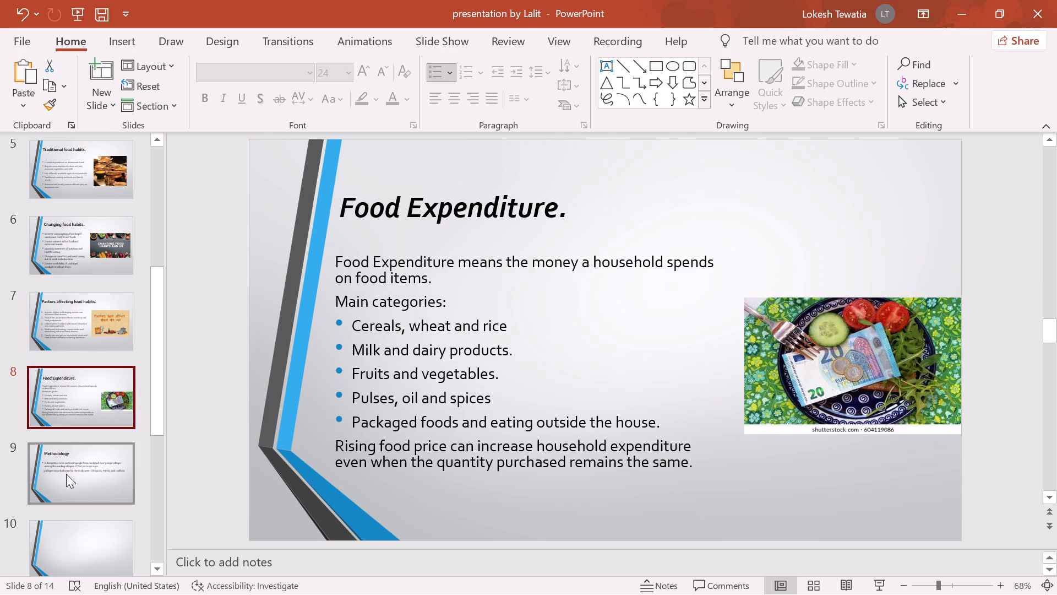
{"action": "left_click", "coordinate": [66, 474]}
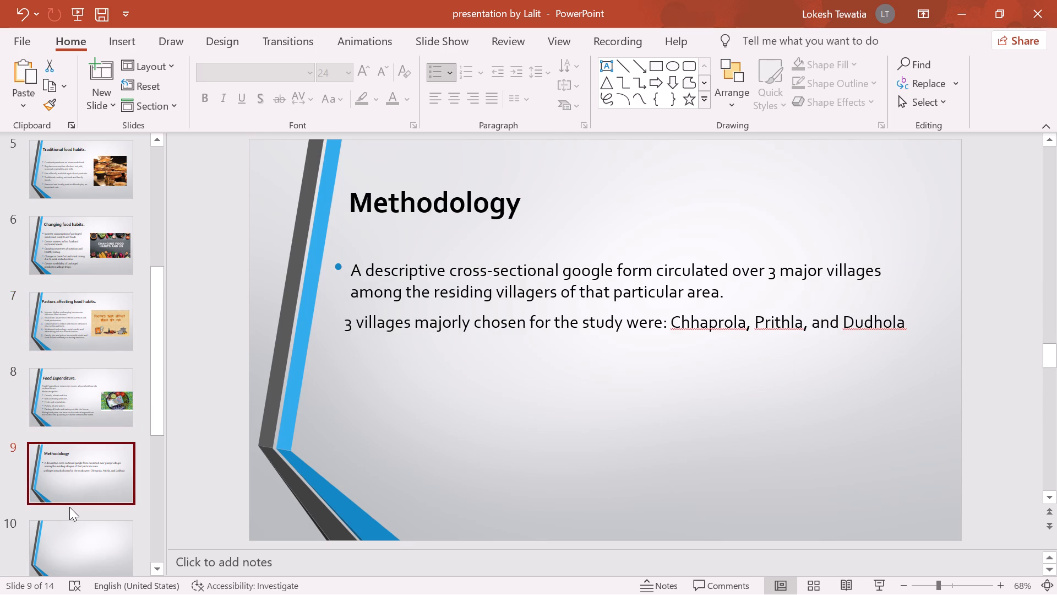
{"action": "right_click", "coordinate": [56, 471]}
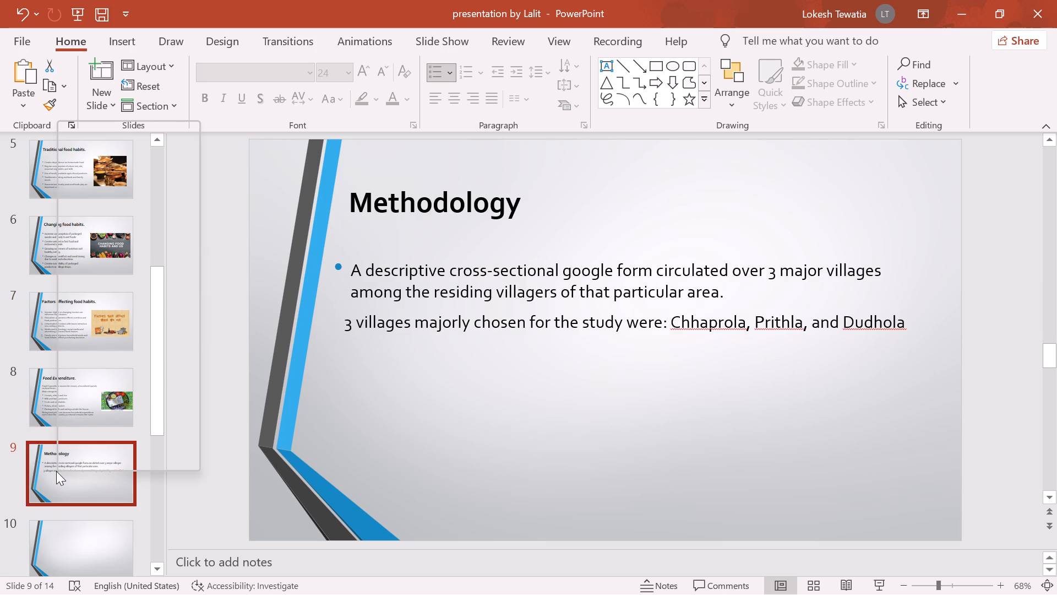
{"action": "left_click", "coordinate": [148, 291]}
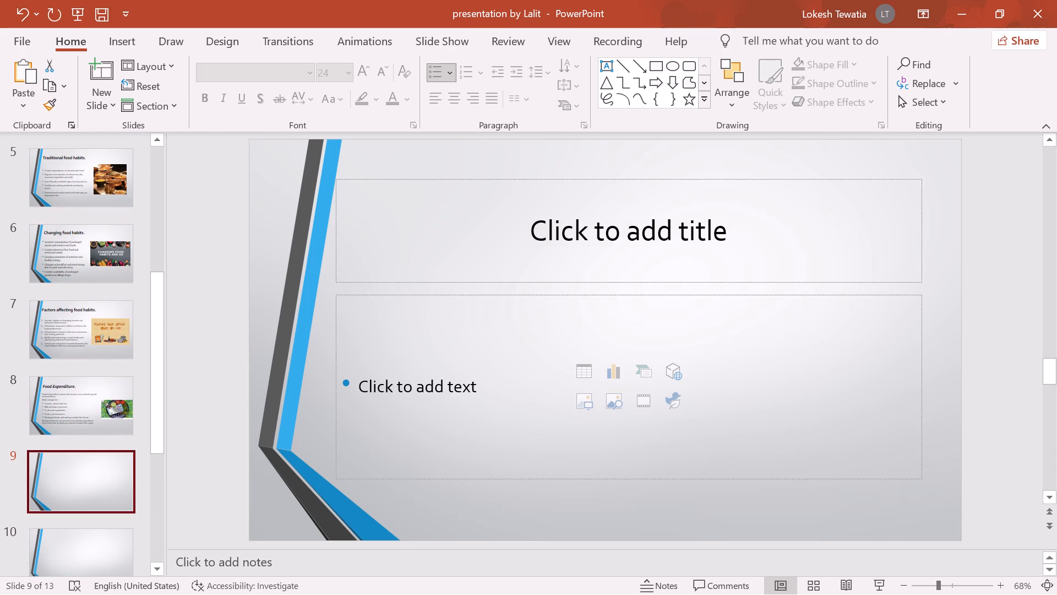
Enter the bold title "Results" on the blank slide that follows Food Expenditure.
{"action": "left_click", "coordinate": [554, 246]}
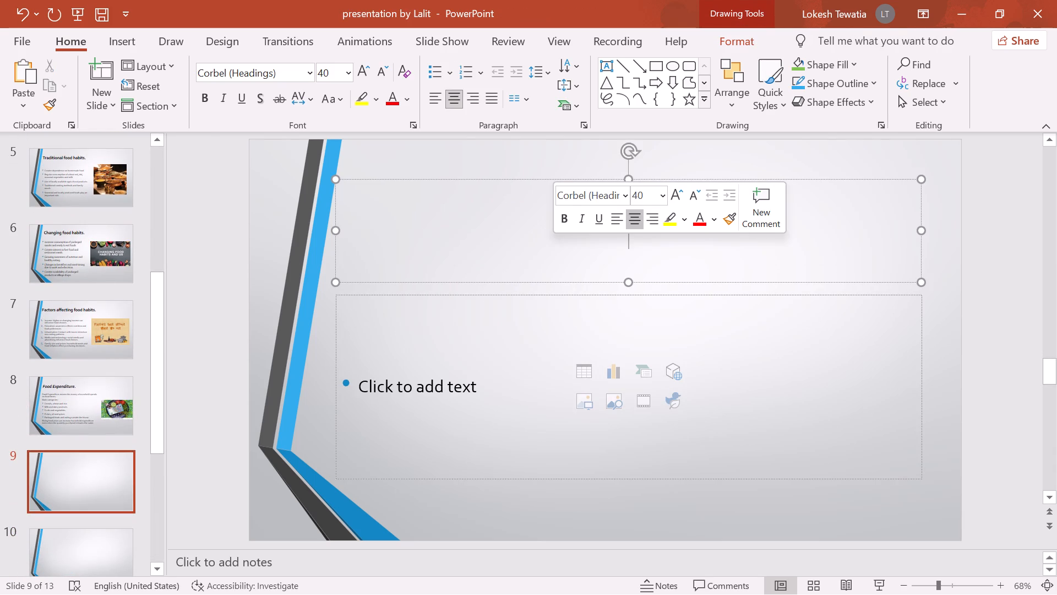
{"action": "left_click", "coordinate": [559, 217]}
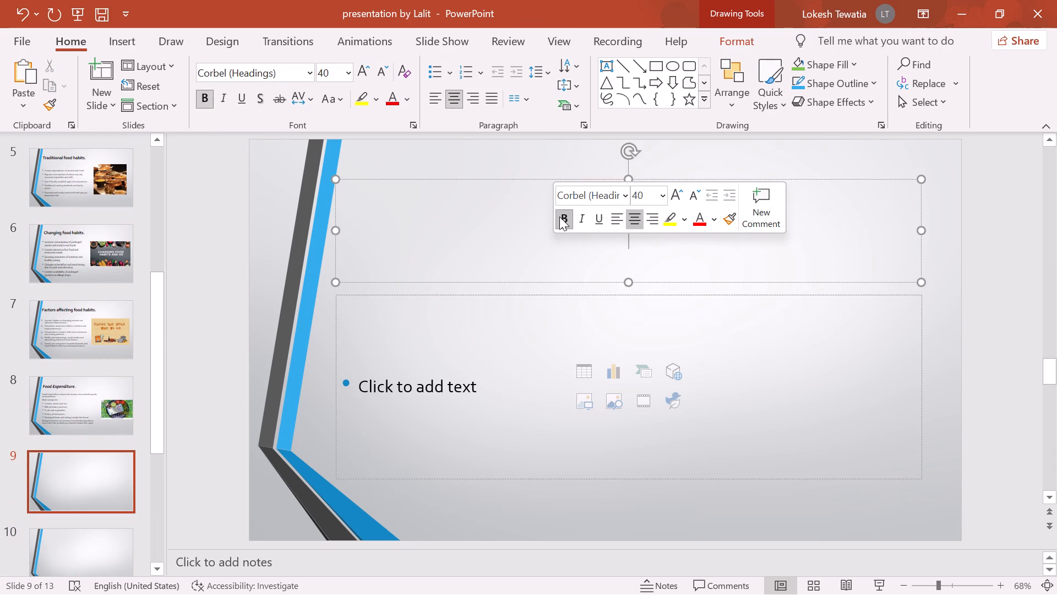
{"action": "type", "text": "Resulgt"}
{"action": "key", "text": "BackSpace"}
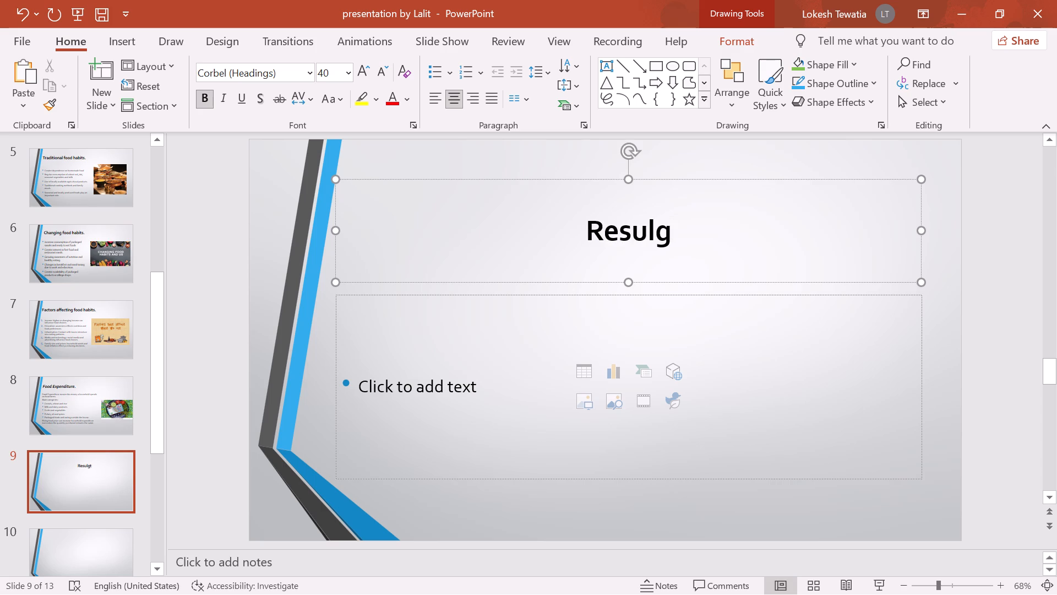
{"action": "key", "text": "BackSpace"}
{"action": "key", "text": "t"}
{"action": "type", "text": "s"}
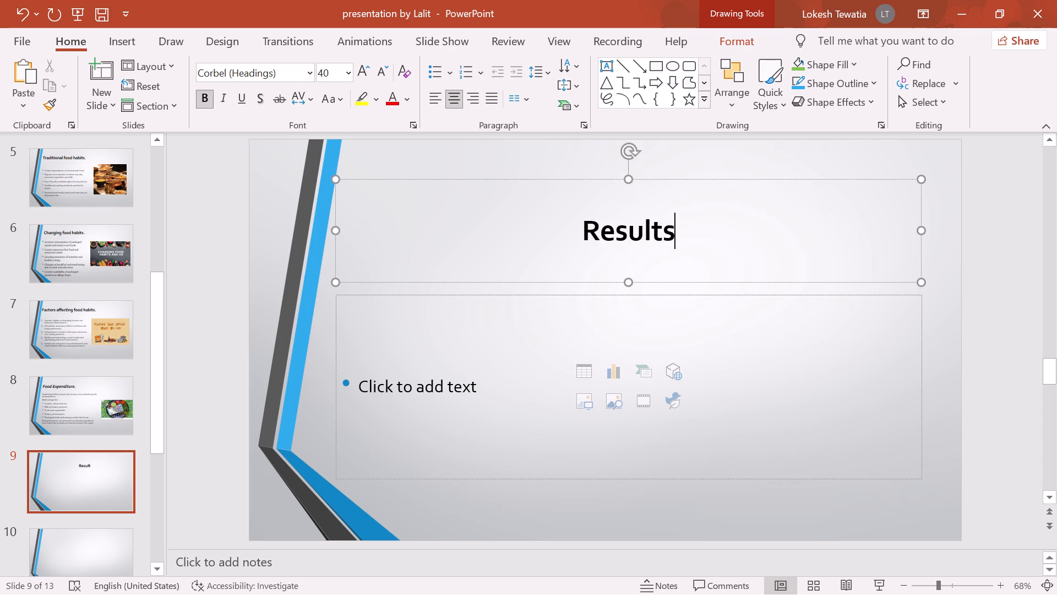
{"action": "key", "text": "space"}
Shrink the Results title box in height and width so it fits closely around its text near the slide's upper-left corner.
{"action": "left_click_drag", "start_coordinate": [629, 284], "coordinate": [626, 261]}
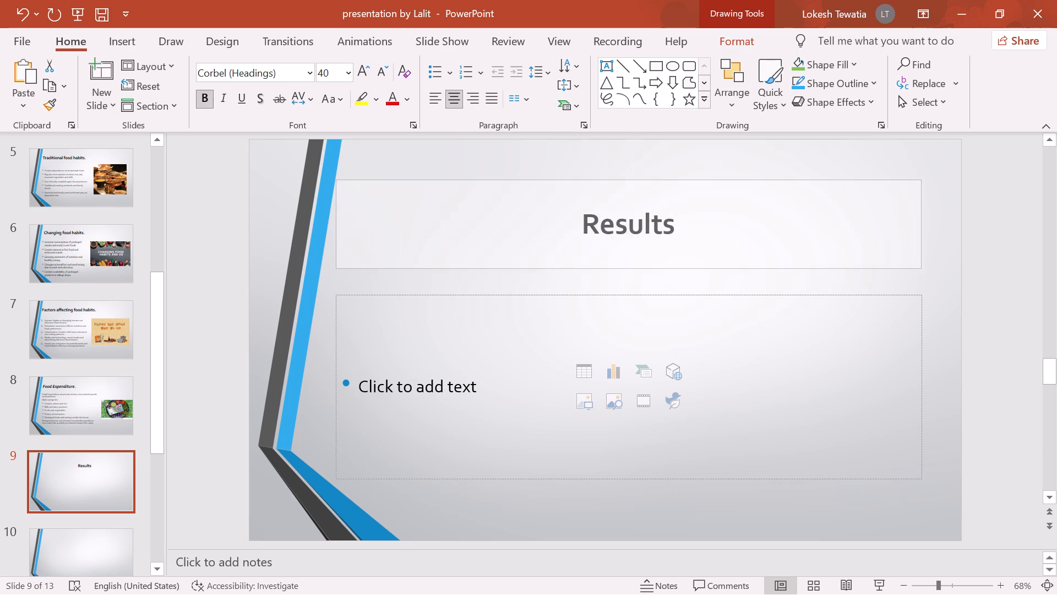
{"action": "left_click_drag", "start_coordinate": [626, 261], "coordinate": [629, 232]}
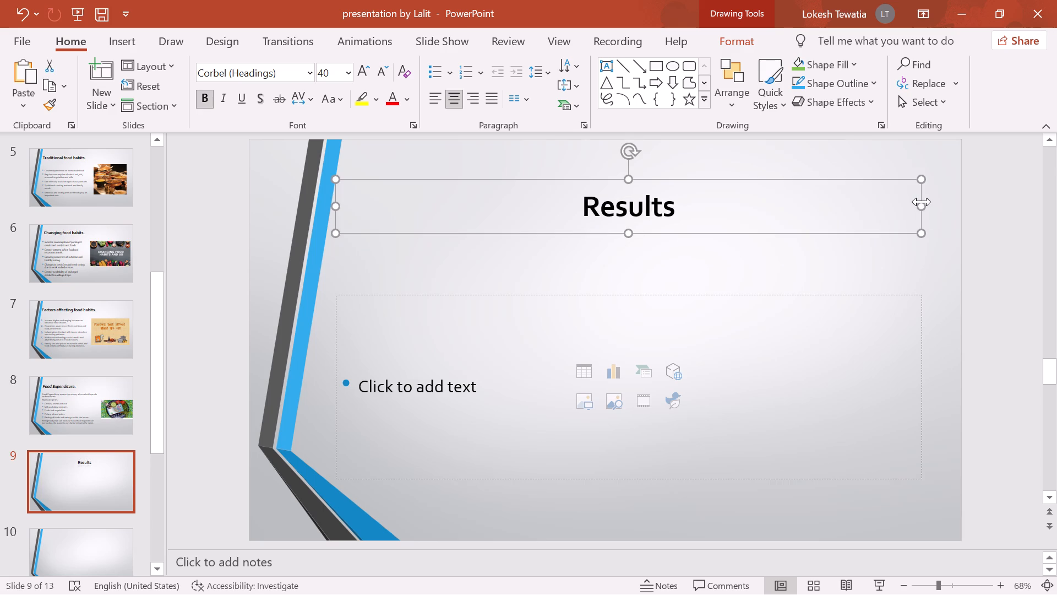
{"action": "left_click_drag", "start_coordinate": [920, 207], "coordinate": [477, 246]}
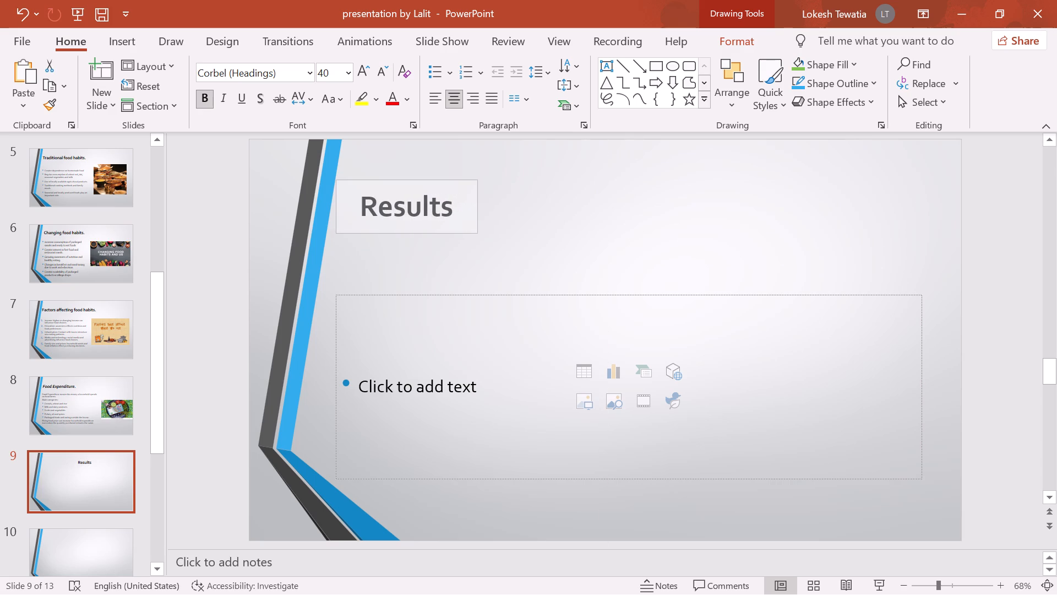
{"action": "left_click_drag", "start_coordinate": [477, 246], "coordinate": [456, 251]}
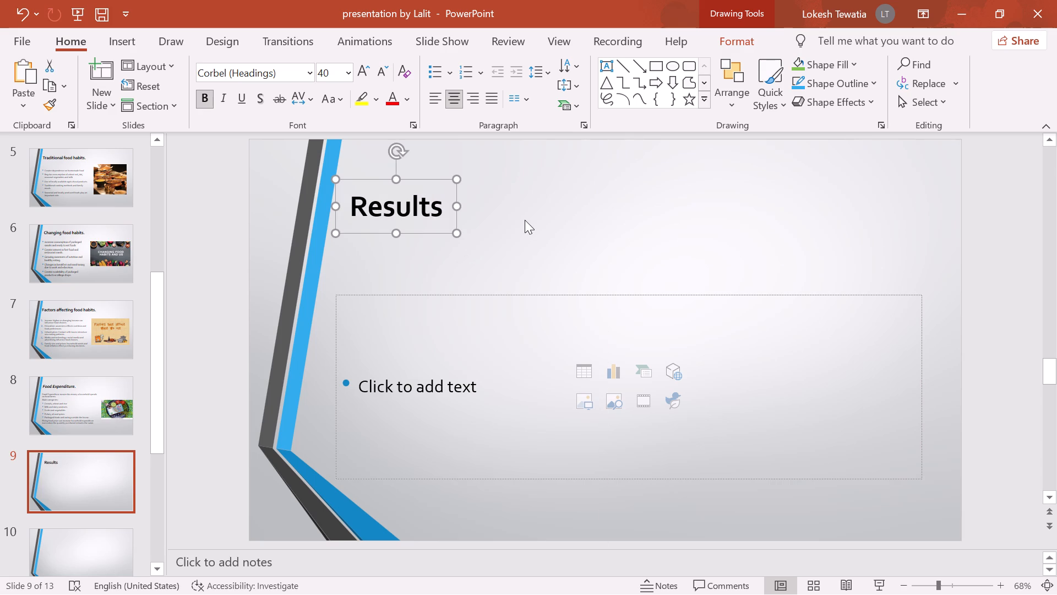
{"action": "left_click", "coordinate": [525, 220]}
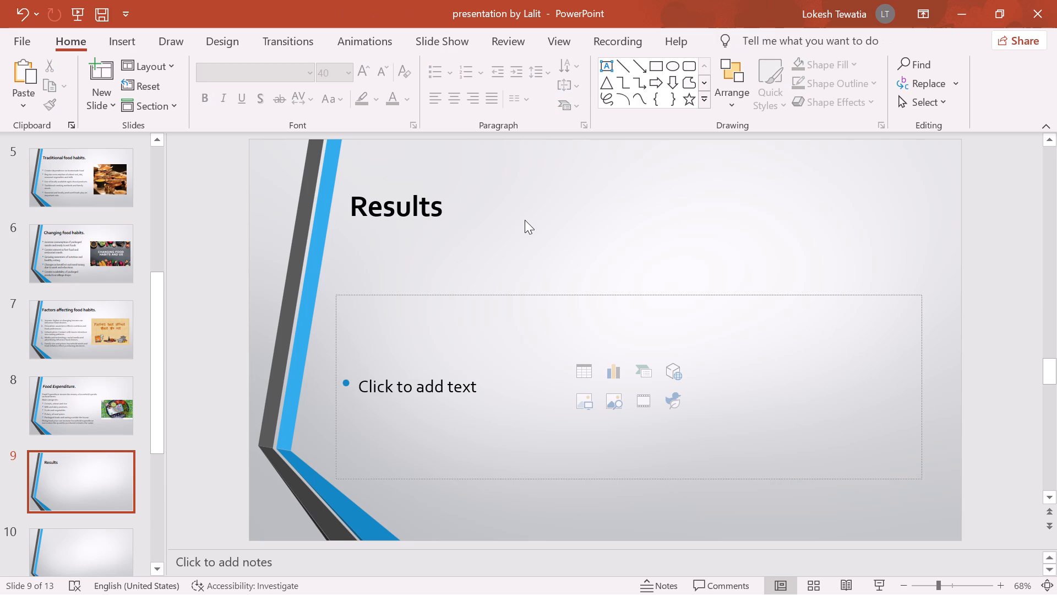
Remove the bullet from the Results slide's body placeholder and enter a single period as its text.
{"action": "left_click", "coordinate": [452, 359]}
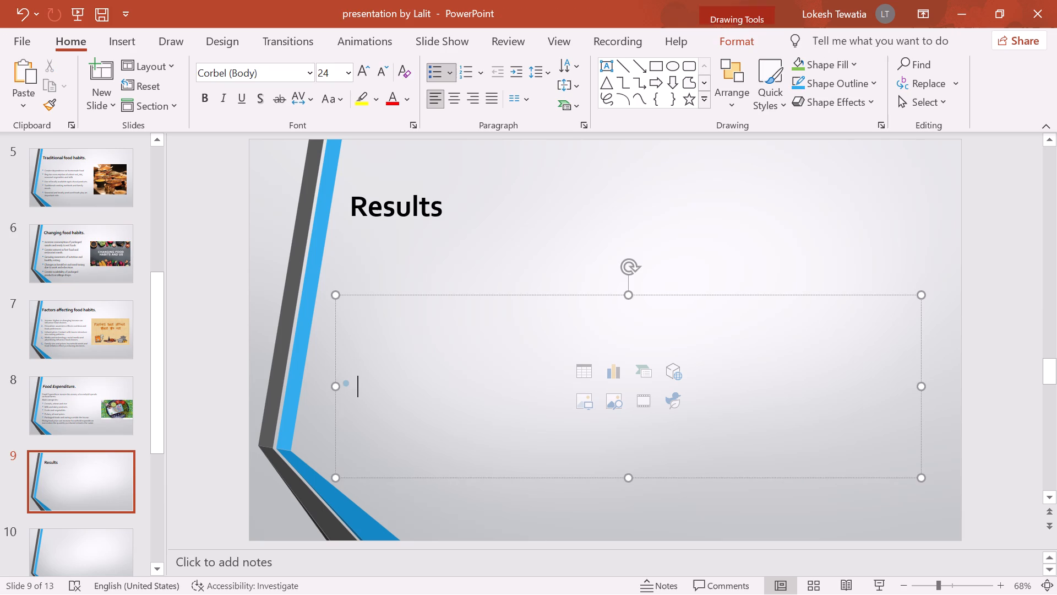
{"action": "left_click", "coordinate": [574, 248]}
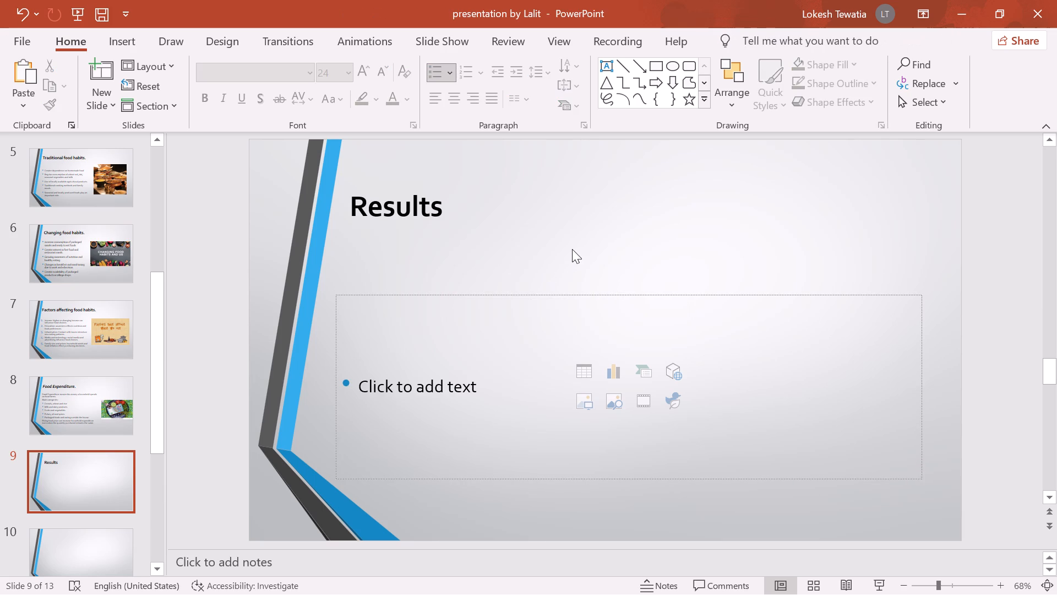
{"action": "left_click", "coordinate": [493, 382]}
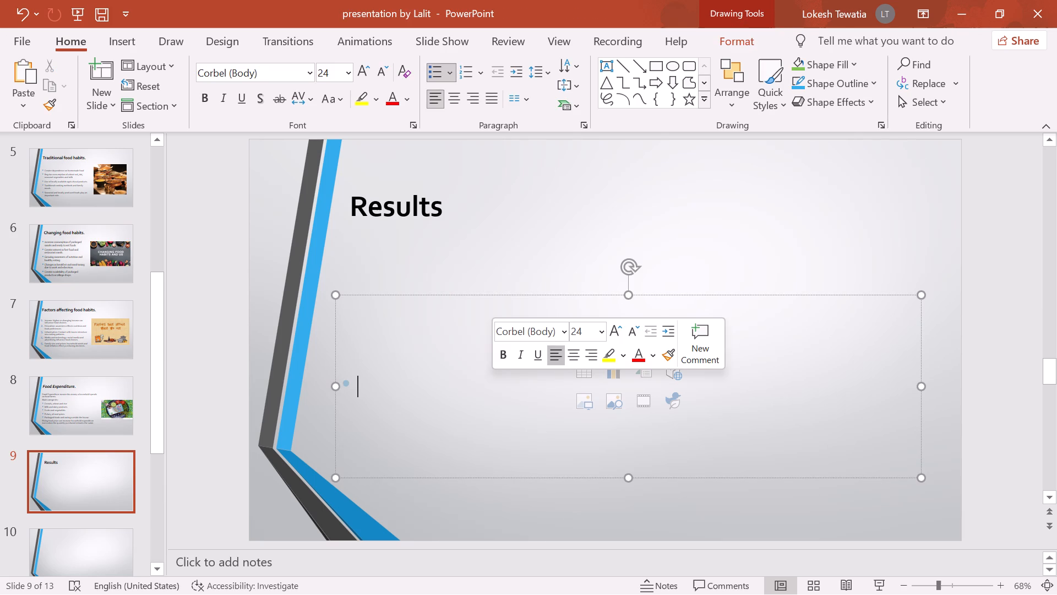
{"action": "right_click", "coordinate": [435, 389]}
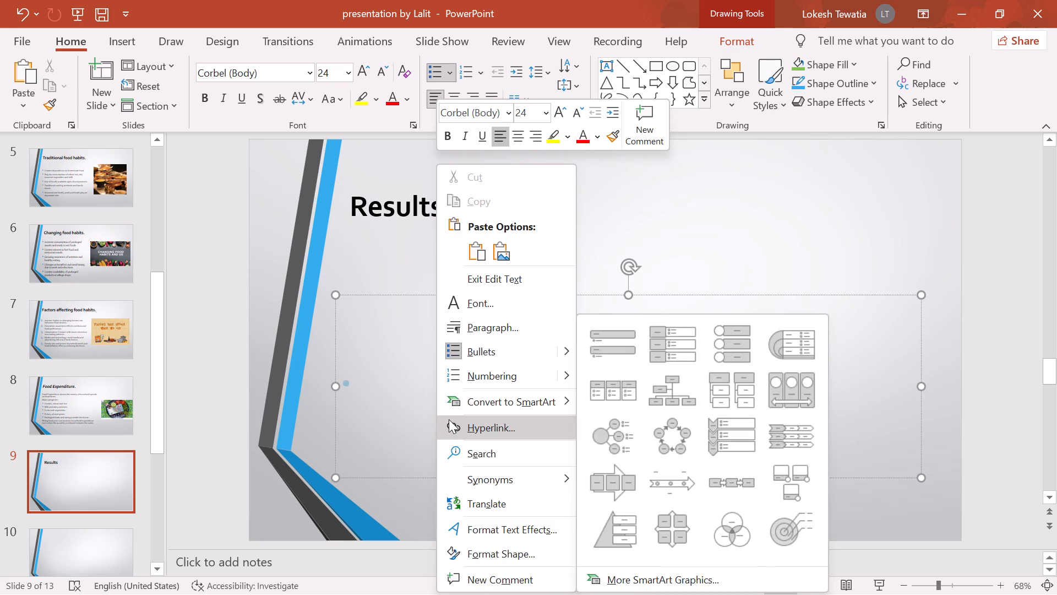
{"action": "left_click", "coordinate": [808, 366]}
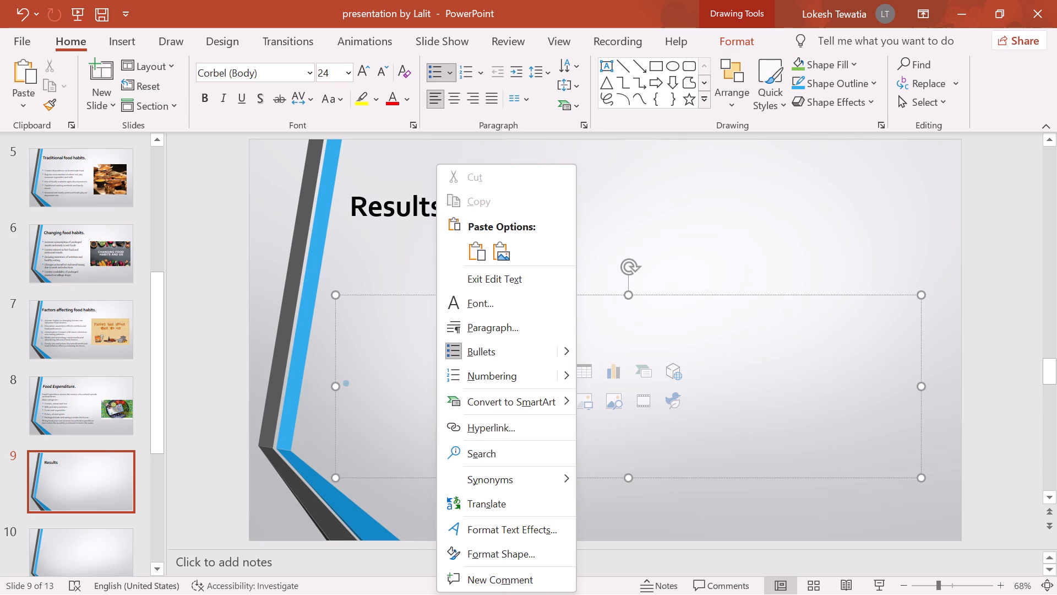
{"action": "key", "text": "Delete"}
{"action": "key", "text": "Delete"}
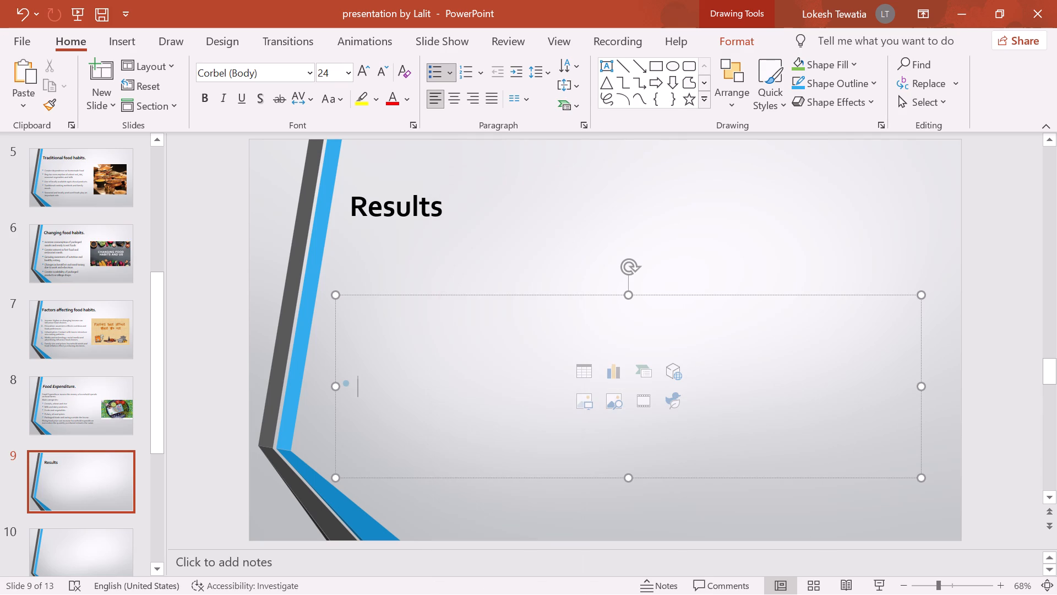
{"action": "type", "text": "..."}
{"action": "key", "text": "BackSpace"}
{"action": "key", "text": "BackSpace"}
{"action": "key", "text": "BackSpace"}
{"action": "key", "text": "BackSpace"}
{"action": "key", "text": "BackSpace"}
{"action": "key", "text": "BackSpace"}
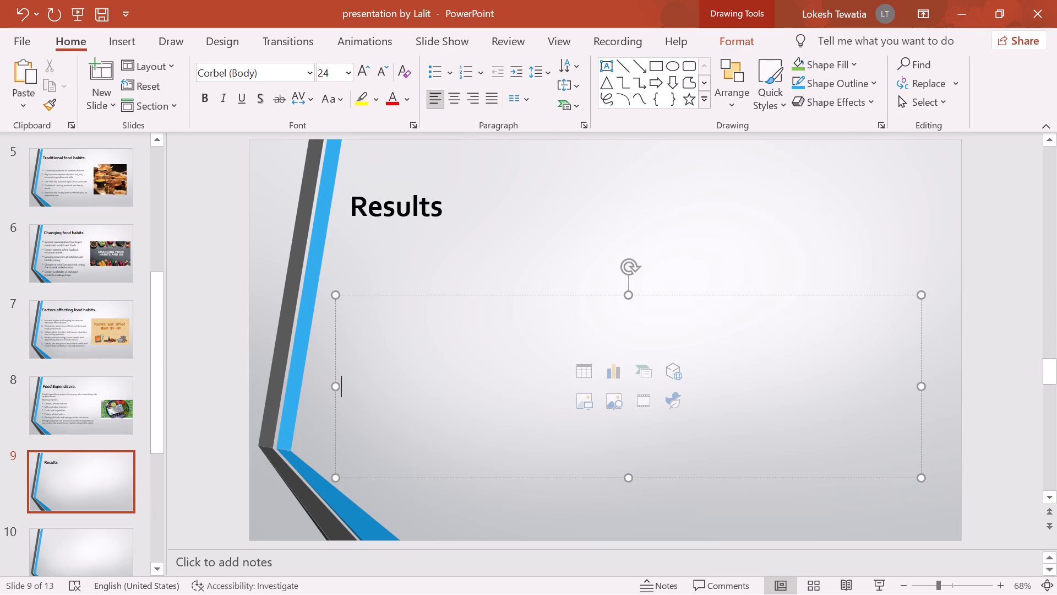
{"action": "key", "text": "comma"}
{"action": "key", "text": "BackSpace"}
{"action": "key", "text": "period"}
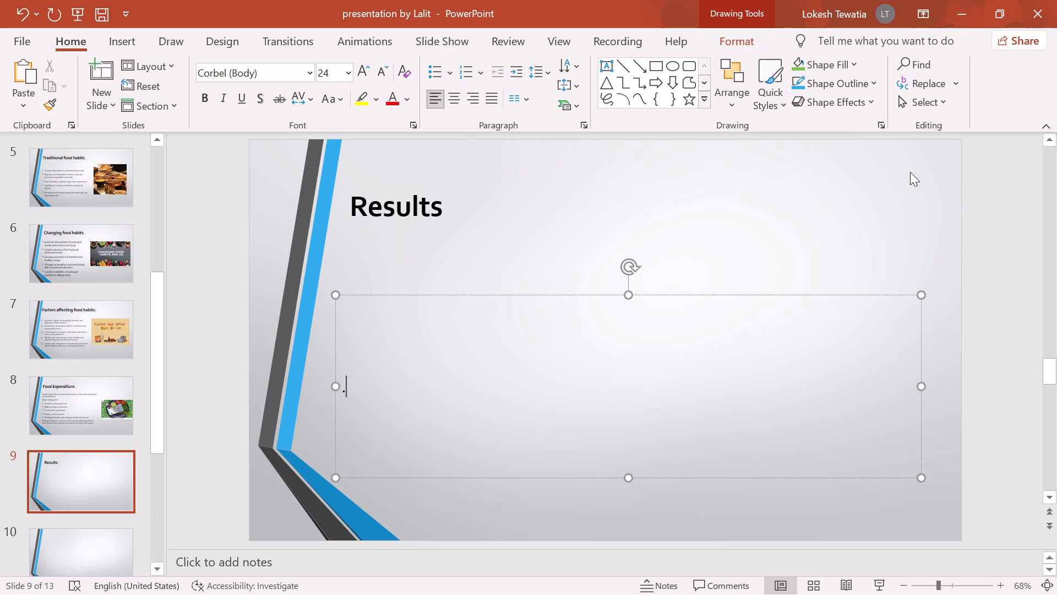
{"action": "left_click", "coordinate": [910, 172]}
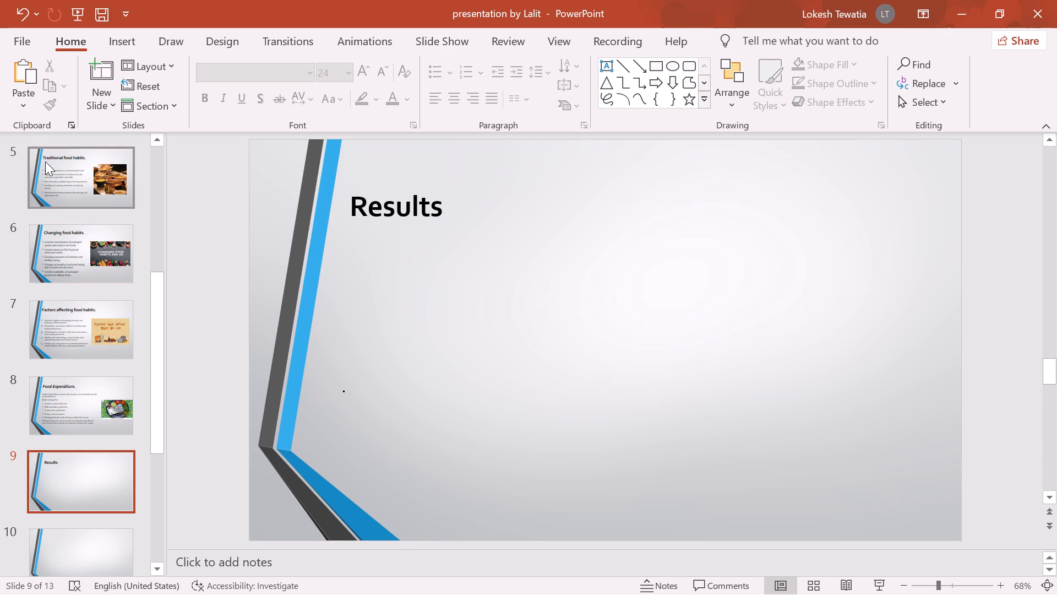
Insert the age_distribution picture from the Downloads folder on the Results slide.
{"action": "left_click", "coordinate": [111, 35]}
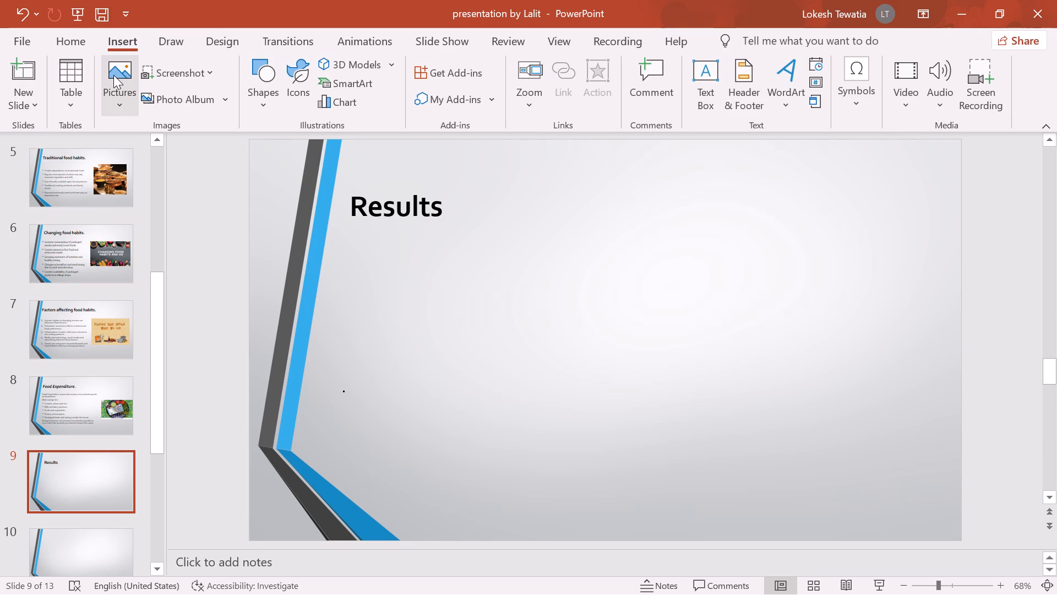
{"action": "left_click", "coordinate": [113, 75]}
{"action": "left_click", "coordinate": [133, 151]}
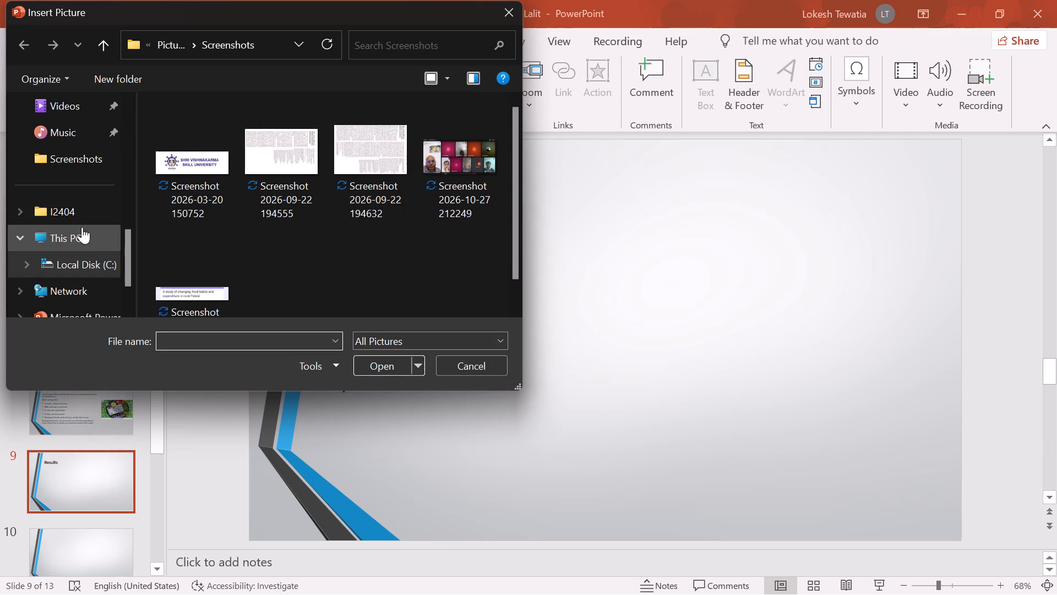
{"action": "scroll", "coordinate": [70, 237], "scroll_direction": "down", "scroll_amount": 1}
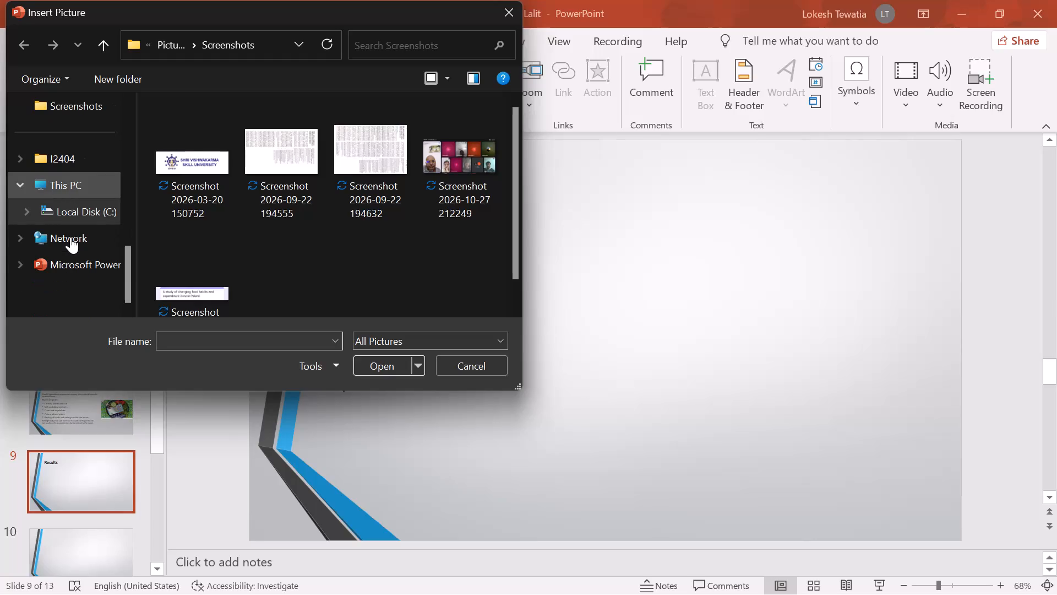
{"action": "scroll", "coordinate": [70, 237], "scroll_direction": "down", "scroll_amount": 1}
{"action": "scroll", "coordinate": [70, 237], "scroll_direction": "up", "scroll_amount": 4}
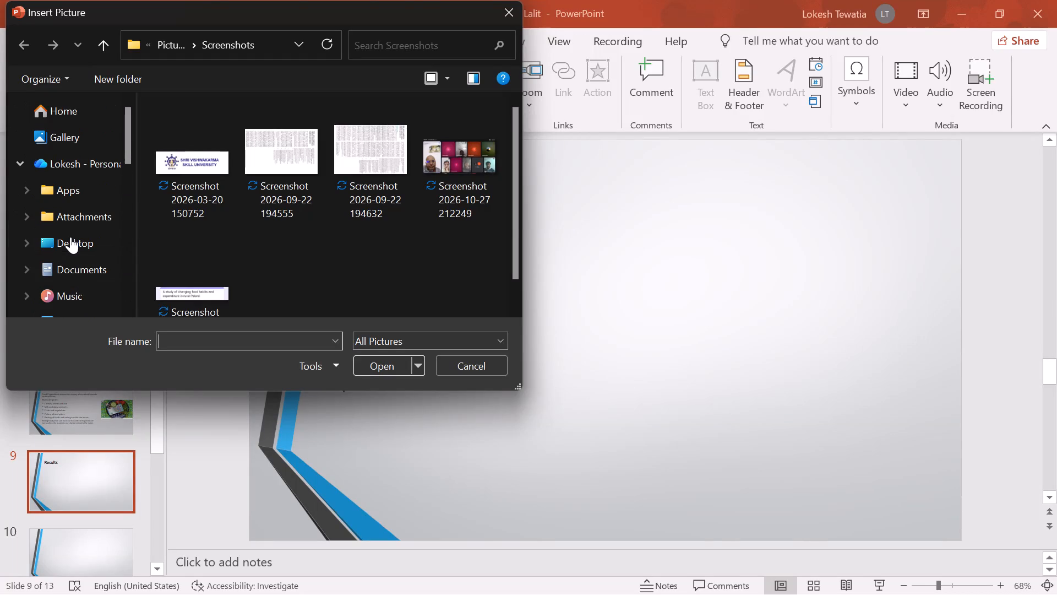
{"action": "scroll", "coordinate": [70, 237], "scroll_direction": "up", "scroll_amount": 1}
{"action": "scroll", "coordinate": [78, 262], "scroll_direction": "down", "scroll_amount": 1}
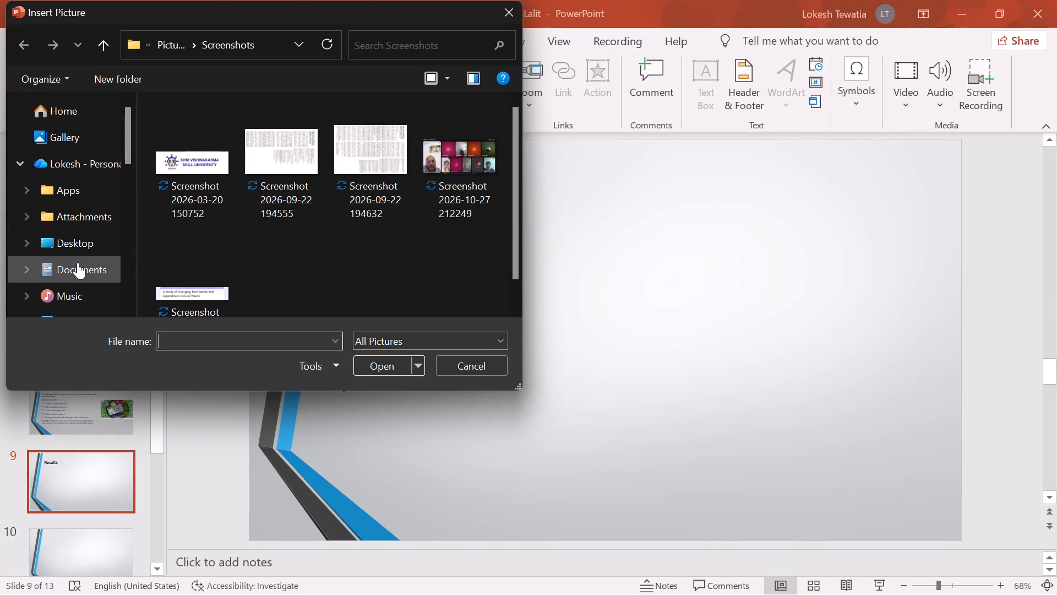
{"action": "scroll", "coordinate": [78, 262], "scroll_direction": "down", "scroll_amount": 1}
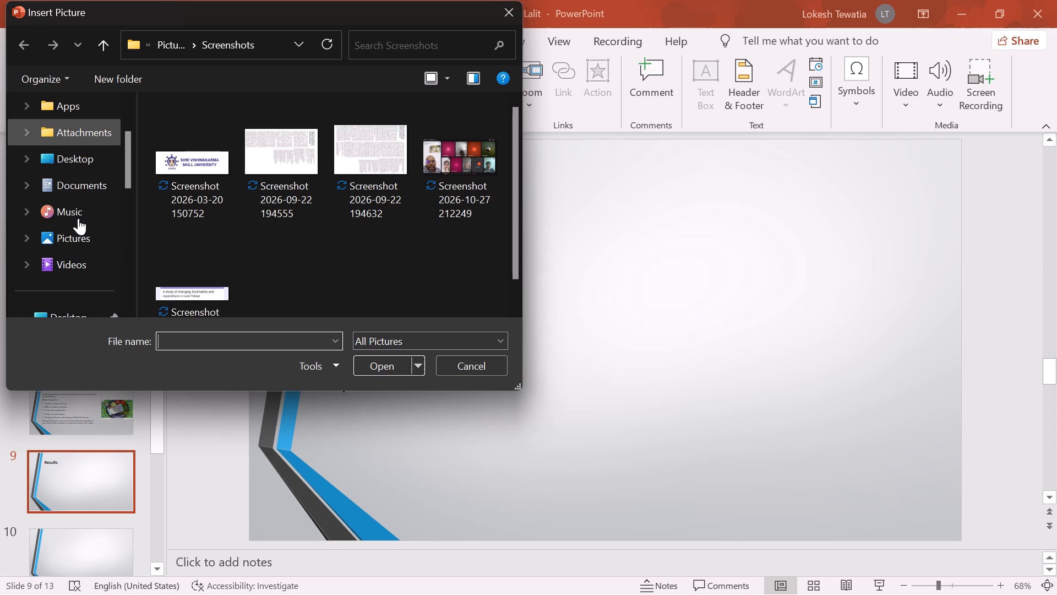
{"action": "double_click", "coordinate": [76, 233]}
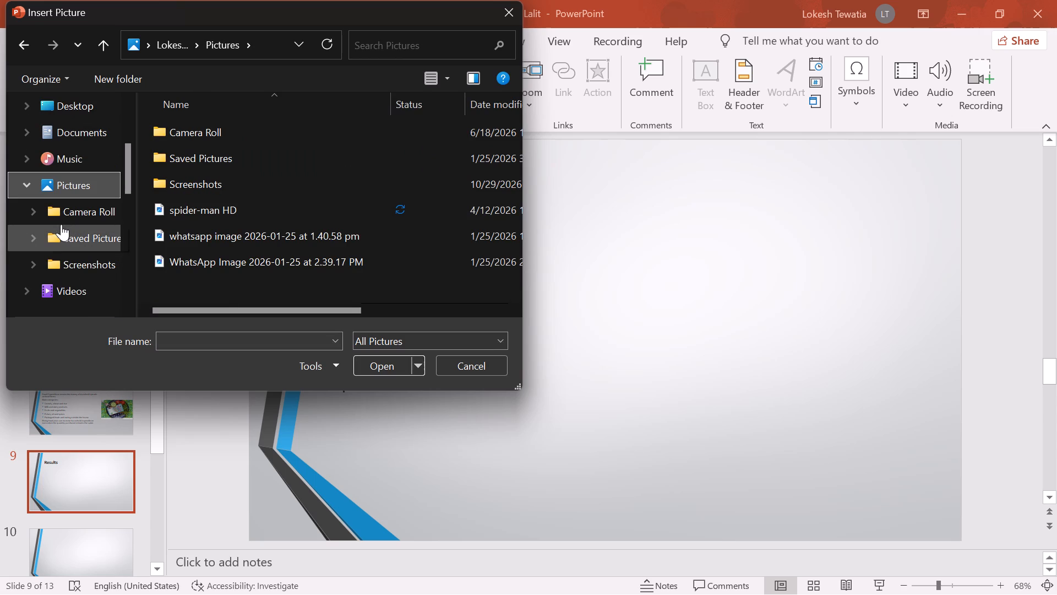
{"action": "double_click", "coordinate": [202, 149]}
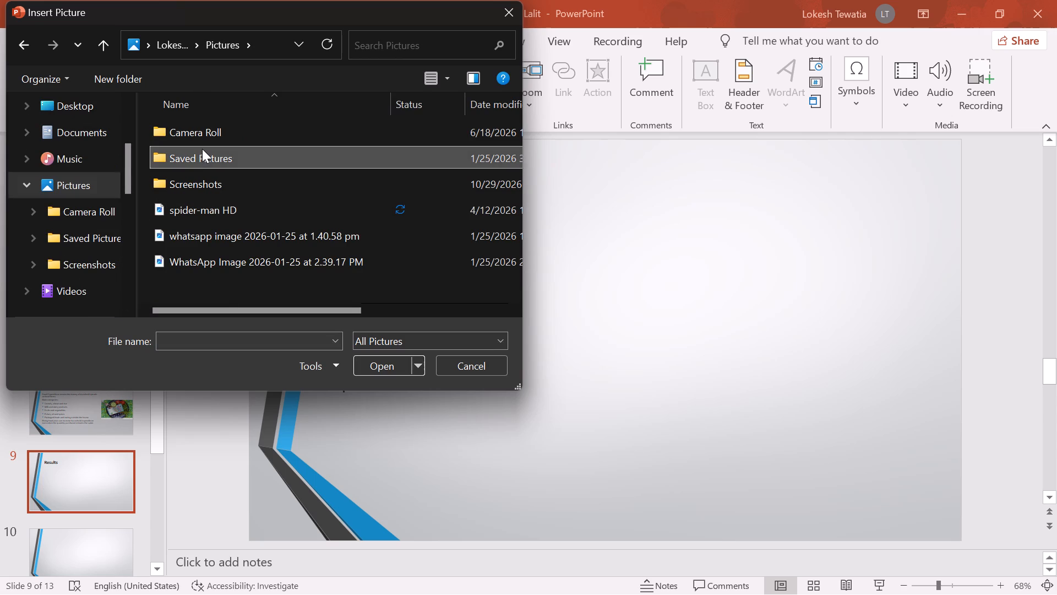
{"action": "left_click", "coordinate": [80, 209]}
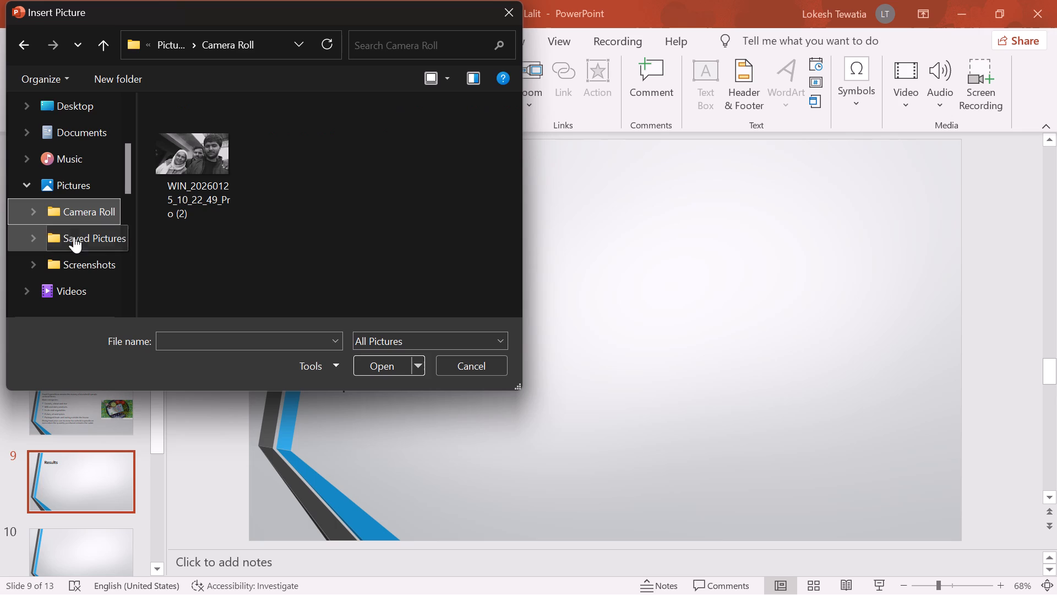
{"action": "left_click", "coordinate": [69, 254]}
{"action": "scroll", "coordinate": [69, 254], "scroll_direction": "down", "scroll_amount": 1}
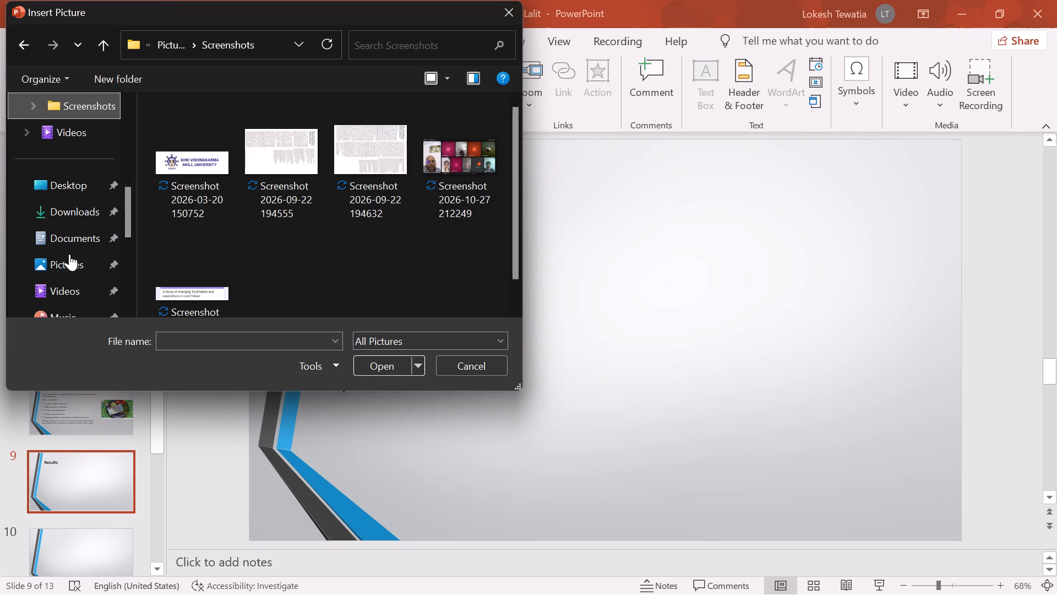
{"action": "scroll", "coordinate": [69, 254], "scroll_direction": "down", "scroll_amount": 1}
{"action": "left_click", "coordinate": [71, 221]}
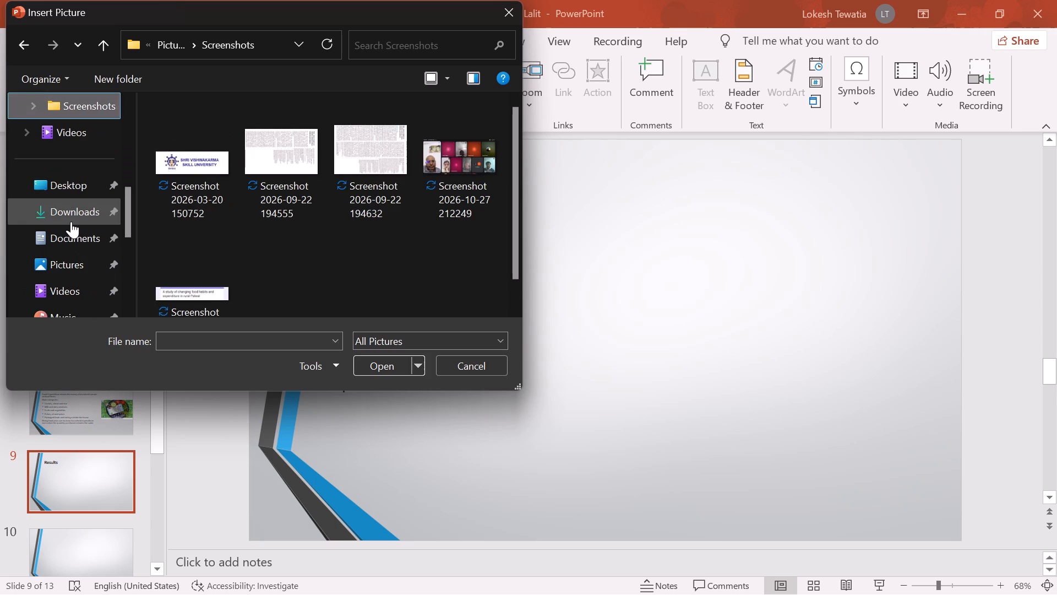
{"action": "scroll", "coordinate": [239, 259], "scroll_direction": "down", "scroll_amount": 1}
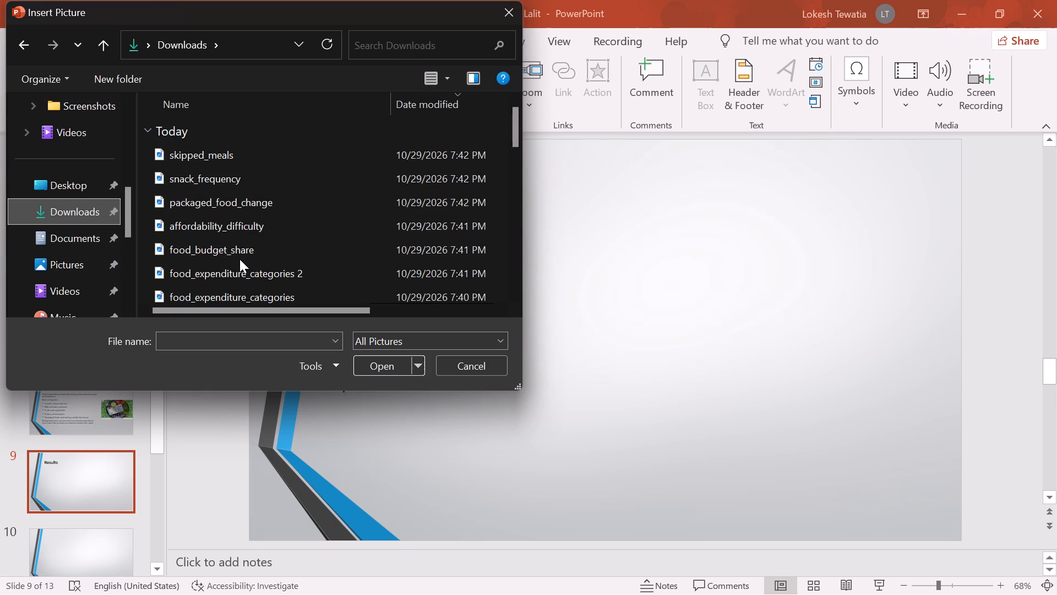
{"action": "scroll", "coordinate": [239, 259], "scroll_direction": "down", "scroll_amount": 2}
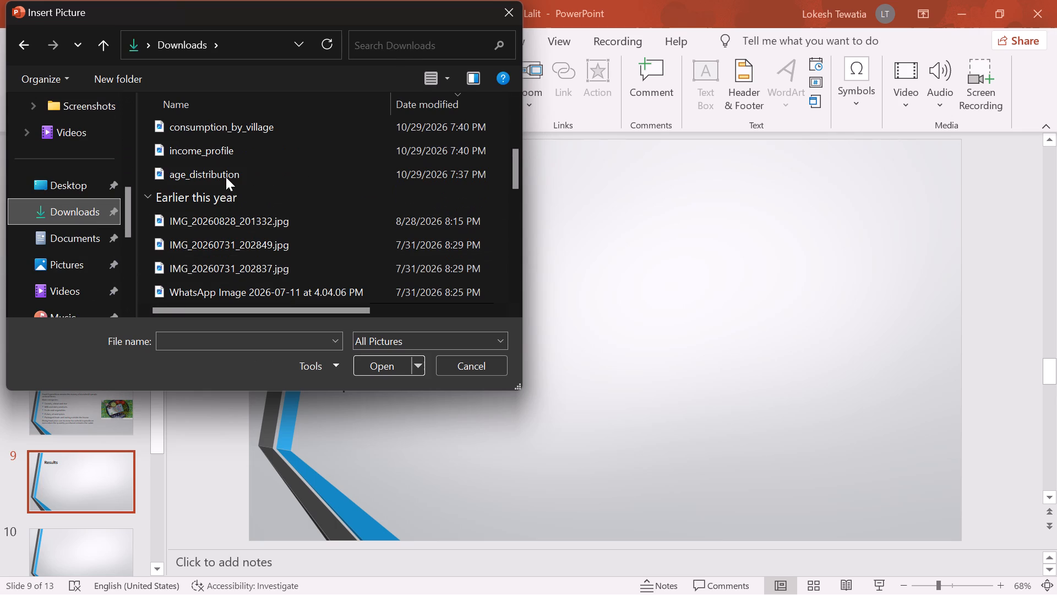
{"action": "double_click", "coordinate": [224, 174]}
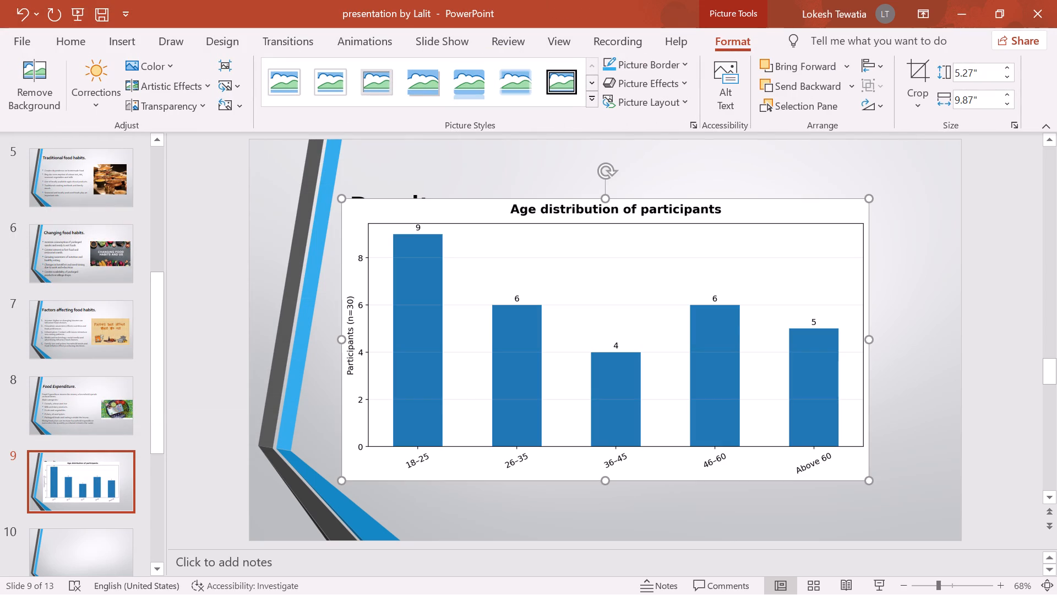
Move the age distribution chart down and slightly right so it sits just below the Results title, clear of the period.
{"action": "left_click_drag", "start_coordinate": [601, 231], "coordinate": [600, 239]}
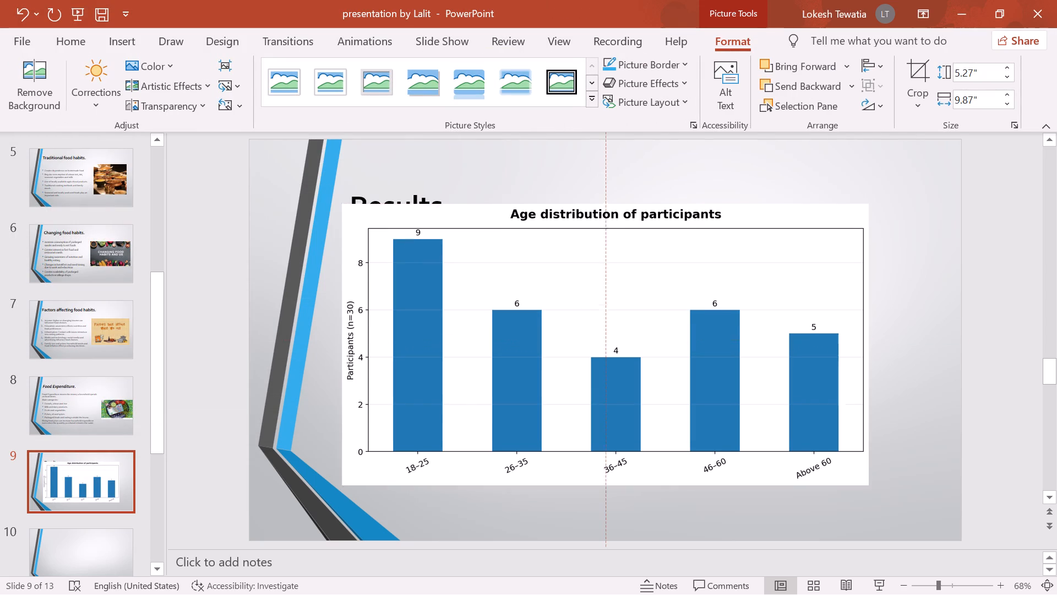
{"action": "left_click_drag", "start_coordinate": [600, 239], "coordinate": [601, 262]}
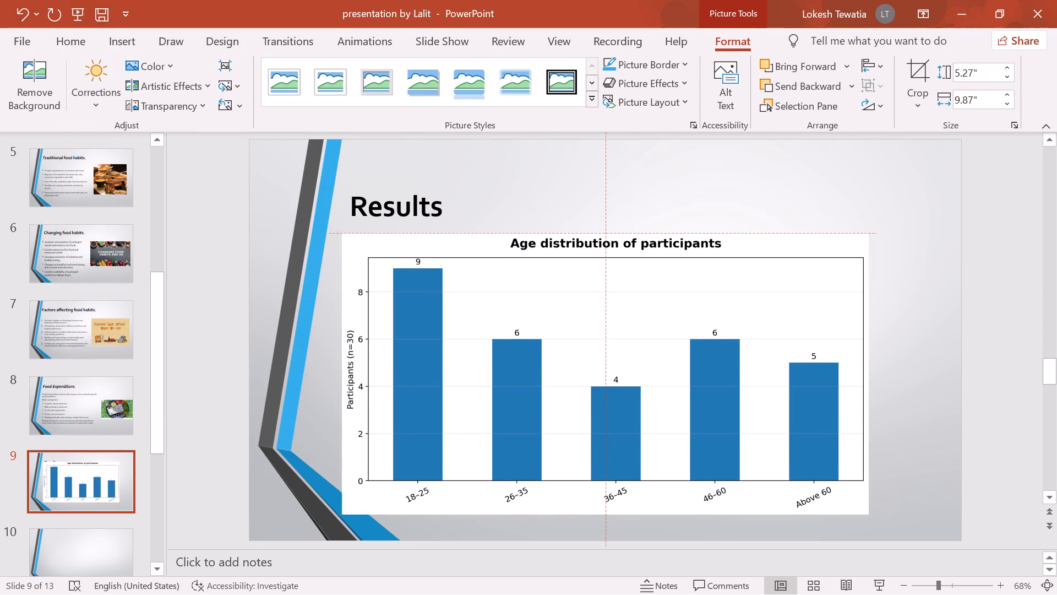
{"action": "left_click_drag", "start_coordinate": [601, 262], "coordinate": [622, 266]}
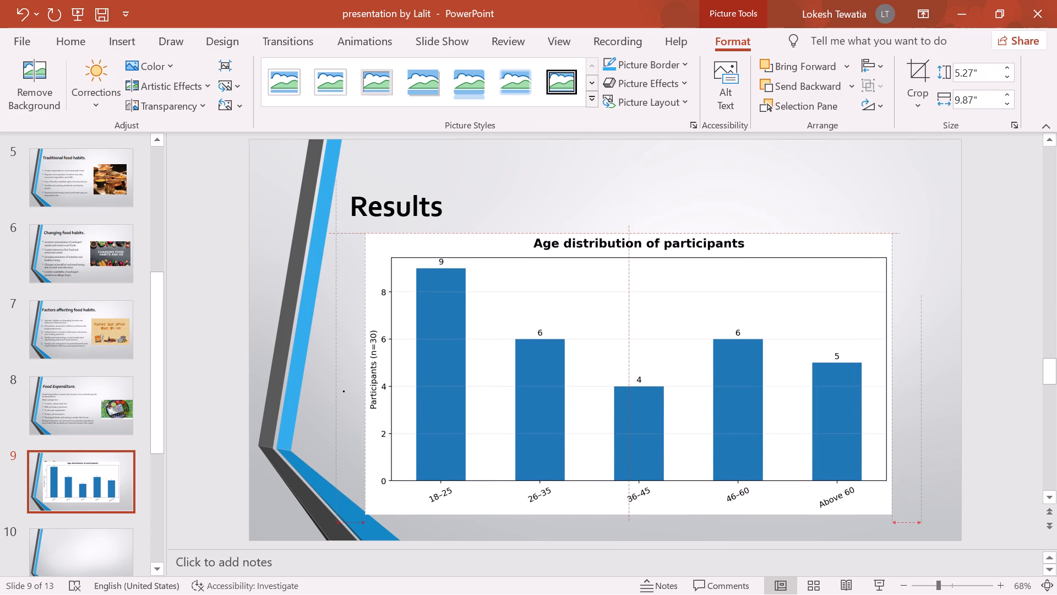
{"action": "left_click_drag", "start_coordinate": [622, 266], "coordinate": [628, 264]}
{"action": "left_click_drag", "start_coordinate": [628, 264], "coordinate": [636, 264]}
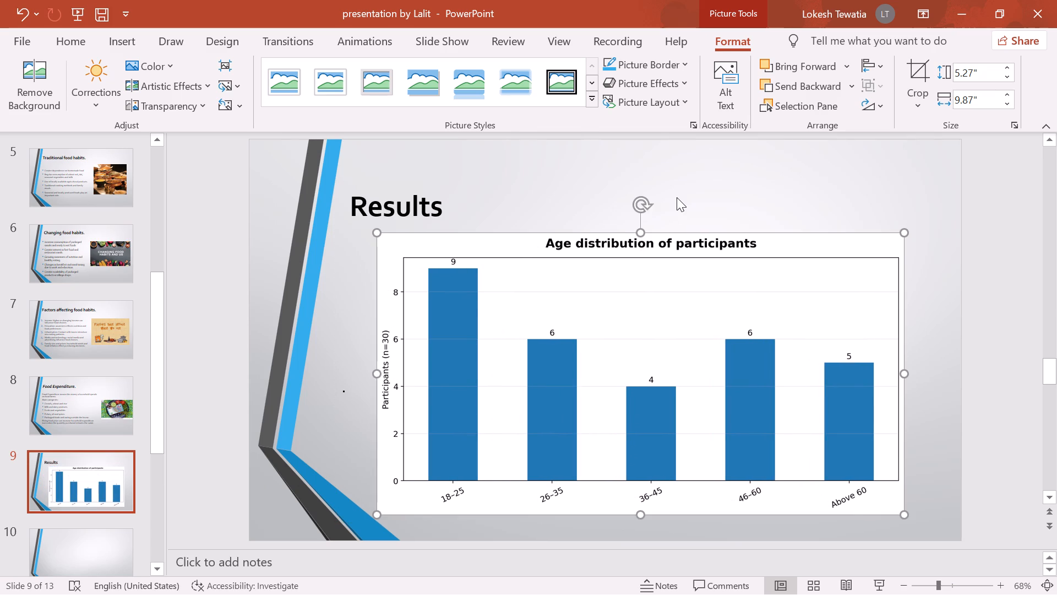
{"action": "left_click", "coordinate": [677, 197]}
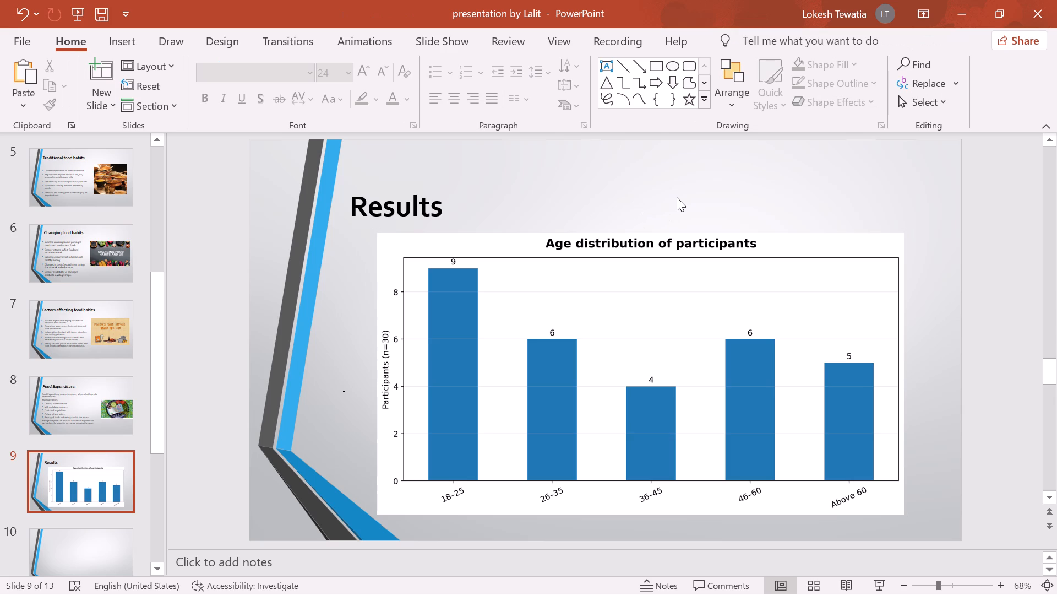
Select the blank slide 10 that follows the Results slide.
{"action": "scroll", "coordinate": [330, 389], "scroll_direction": "down", "scroll_amount": 1}
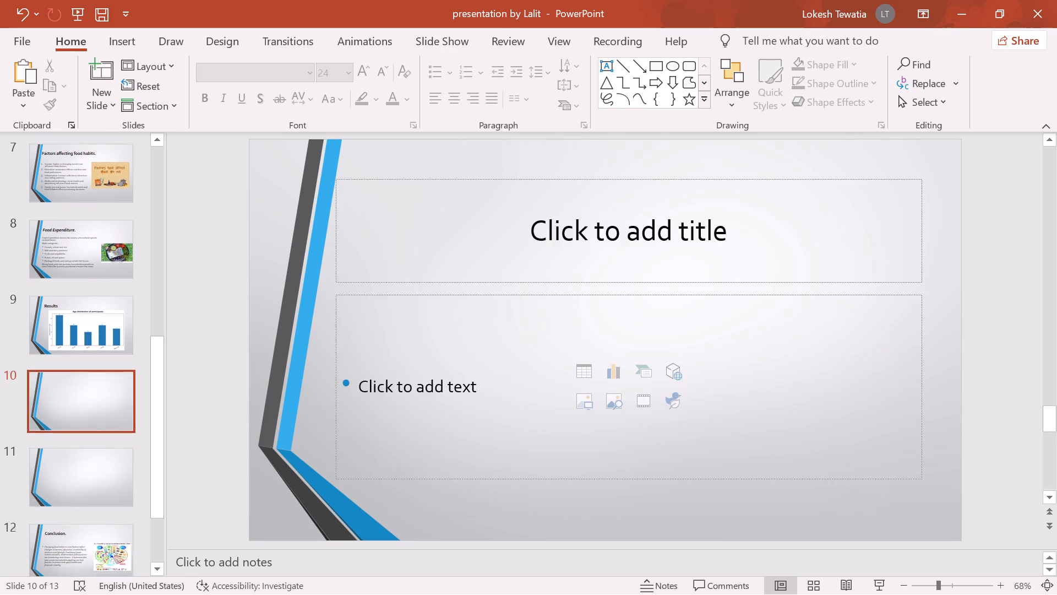
{"action": "scroll", "coordinate": [330, 389], "scroll_direction": "down", "scroll_amount": 1}
{"action": "left_click", "coordinate": [86, 311]}
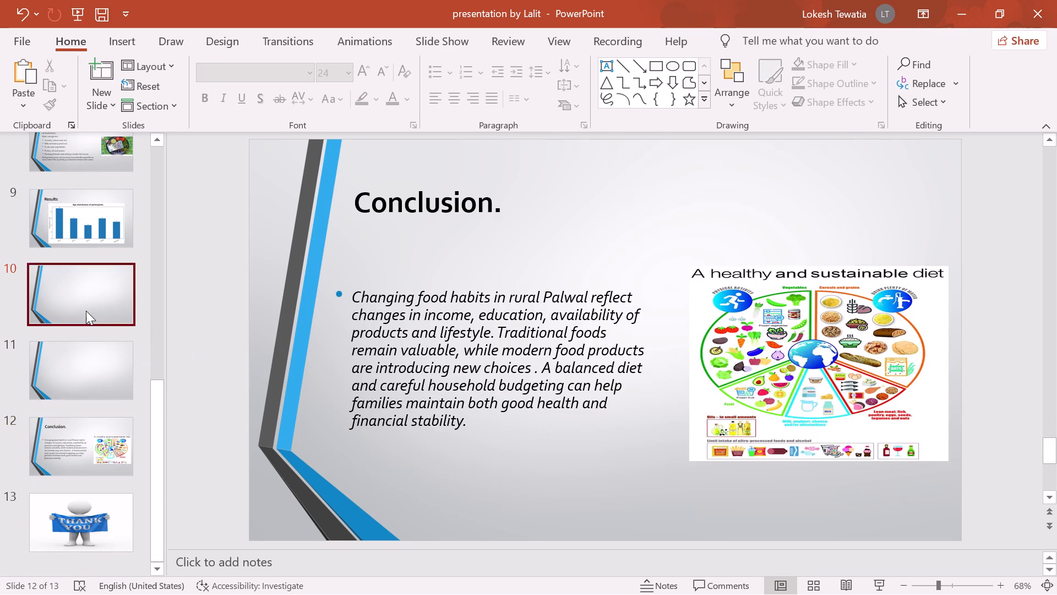
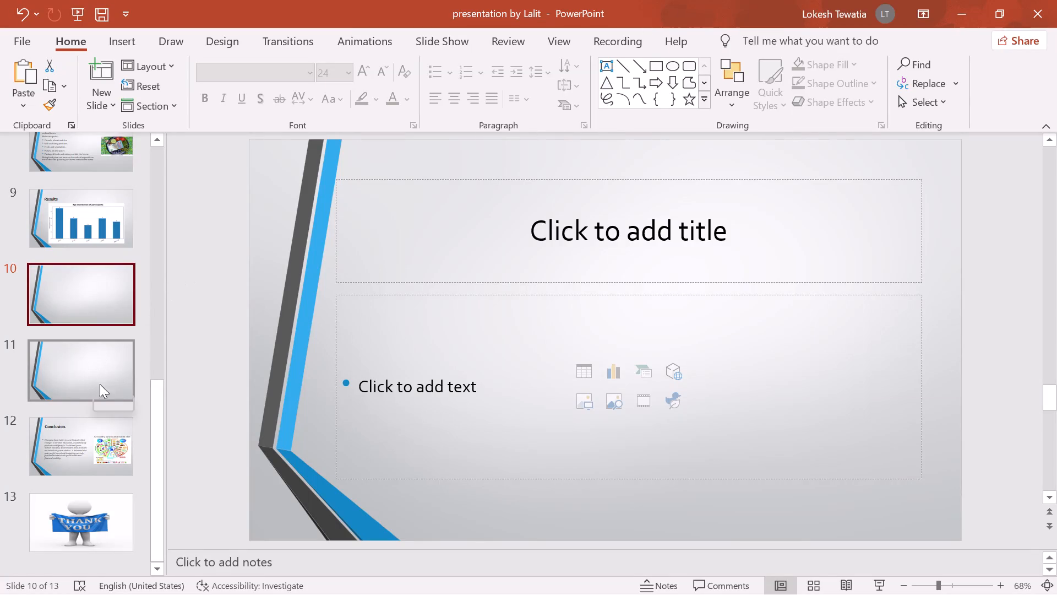
Insert the income_profile picture from the Downloads folder on slide 10.
{"action": "left_click", "coordinate": [111, 45]}
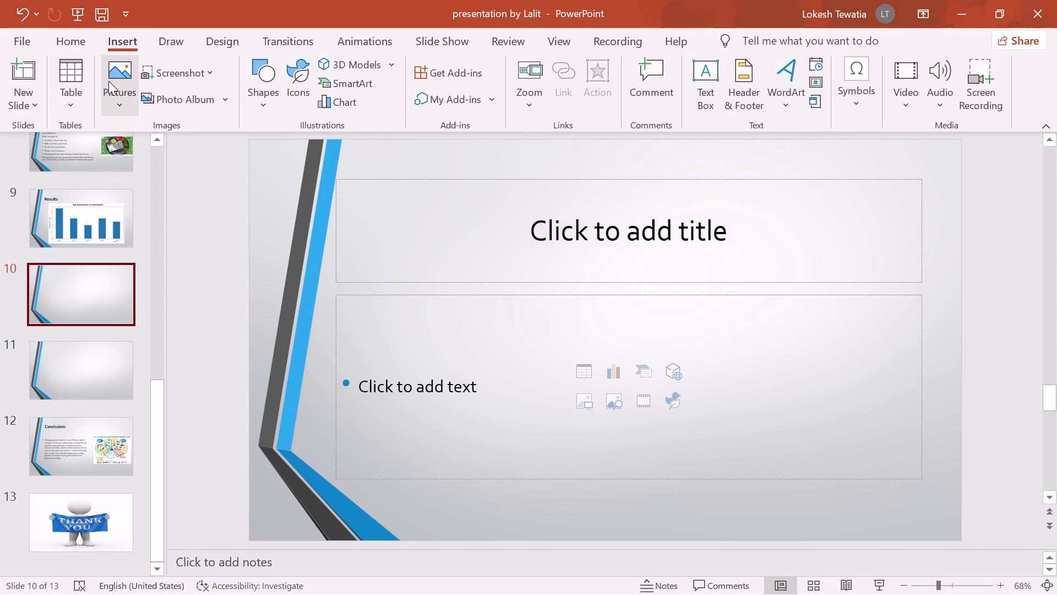
{"action": "left_click", "coordinate": [115, 77]}
{"action": "left_click", "coordinate": [153, 150]}
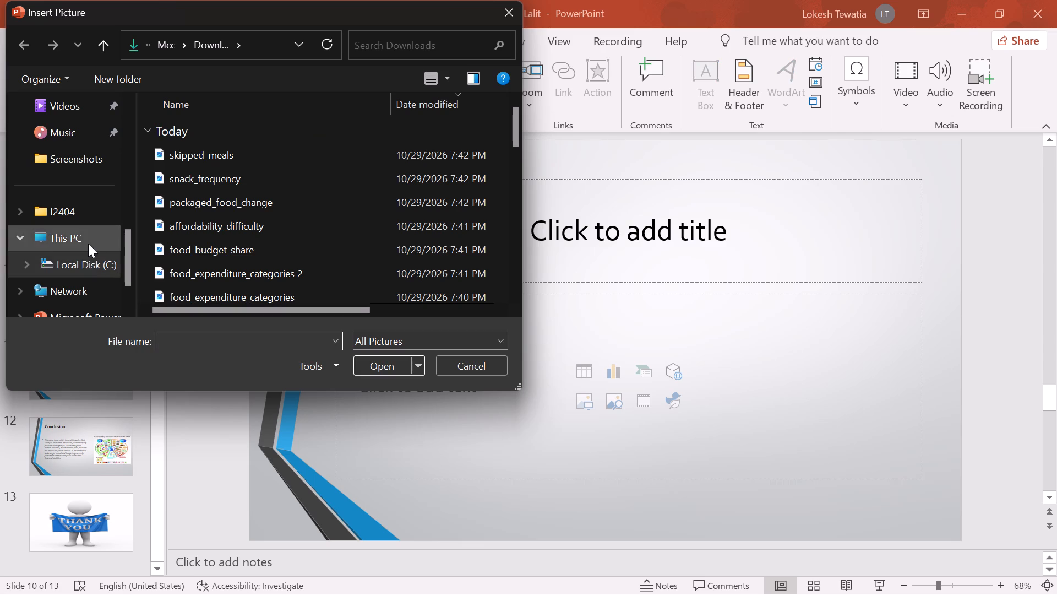
{"action": "scroll", "coordinate": [253, 239], "scroll_direction": "down", "scroll_amount": 1}
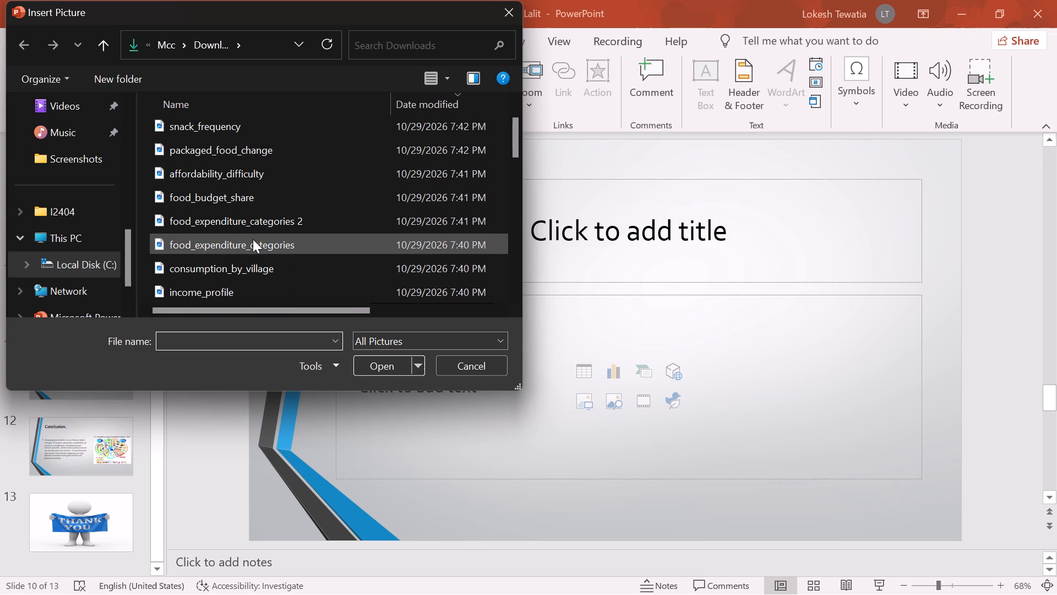
{"action": "scroll", "coordinate": [253, 239], "scroll_direction": "down", "scroll_amount": 2}
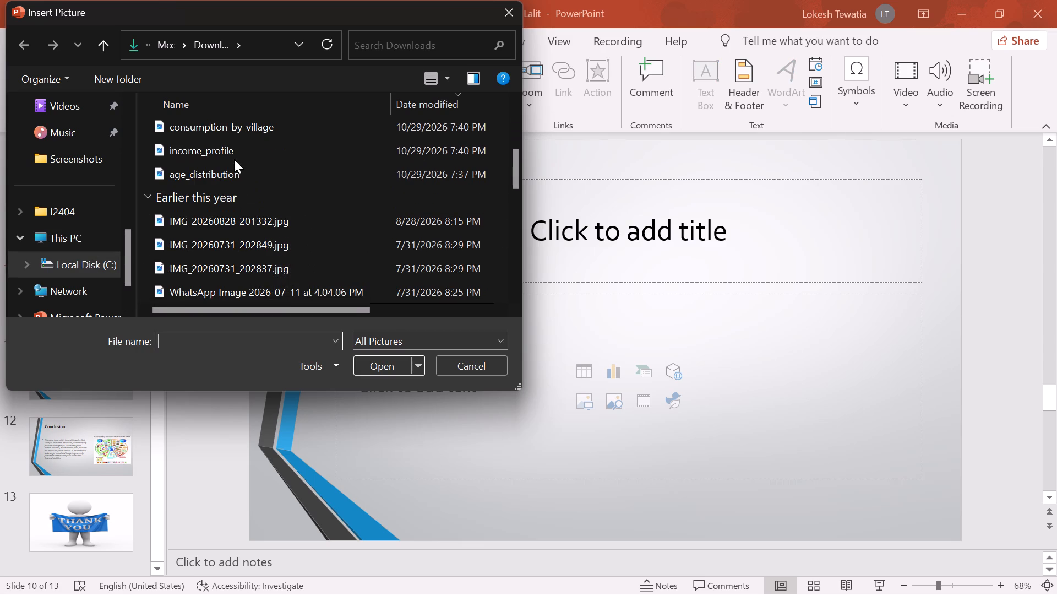
{"action": "double_click", "coordinate": [230, 146]}
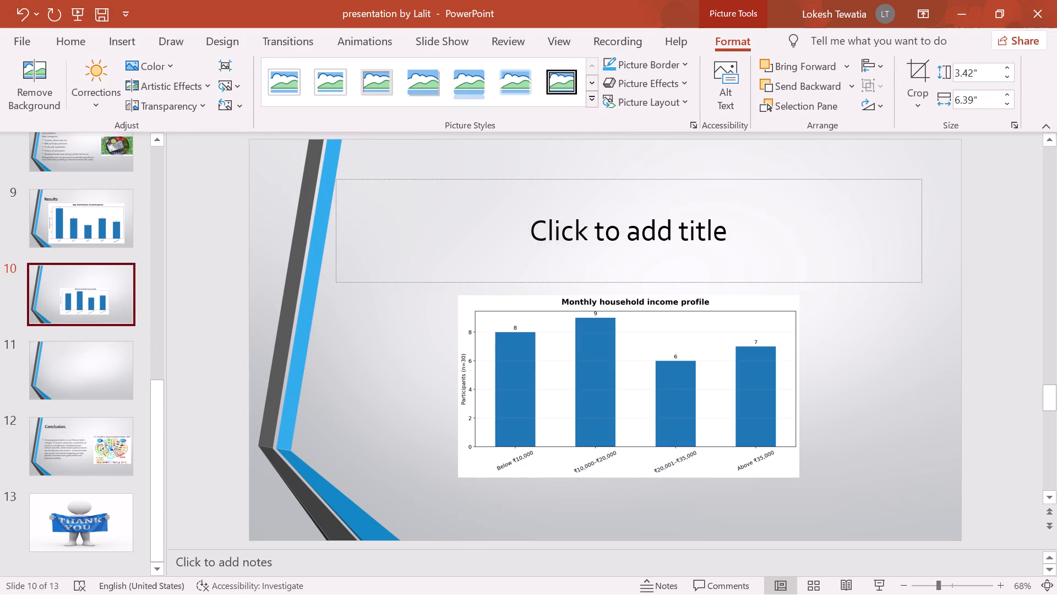
Stretch the monthly household income chart upward and to both sides, to about 5.14" high by 10.7" wide.
{"action": "left_click", "coordinate": [631, 320]}
{"action": "left_click_drag", "start_coordinate": [627, 296], "coordinate": [633, 232]}
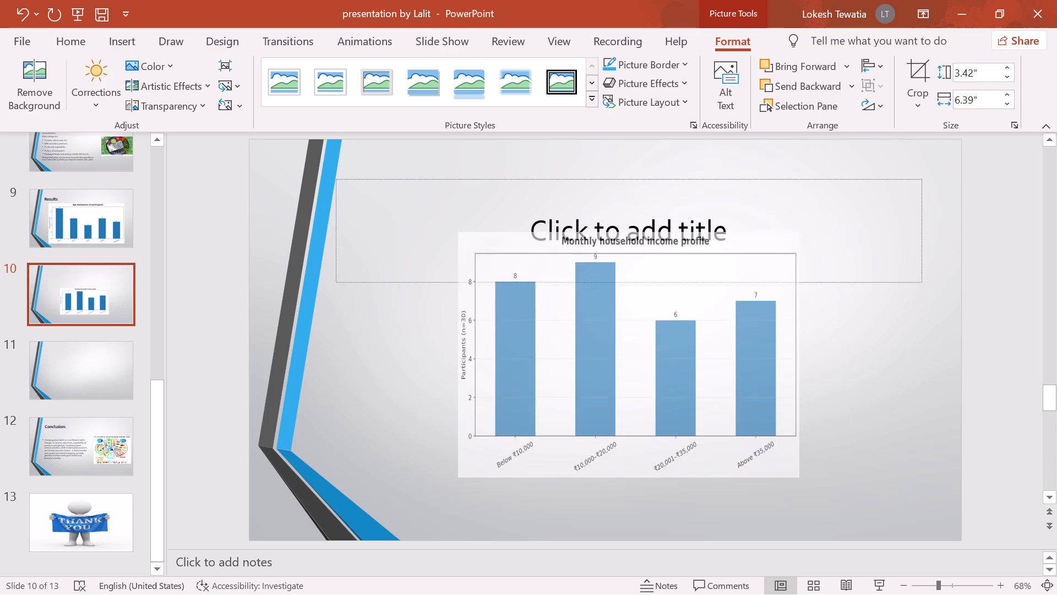
{"action": "left_click_drag", "start_coordinate": [633, 232], "coordinate": [636, 203]}
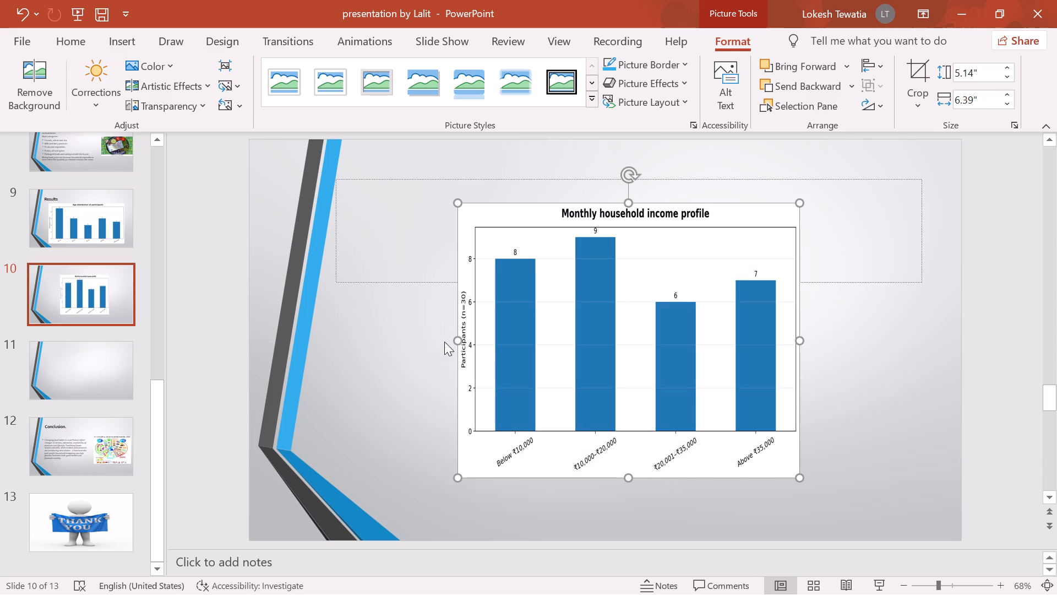
{"action": "left_click_drag", "start_coordinate": [457, 339], "coordinate": [331, 326]}
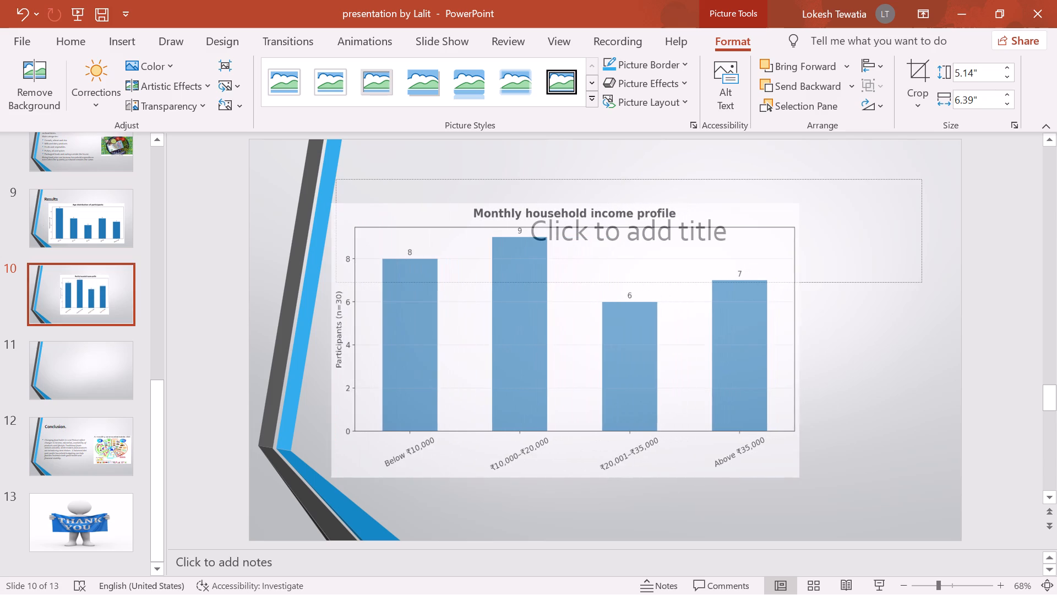
{"action": "left_click_drag", "start_coordinate": [331, 326], "coordinate": [338, 330]}
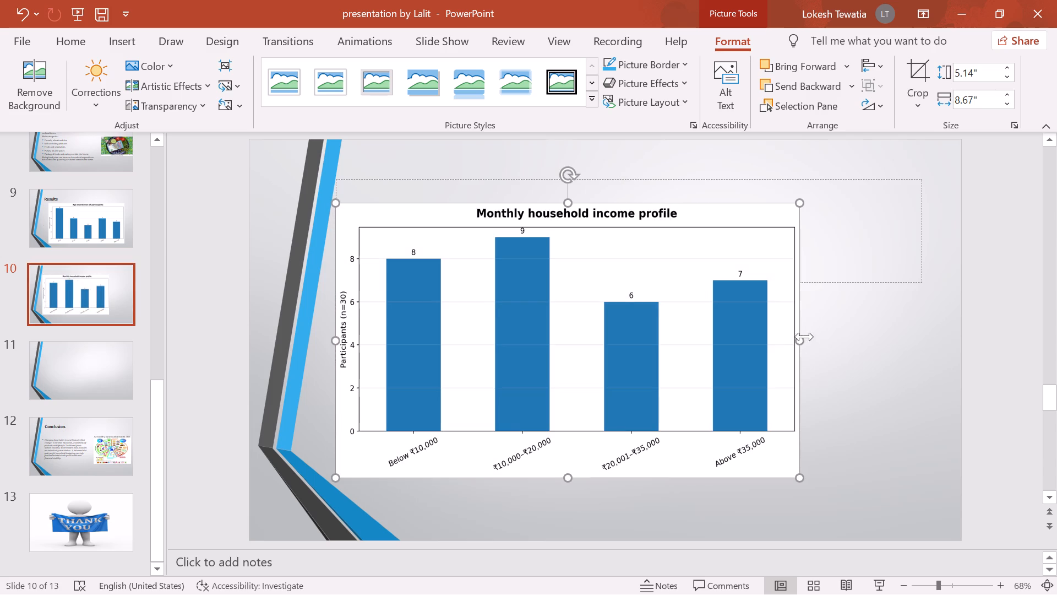
{"action": "left_click_drag", "start_coordinate": [800, 341], "coordinate": [969, 332]}
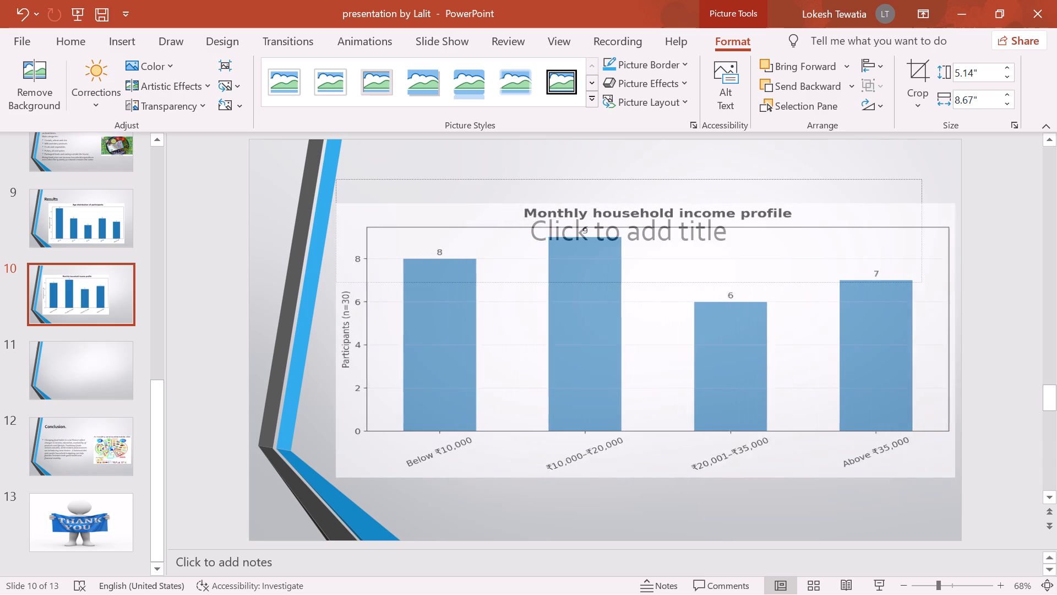
{"action": "left_click_drag", "start_coordinate": [969, 332], "coordinate": [907, 331]}
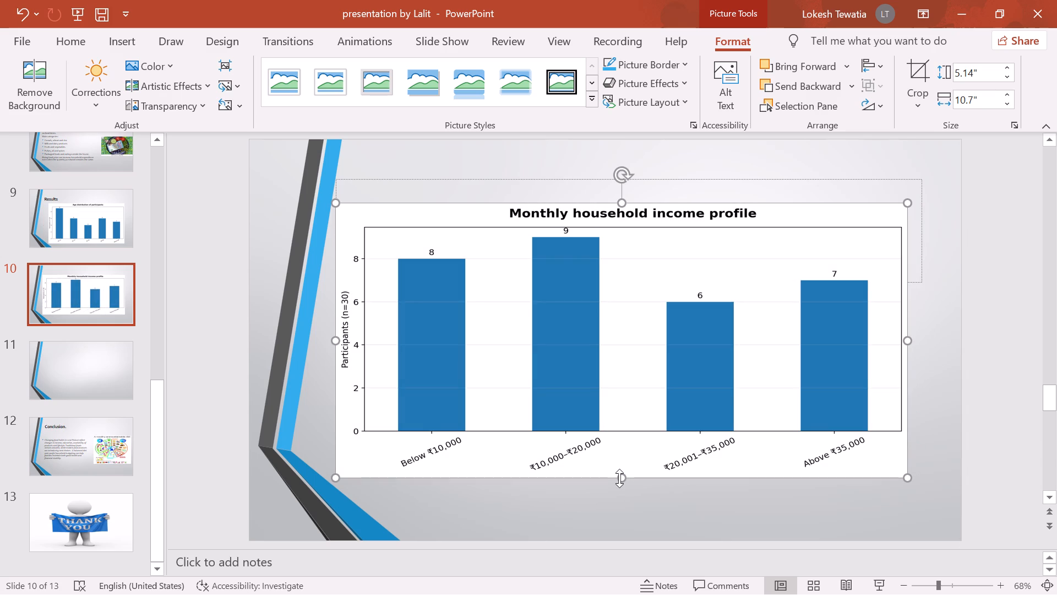
{"action": "left_click", "coordinate": [944, 349]}
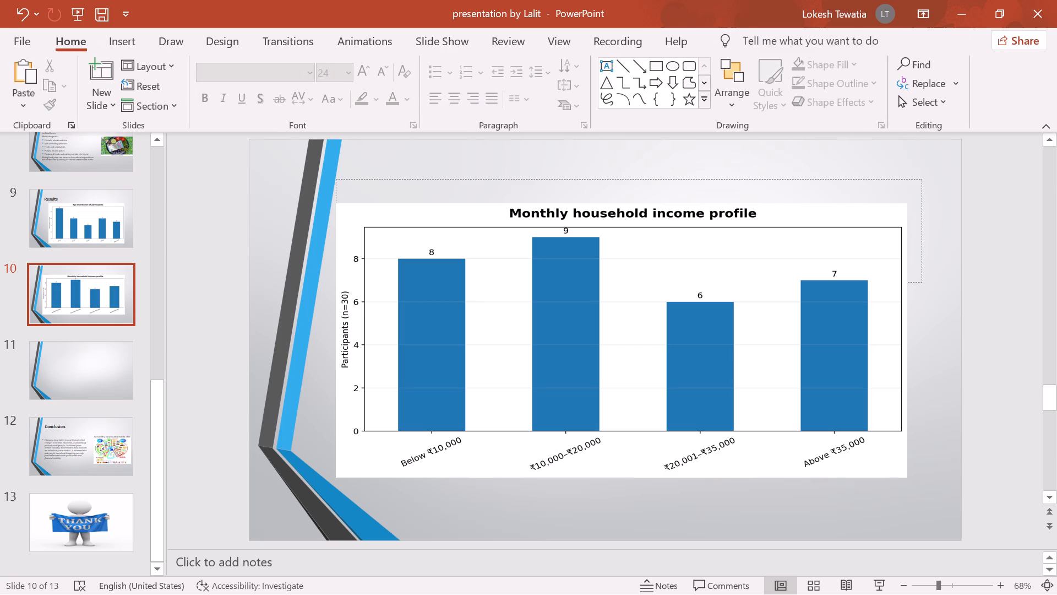
Enter a single period in slide 10's title placeholder behind the income chart.
{"action": "left_click", "coordinate": [911, 205]}
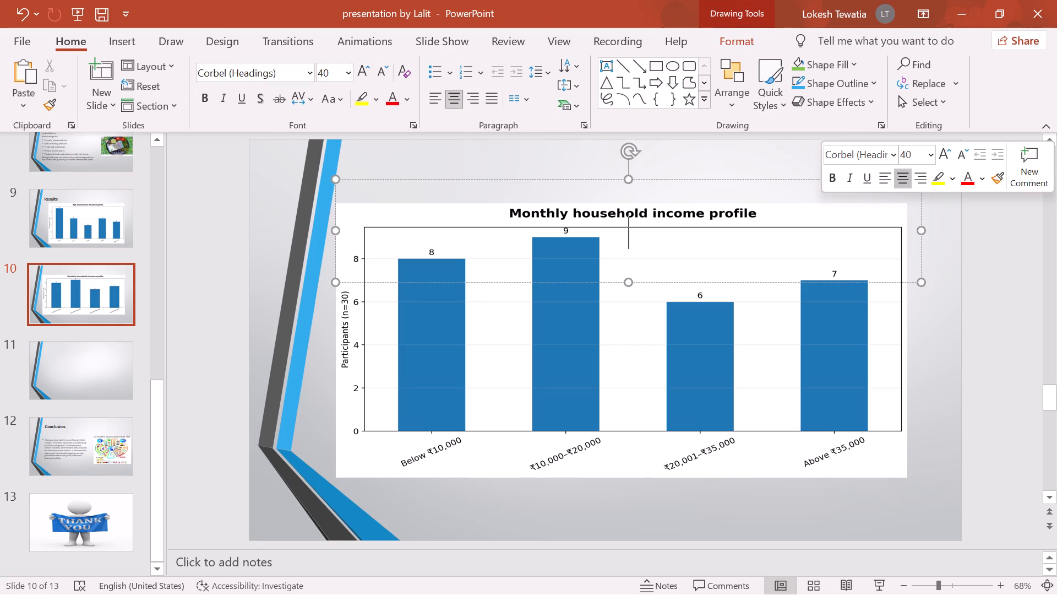
{"action": "key", "text": "period"}
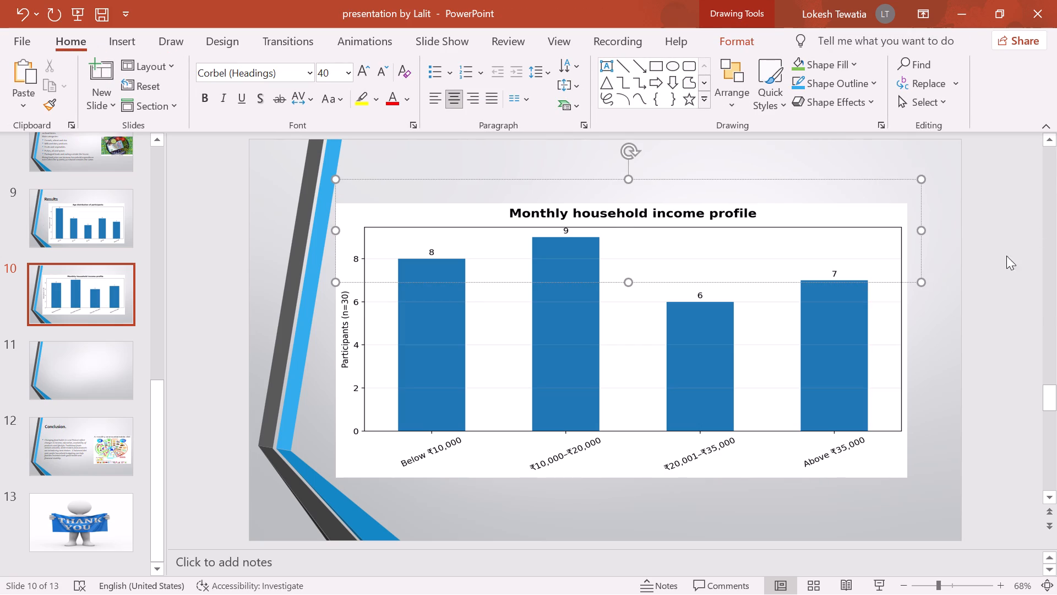
{"action": "left_click", "coordinate": [934, 340]}
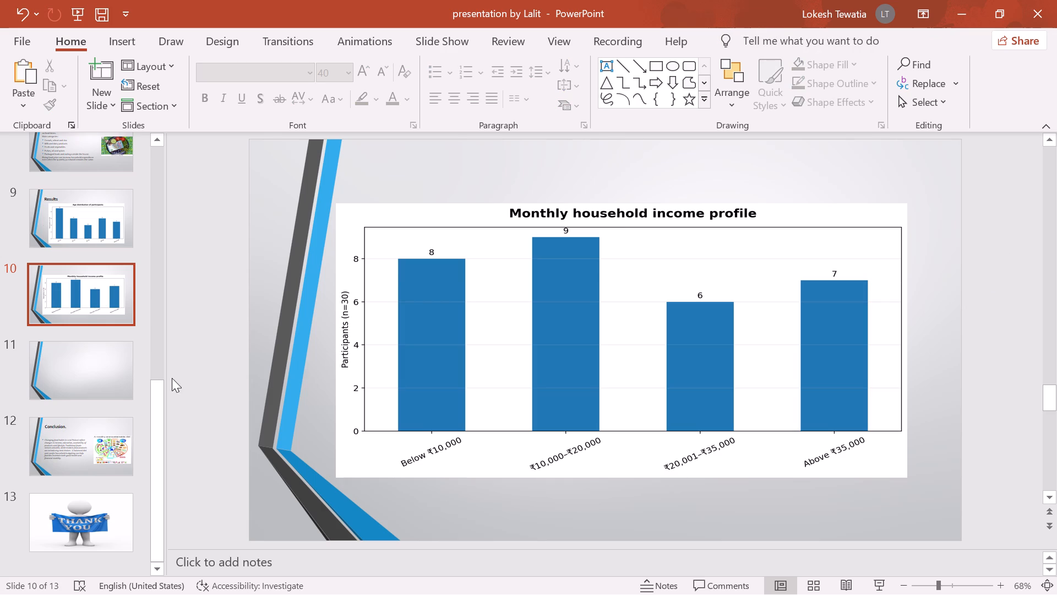
On blank slide 11, enter a single period in the title and another in the body placeholder with its bullet removed.
{"action": "left_click", "coordinate": [84, 366]}
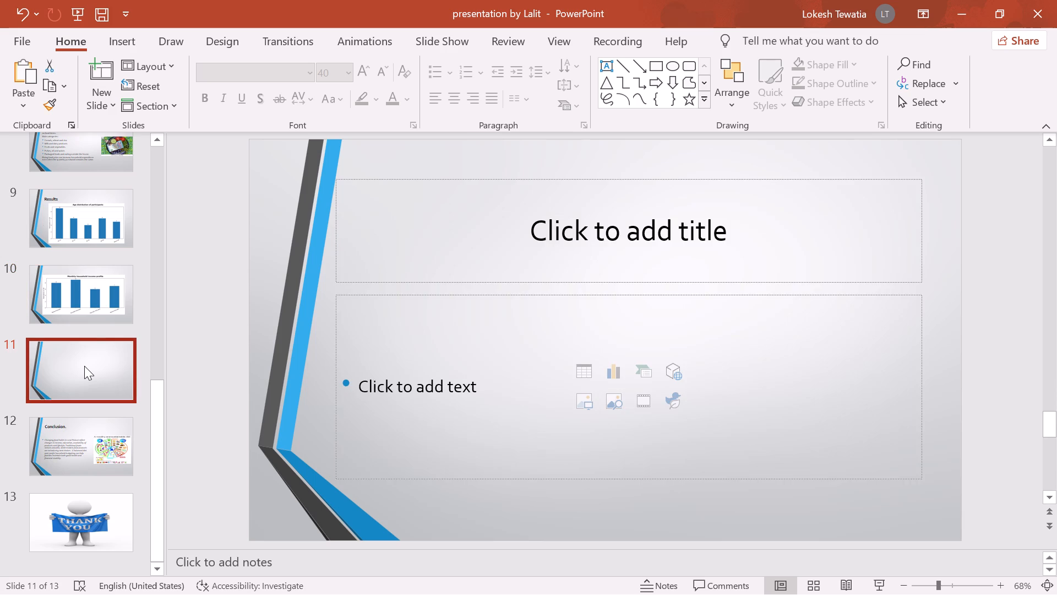
{"action": "left_click", "coordinate": [481, 245]}
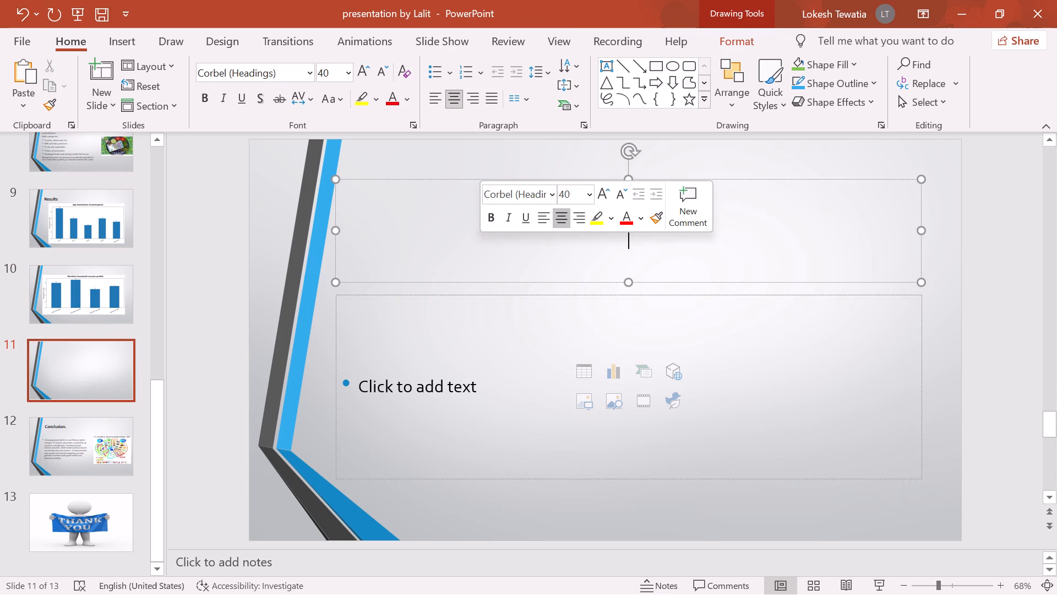
{"action": "key", "text": "period"}
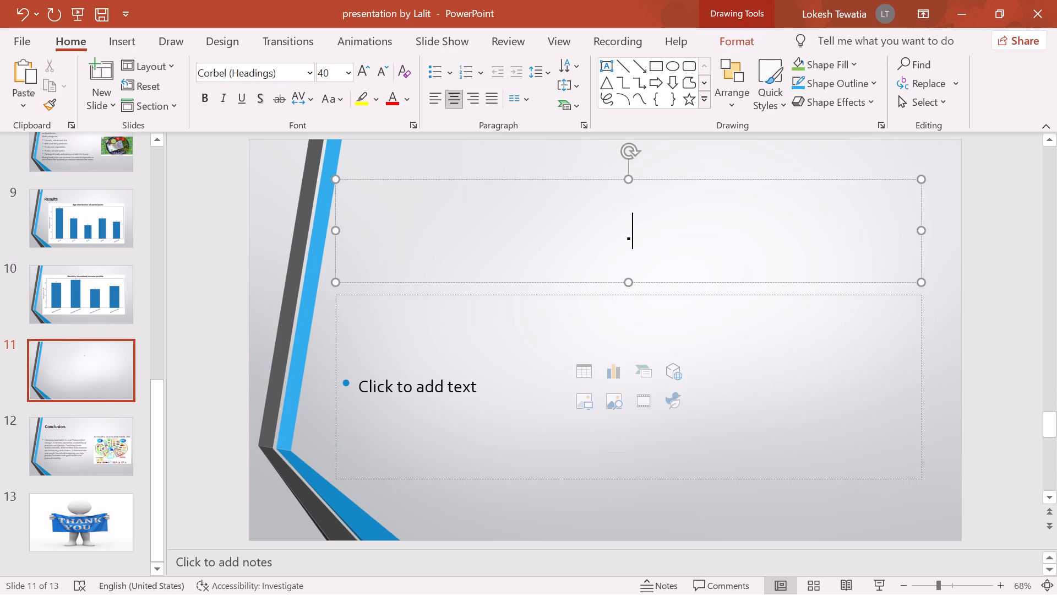
{"action": "left_click", "coordinate": [420, 355]}
{"action": "key", "text": "period"}
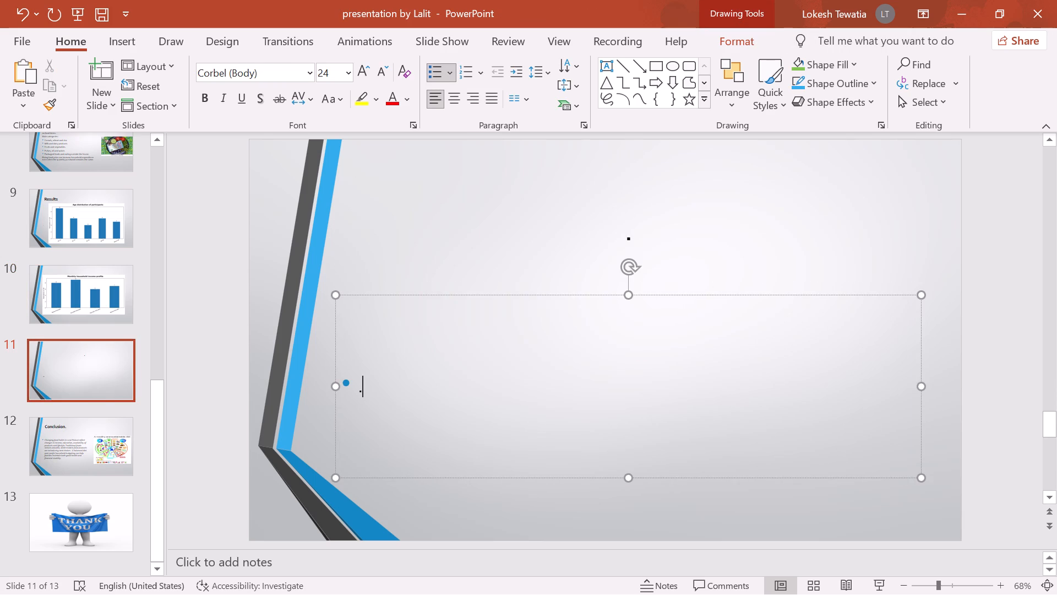
{"action": "key", "text": "x"}
{"action": "key", "text": "BackSpace"}
{"action": "key", "text": "BackSpace"}
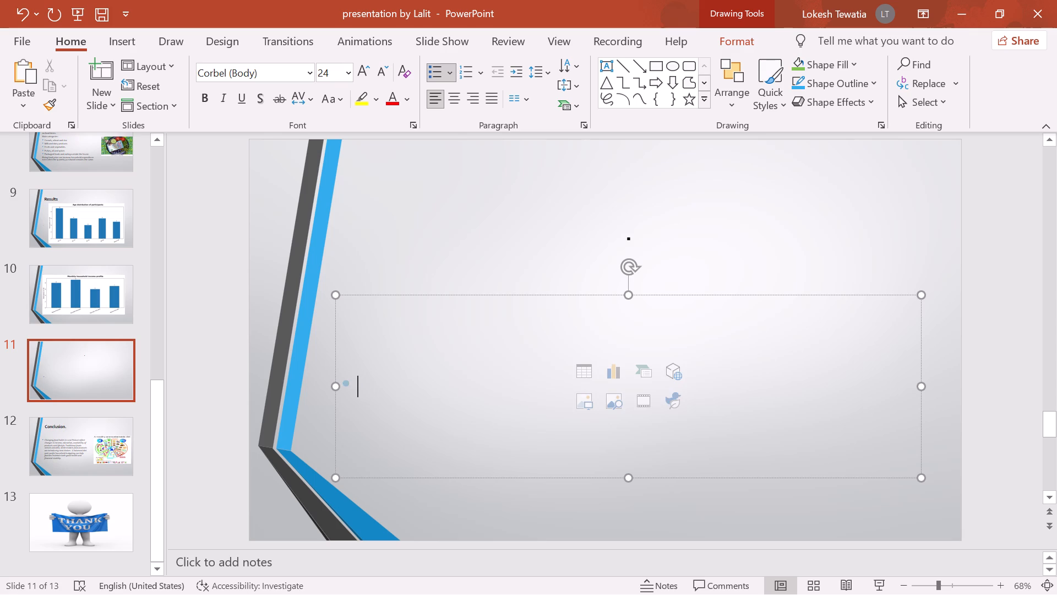
{"action": "key", "text": "BackSpace"}
{"action": "key", "text": "period"}
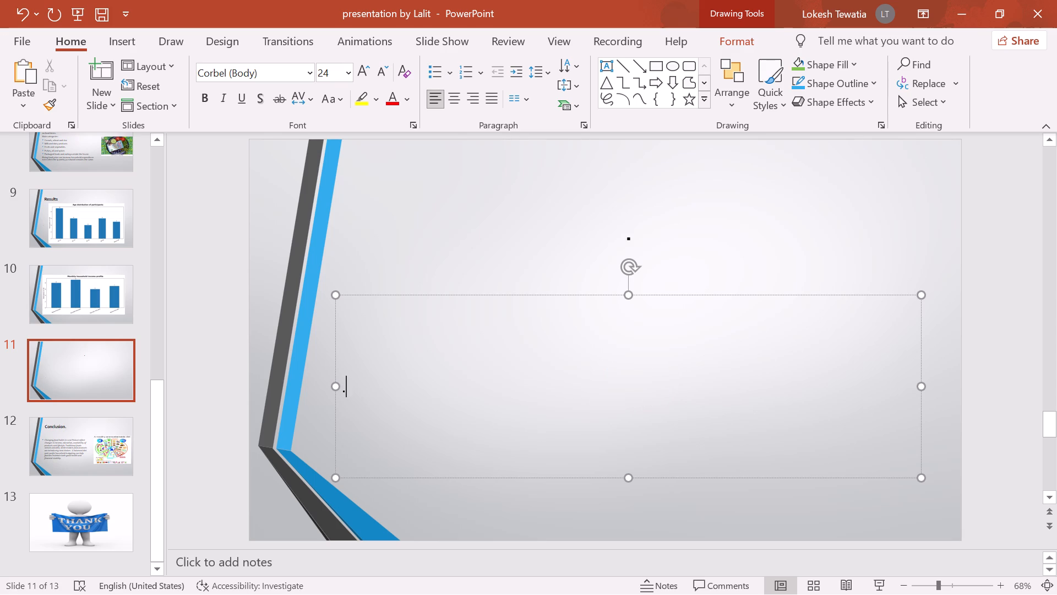
{"action": "left_click", "coordinate": [654, 215]}
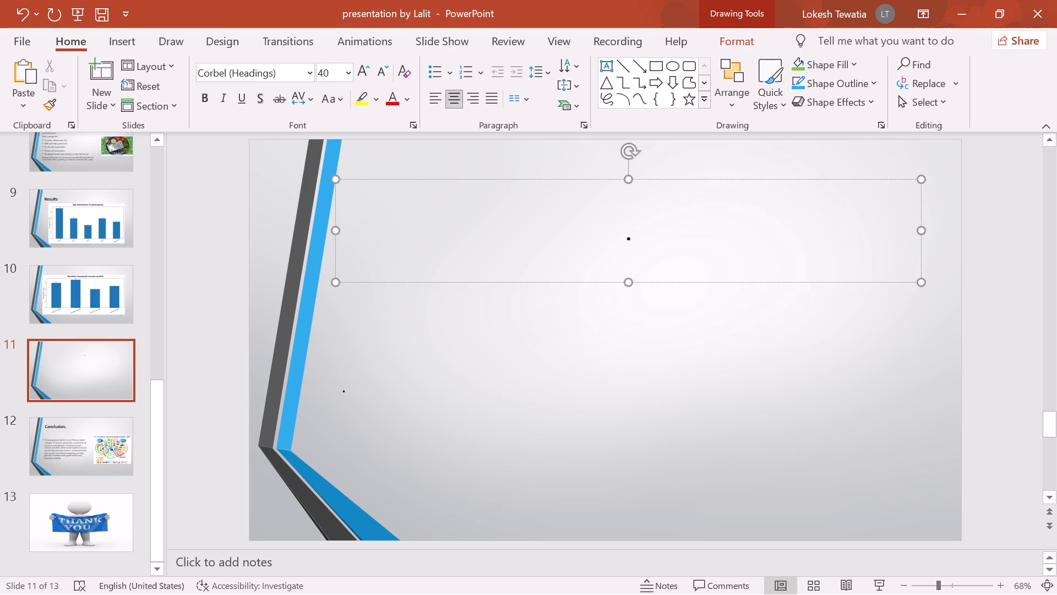
{"action": "left_click", "coordinate": [533, 339]}
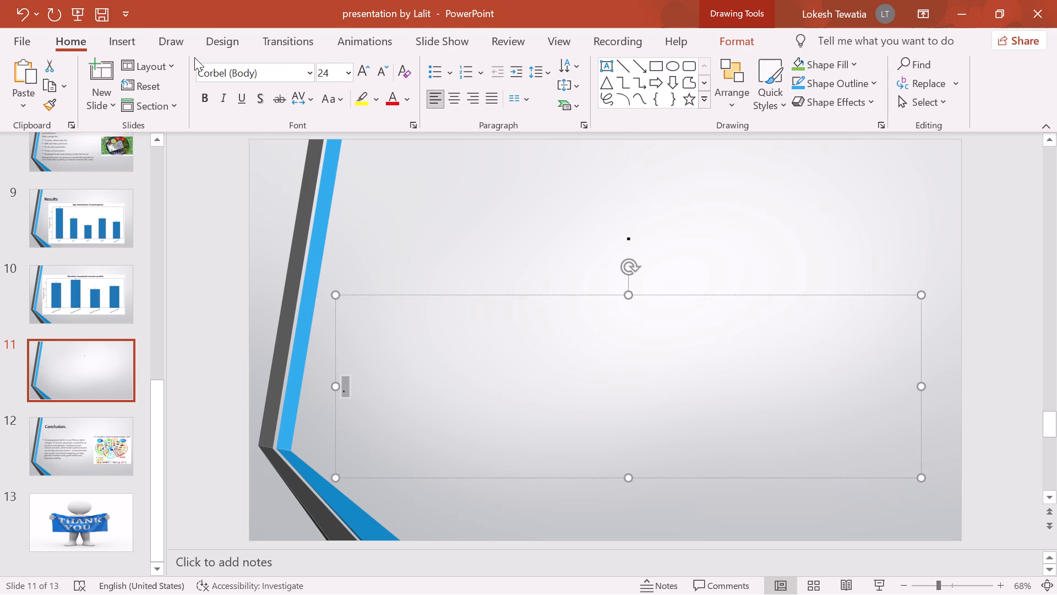
{"action": "left_click", "coordinate": [294, 230]}
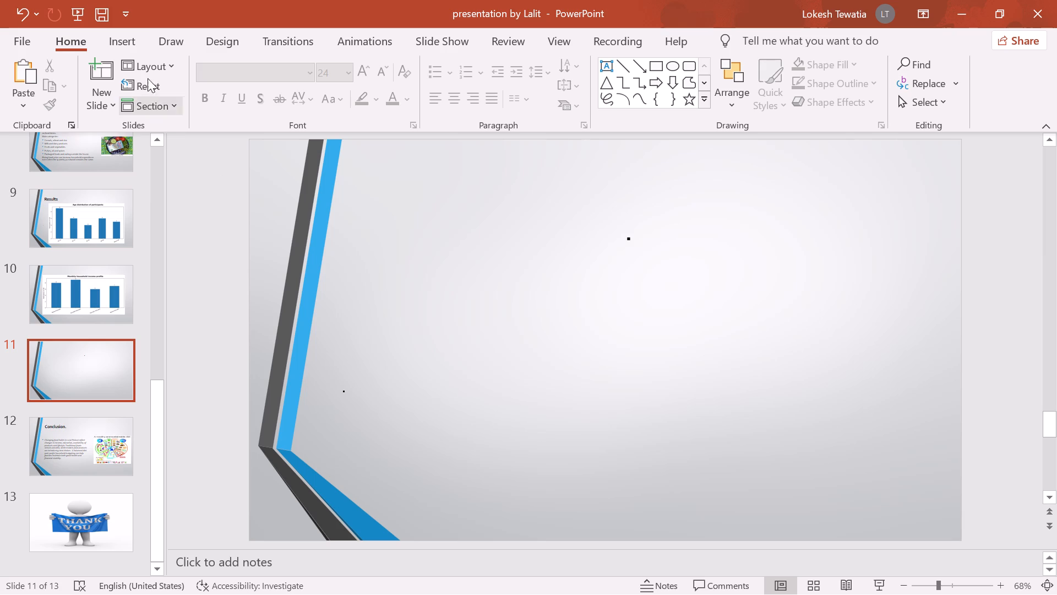
Insert the consumption_by_village picture from the Downloads folder on slide 11.
{"action": "left_click", "coordinate": [126, 36]}
{"action": "left_click", "coordinate": [118, 80]}
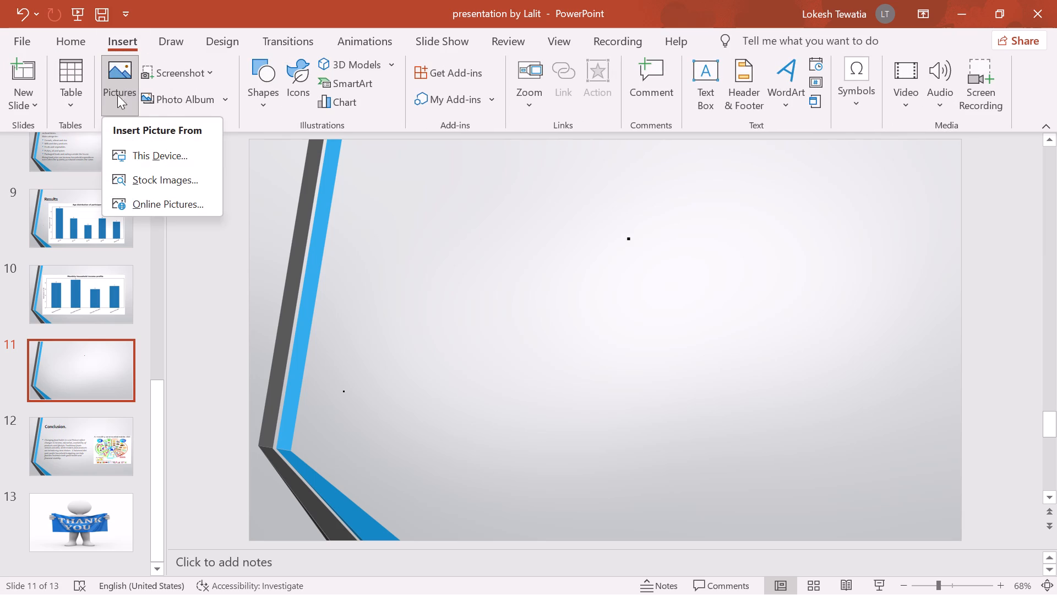
{"action": "left_click", "coordinate": [168, 159]}
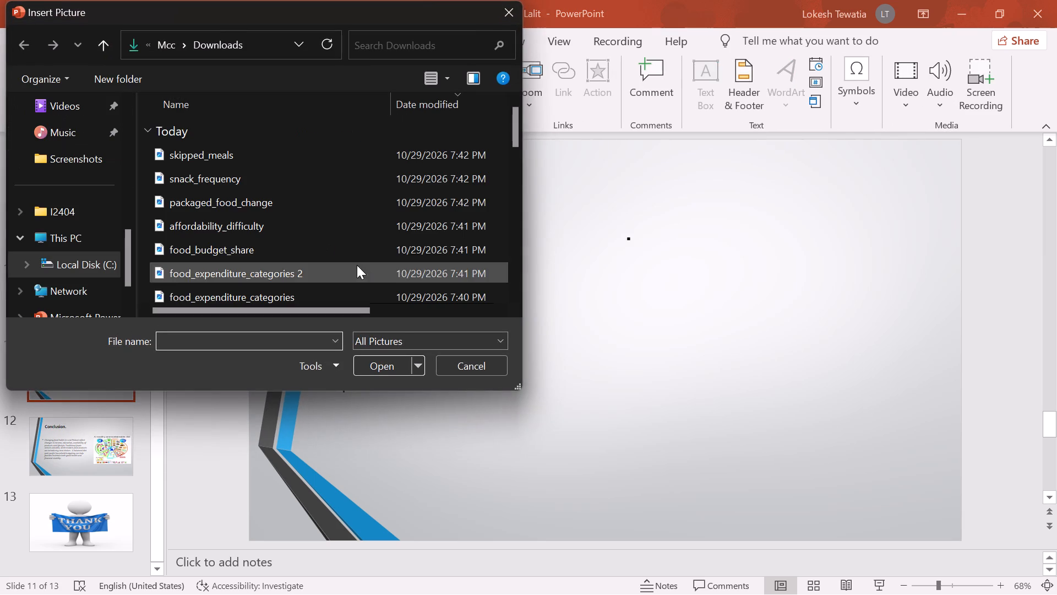
{"action": "scroll", "coordinate": [269, 259], "scroll_direction": "down", "scroll_amount": 1}
{"action": "scroll", "coordinate": [269, 259], "scroll_direction": "up", "scroll_amount": 1, "text": "ctrl"}
{"action": "scroll", "coordinate": [269, 259], "scroll_direction": "down", "scroll_amount": 1, "text": "ctrl"}
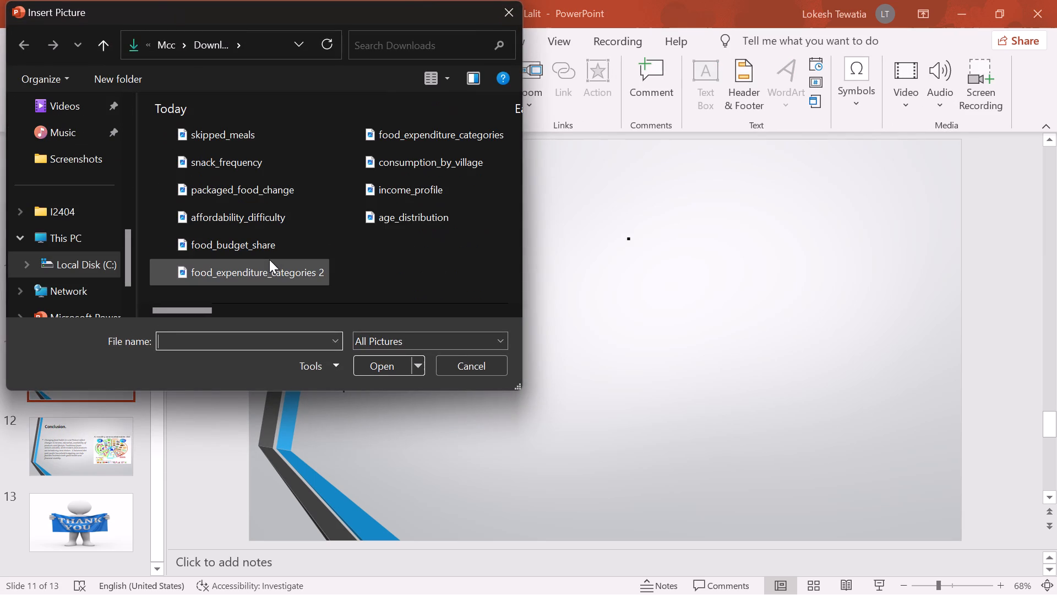
{"action": "scroll", "coordinate": [269, 259], "scroll_direction": "down", "scroll_amount": 1}
{"action": "scroll", "coordinate": [269, 259], "scroll_direction": "down", "scroll_amount": 1, "text": "ctrl"}
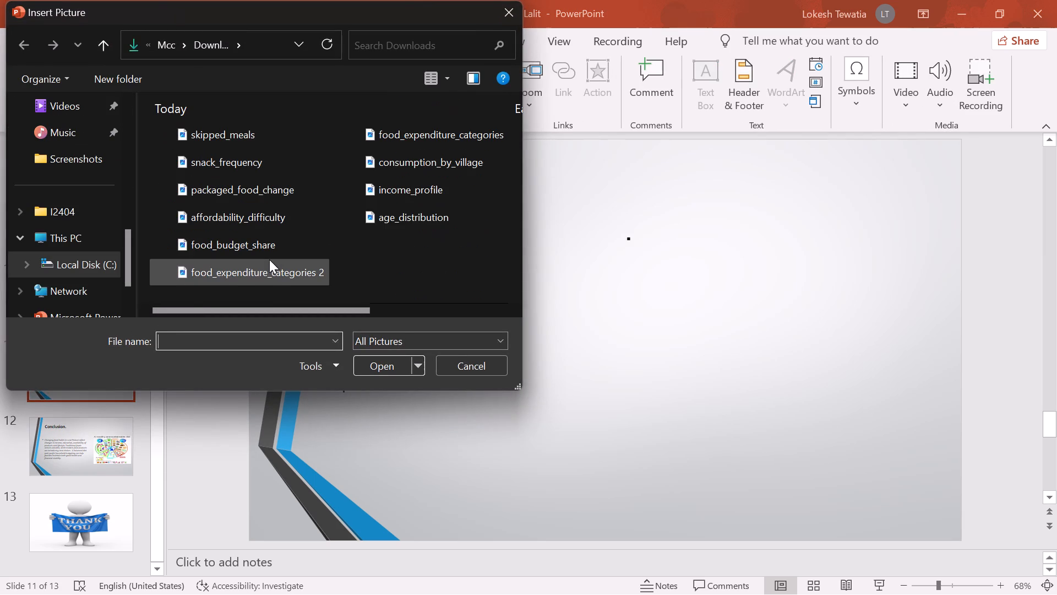
{"action": "scroll", "coordinate": [258, 228], "scroll_direction": "down", "scroll_amount": 1}
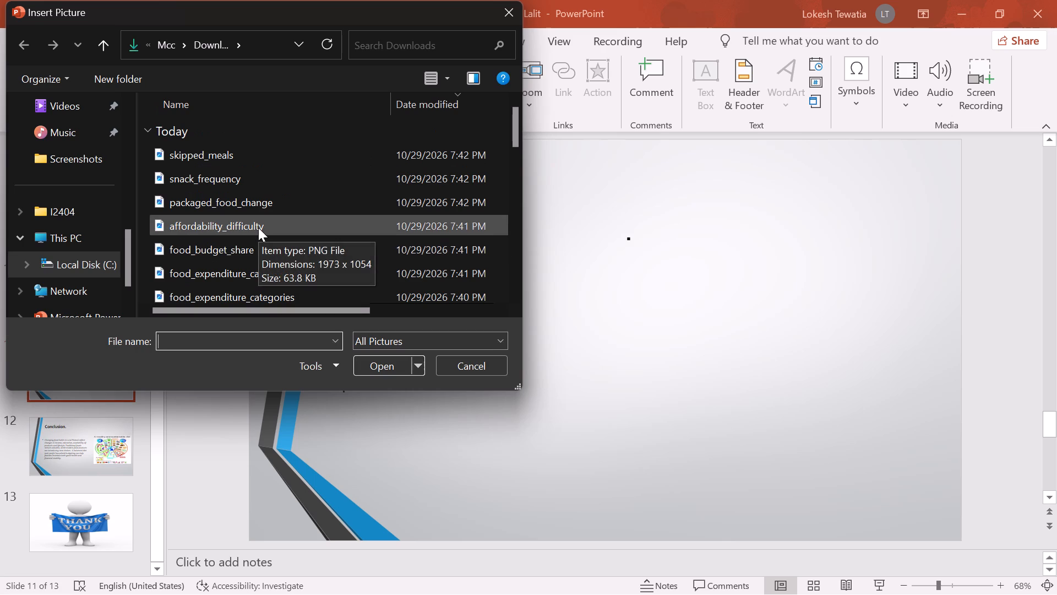
{"action": "scroll", "coordinate": [258, 228], "scroll_direction": "down", "scroll_amount": 2}
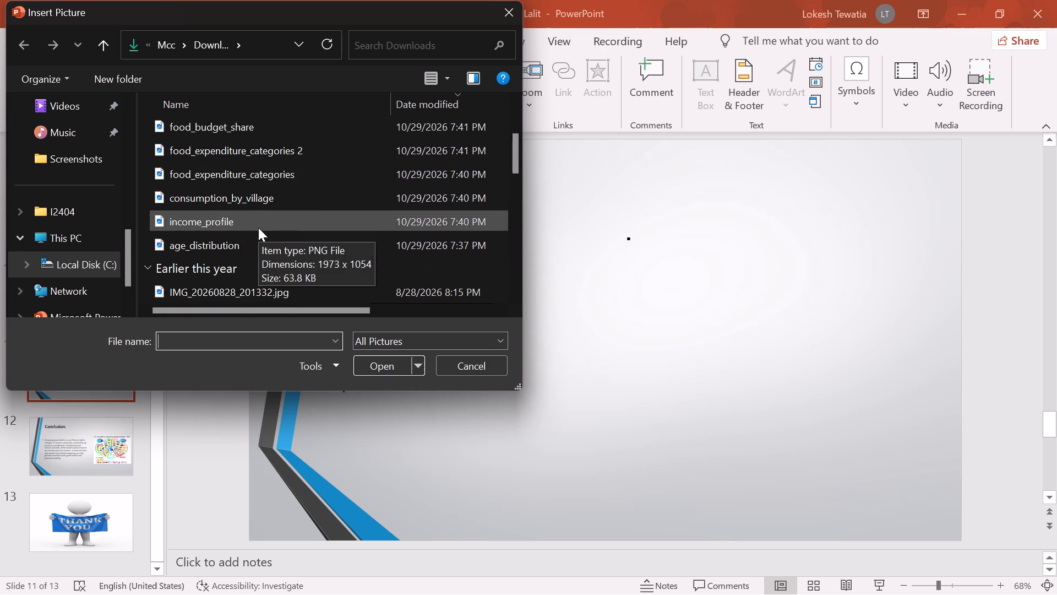
{"action": "double_click", "coordinate": [203, 198]}
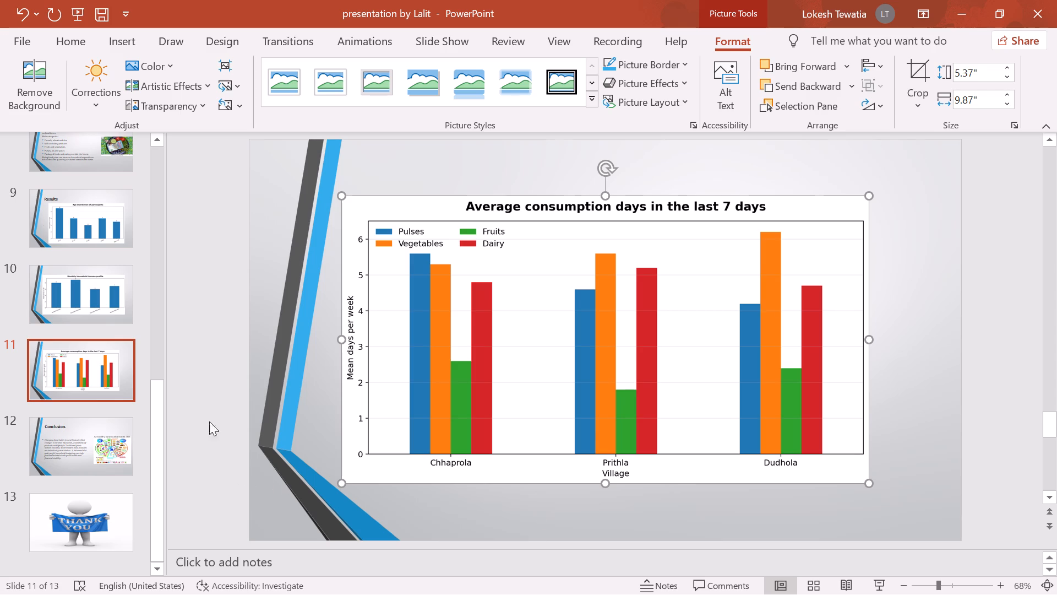
{"action": "left_click", "coordinate": [192, 399]}
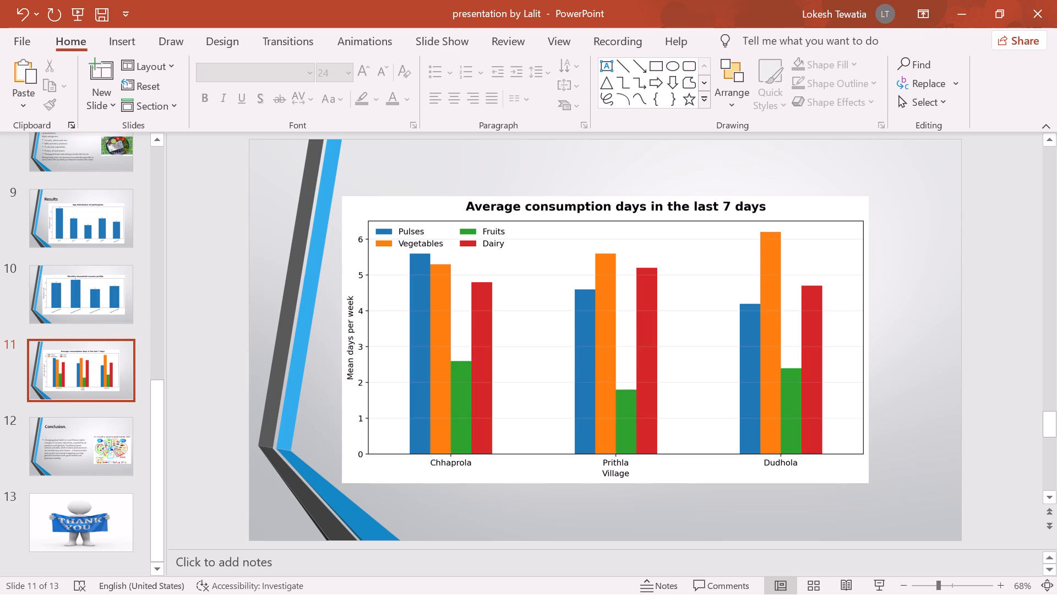
View the income chart on slide 10 again and return to the consumption chart on slide 11.
{"action": "left_click", "coordinate": [121, 298]}
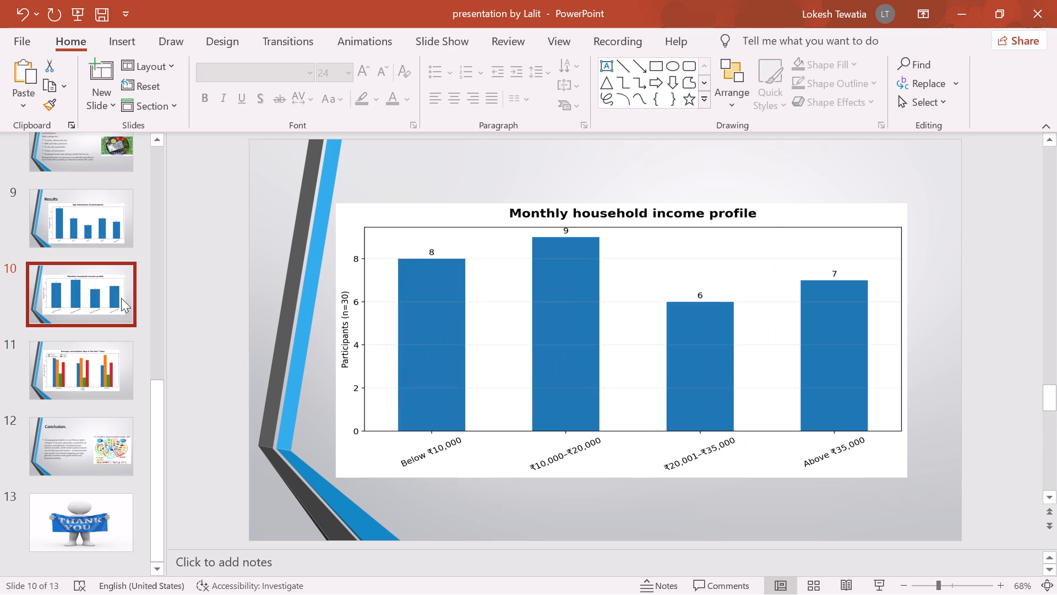
{"action": "left_click", "coordinate": [106, 359]}
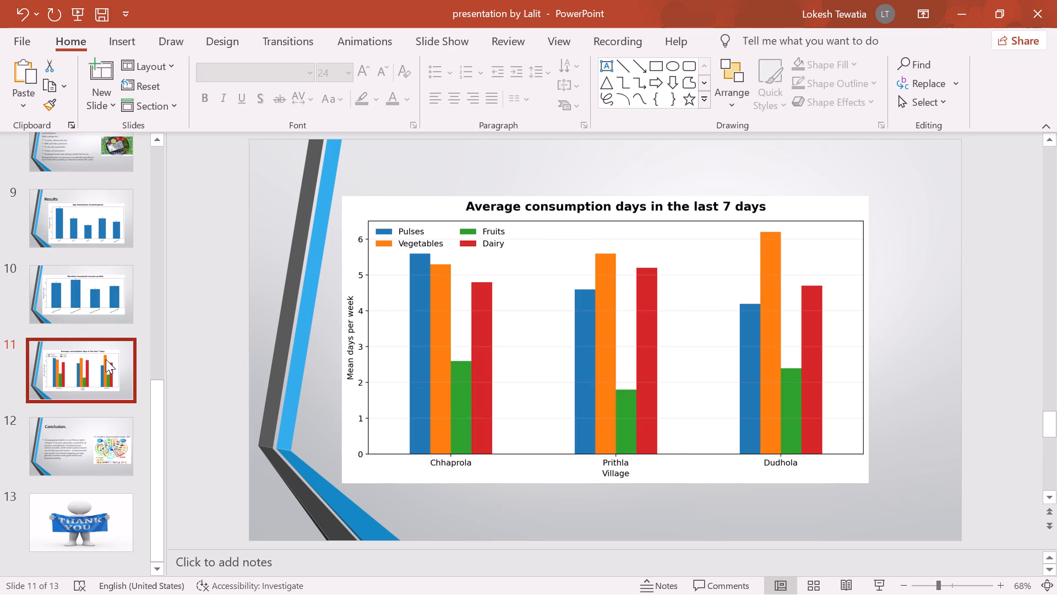
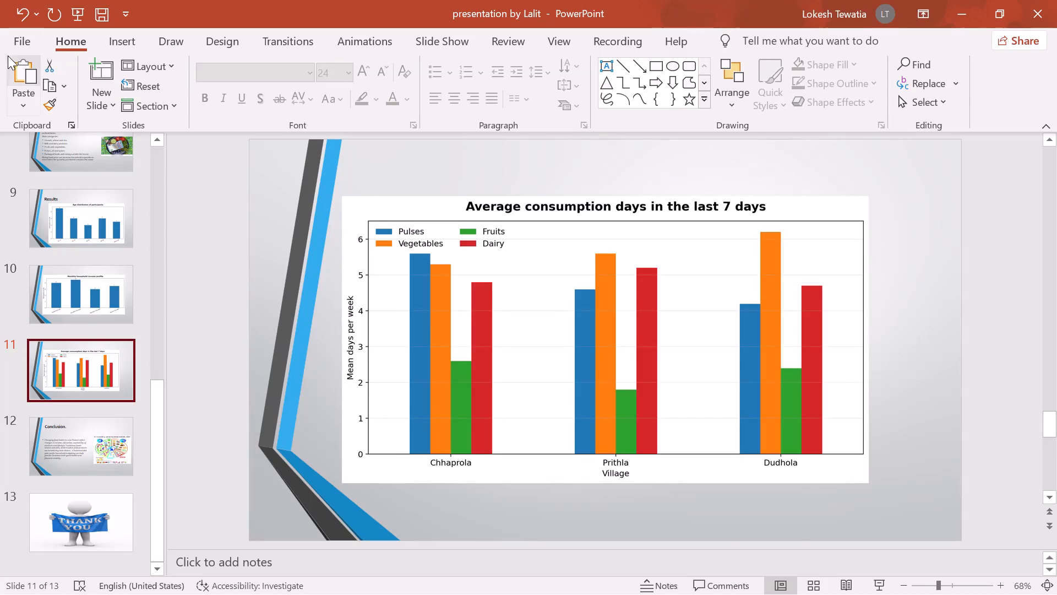
Add three new blank title-and-content slides after the consumption chart on slide 11.
{"action": "left_click", "coordinate": [93, 78]}
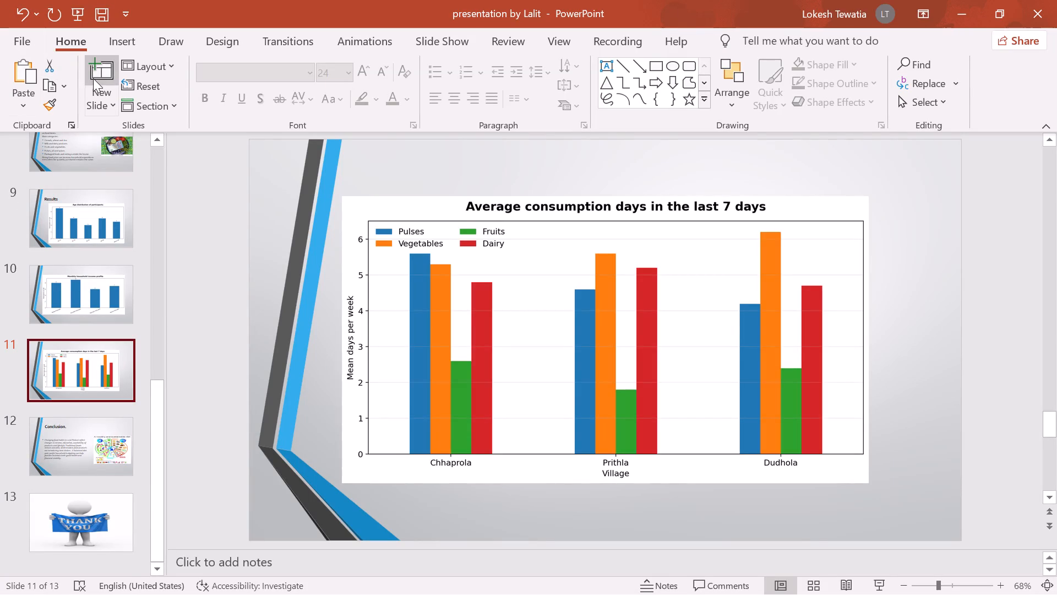
{"action": "left_click", "coordinate": [93, 75]}
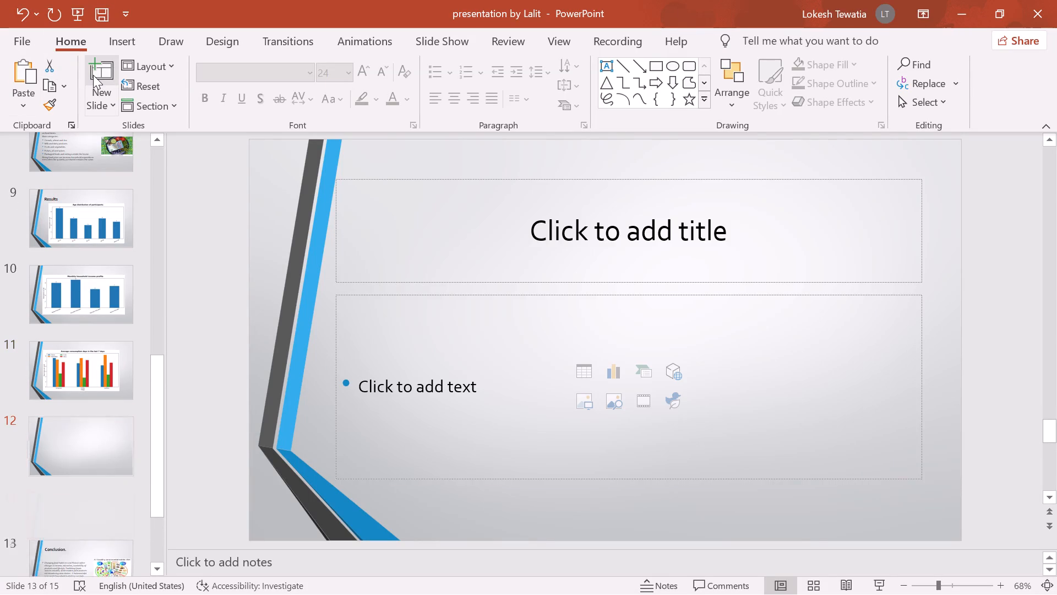
{"action": "left_click", "coordinate": [93, 75]}
On blank slide 12, enter a single period in the title and another in the body placeholder with its bullet removed.
{"action": "left_click", "coordinate": [95, 252]}
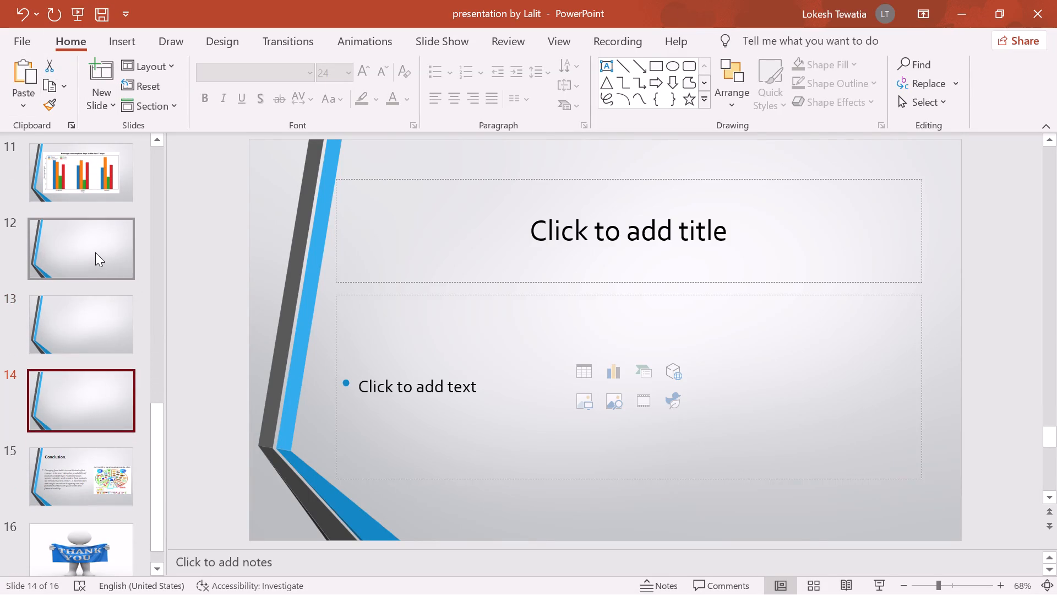
{"action": "left_click", "coordinate": [426, 242]}
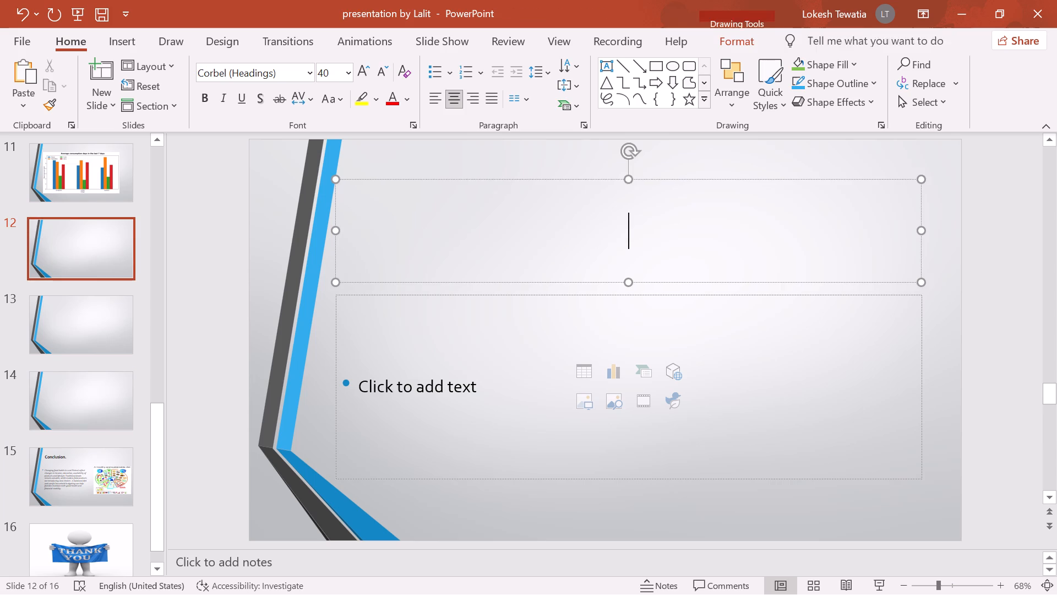
{"action": "key", "text": "period"}
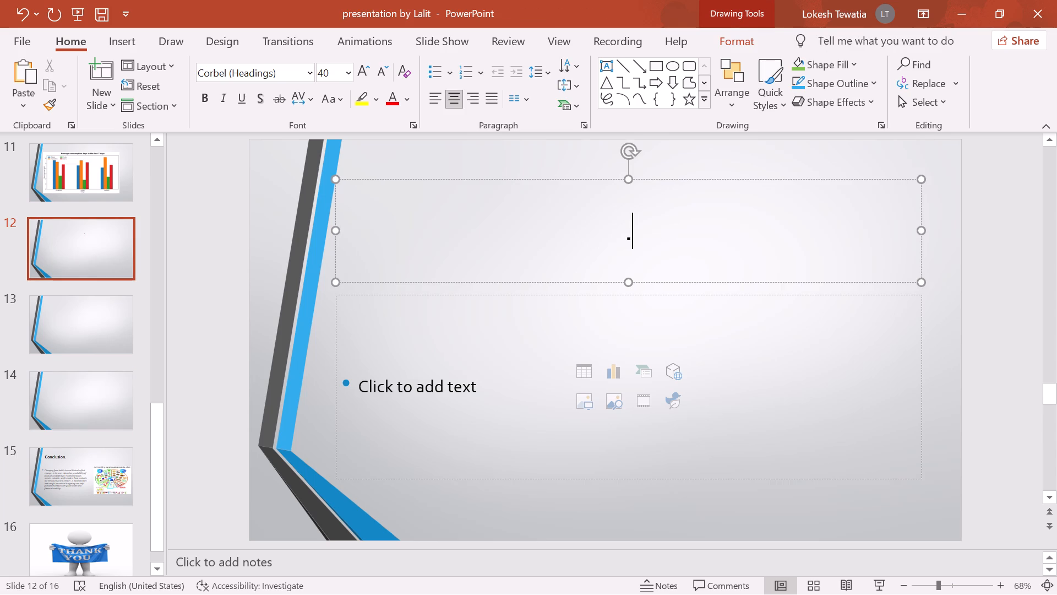
{"action": "left_click", "coordinate": [461, 305]}
{"action": "key", "text": "BackSpace"}
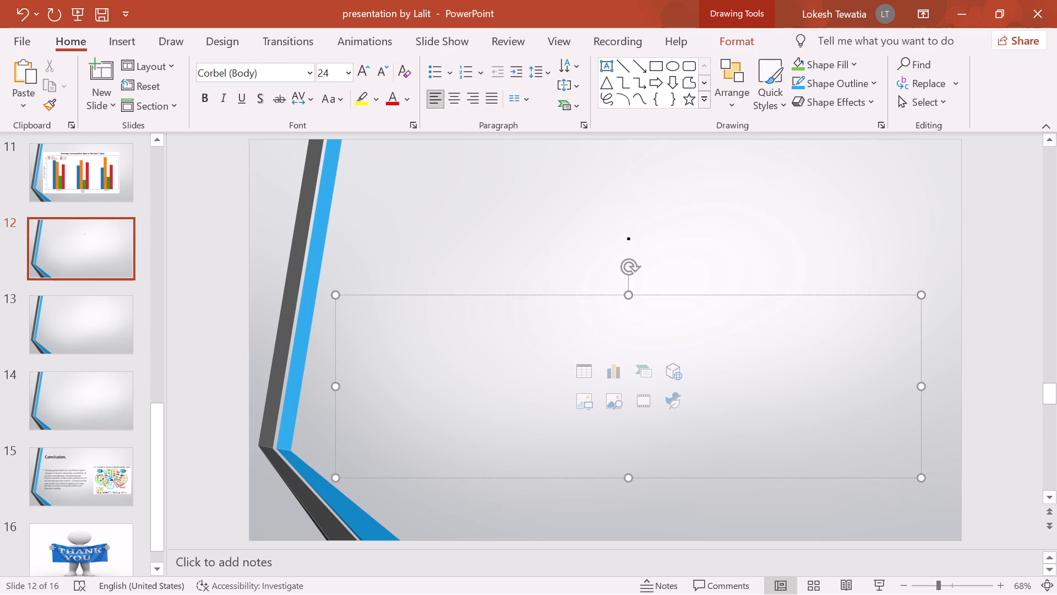
{"action": "key", "text": "period"}
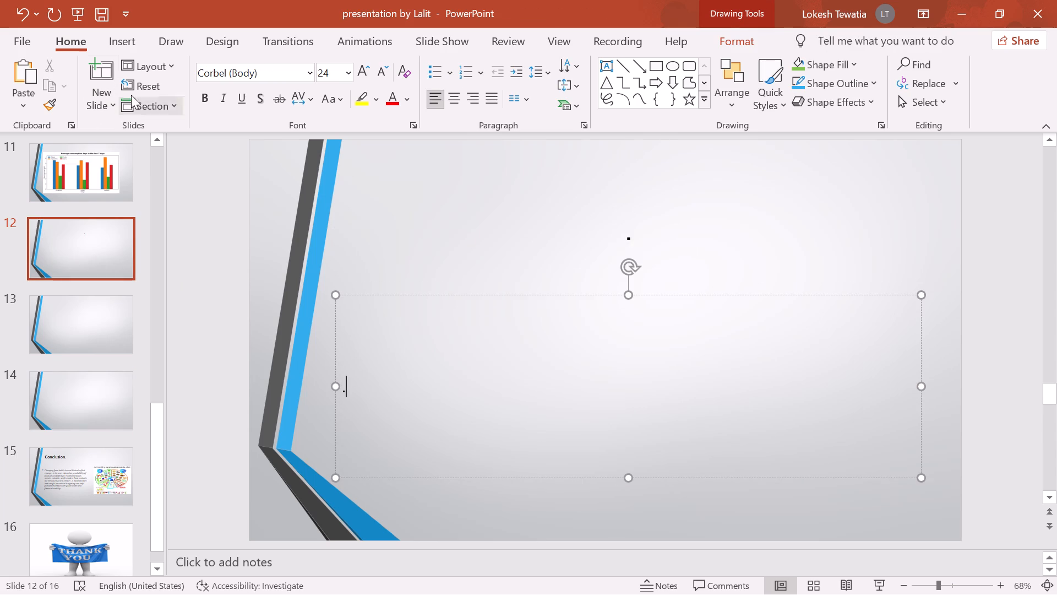
{"action": "left_click_drag", "start_coordinate": [292, 229], "coordinate": [134, 42]}
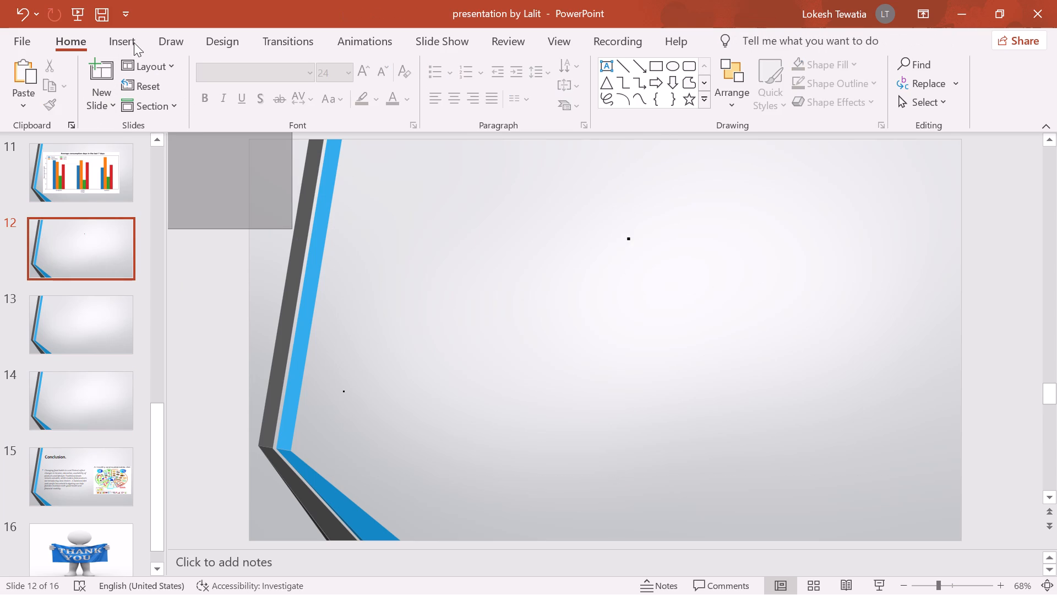
Insert the food_expenditure_categories picture from the Downloads folder on slide 12 and shift it slightly to the right.
{"action": "left_click_drag", "start_coordinate": [134, 42], "coordinate": [130, 42]}
{"action": "left_click", "coordinate": [128, 39]}
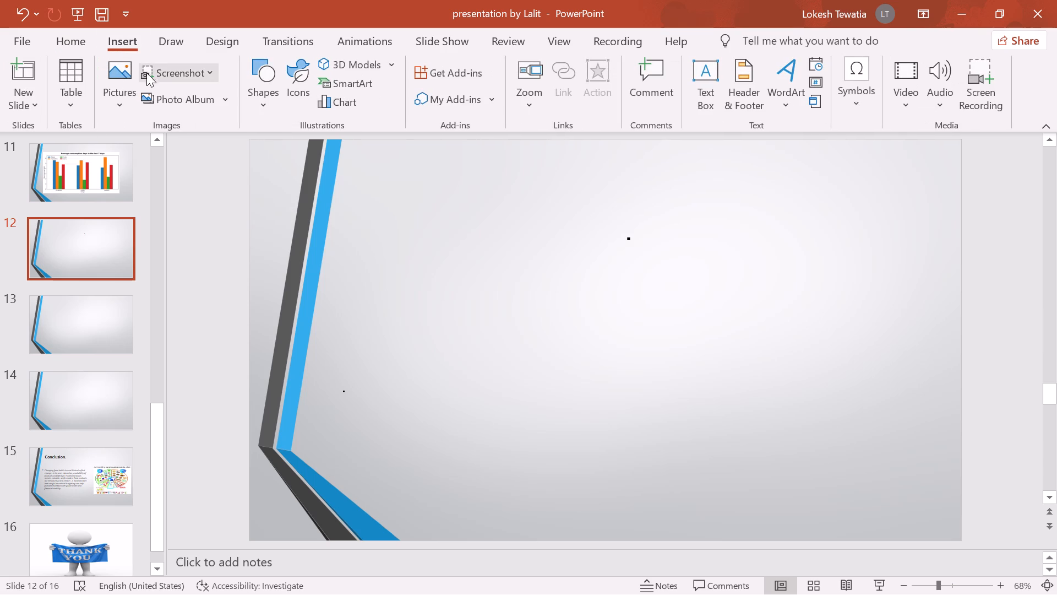
{"action": "left_click", "coordinate": [127, 78]}
{"action": "left_click", "coordinate": [162, 153]}
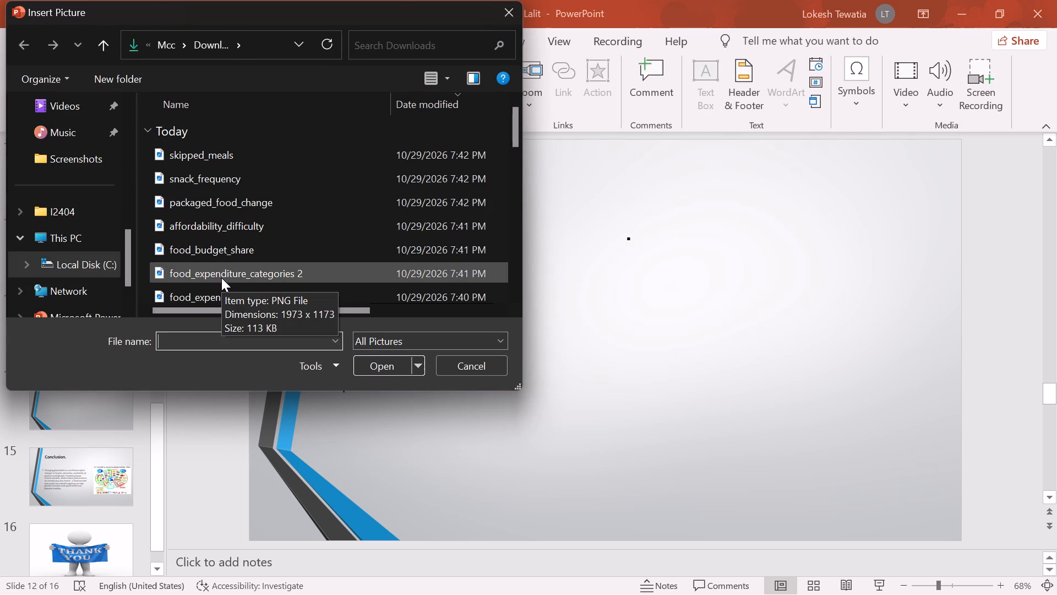
{"action": "scroll", "coordinate": [221, 278], "scroll_direction": "down", "scroll_amount": 1}
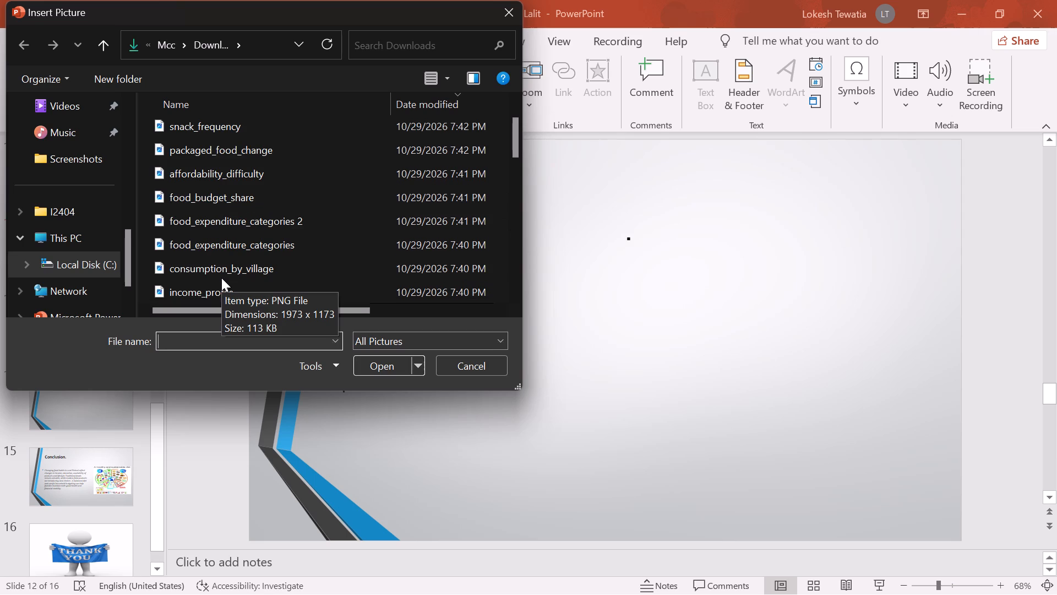
{"action": "double_click", "coordinate": [222, 242]}
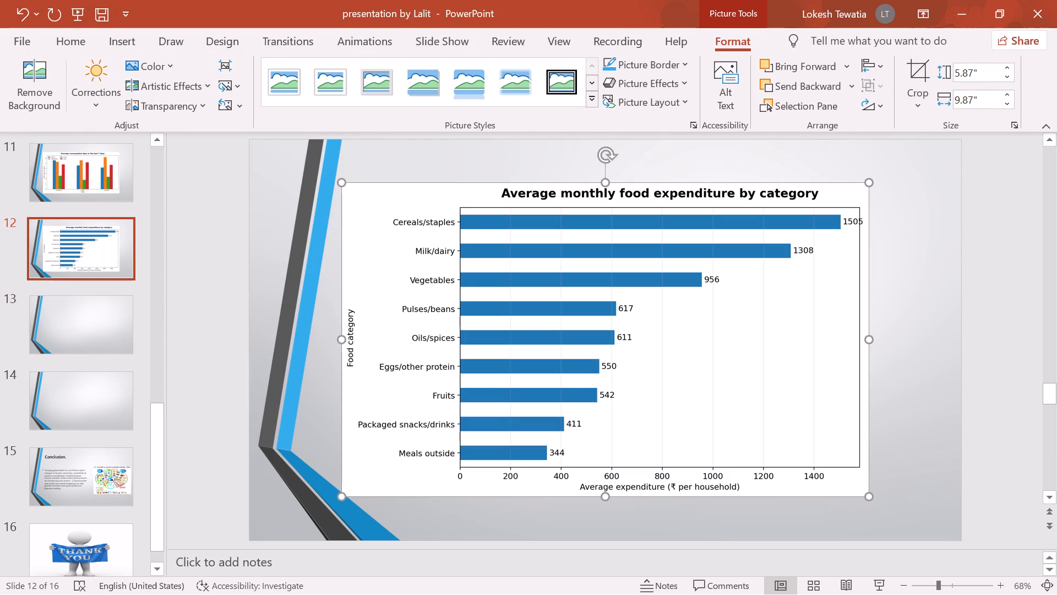
{"action": "left_click_drag", "start_coordinate": [729, 323], "coordinate": [748, 325]}
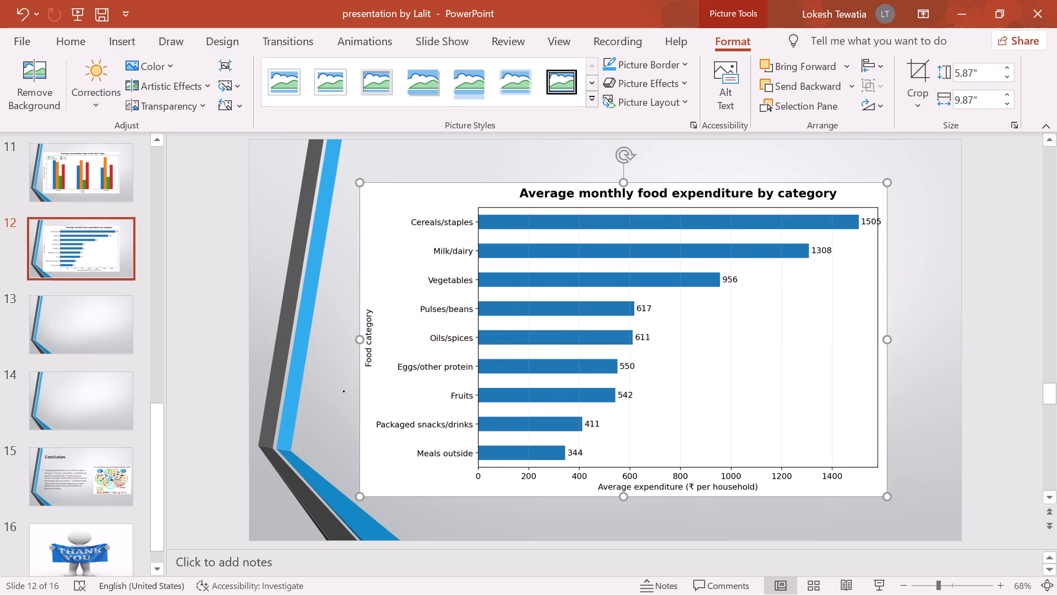
{"action": "left_click", "coordinate": [958, 366]}
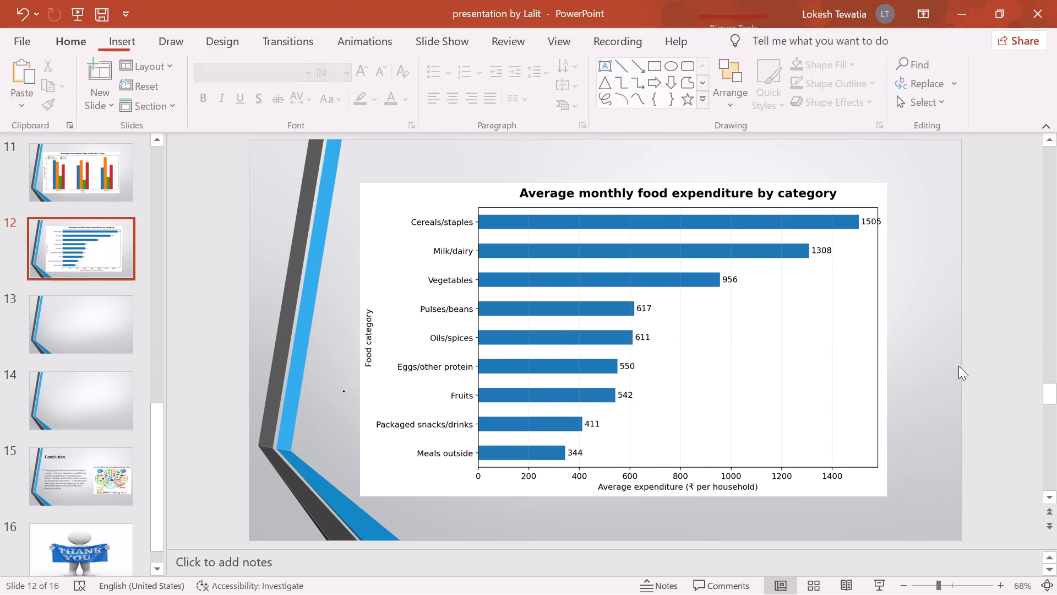
On blank slide 13, enter a single period in the title and another in the body placeholder with its bullet removed.
{"action": "left_click", "coordinate": [118, 339]}
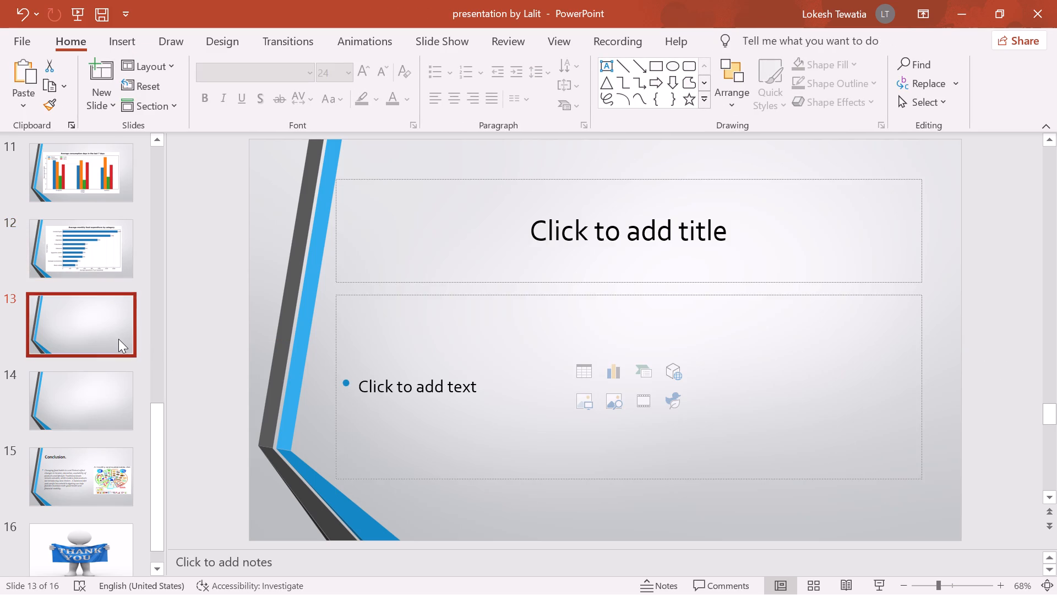
{"action": "left_click", "coordinate": [412, 251]}
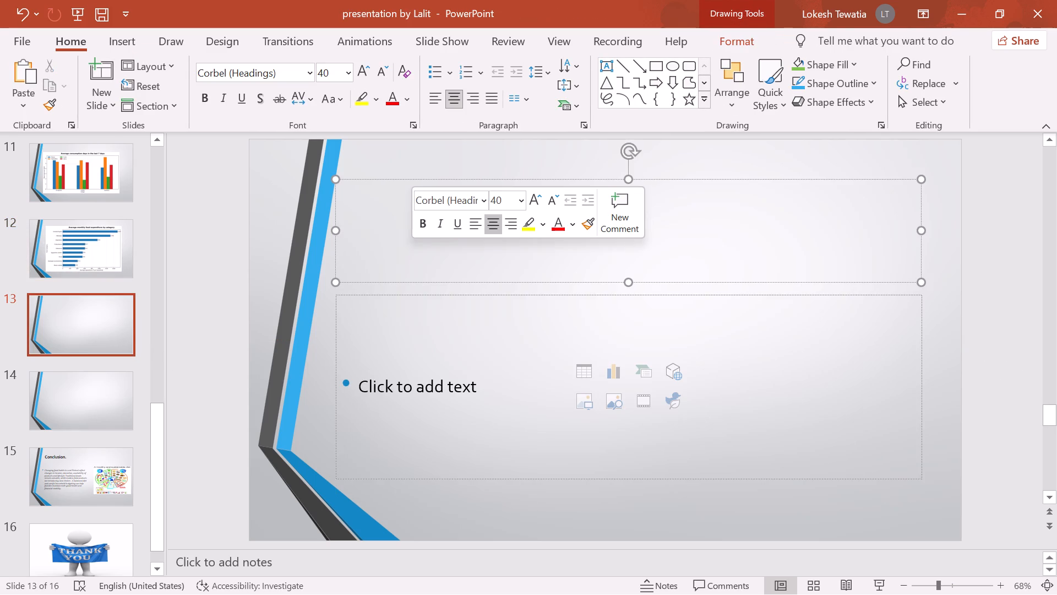
{"action": "key", "text": "period"}
{"action": "left_click", "coordinate": [364, 316]}
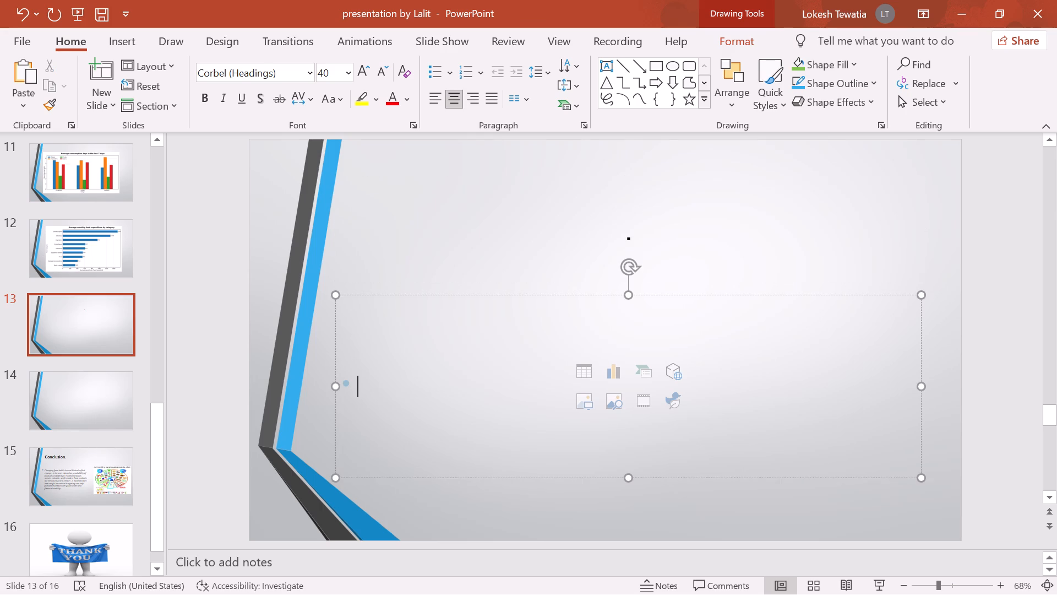
{"action": "key", "text": "BackSpace"}
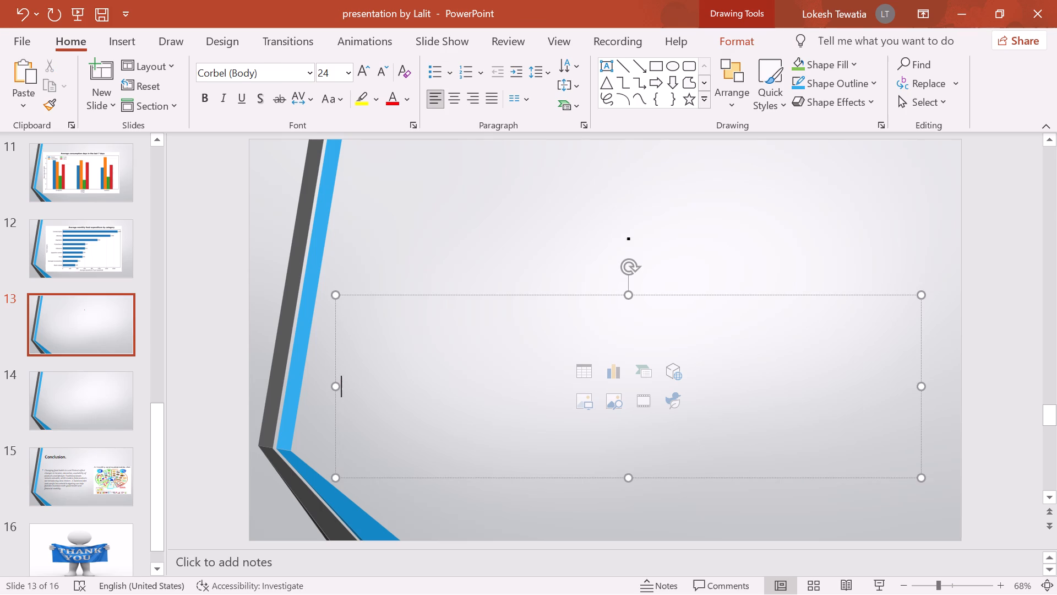
{"action": "key", "text": "period"}
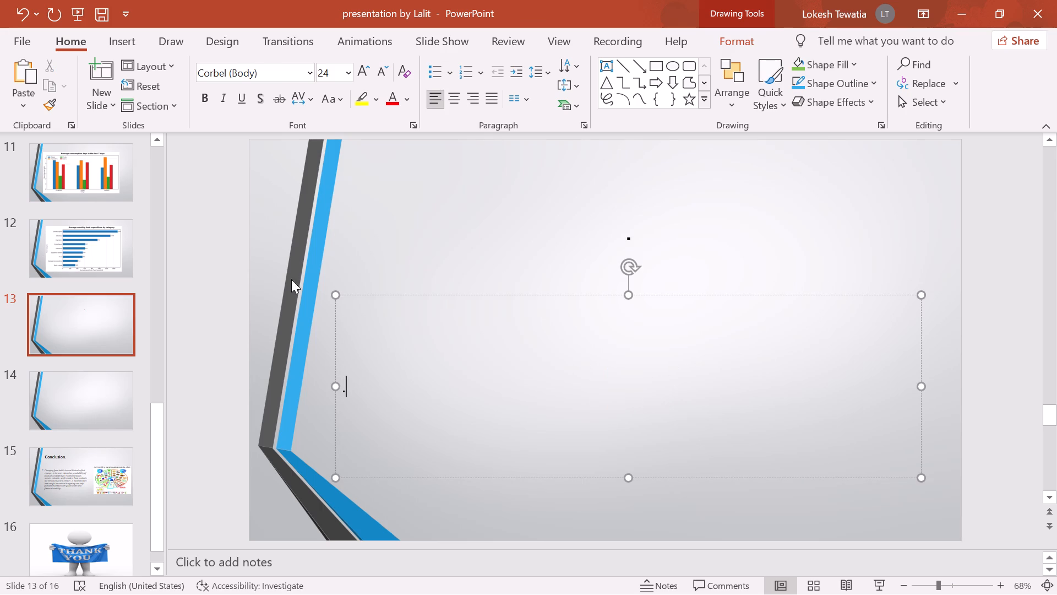
{"action": "left_click", "coordinate": [274, 194]}
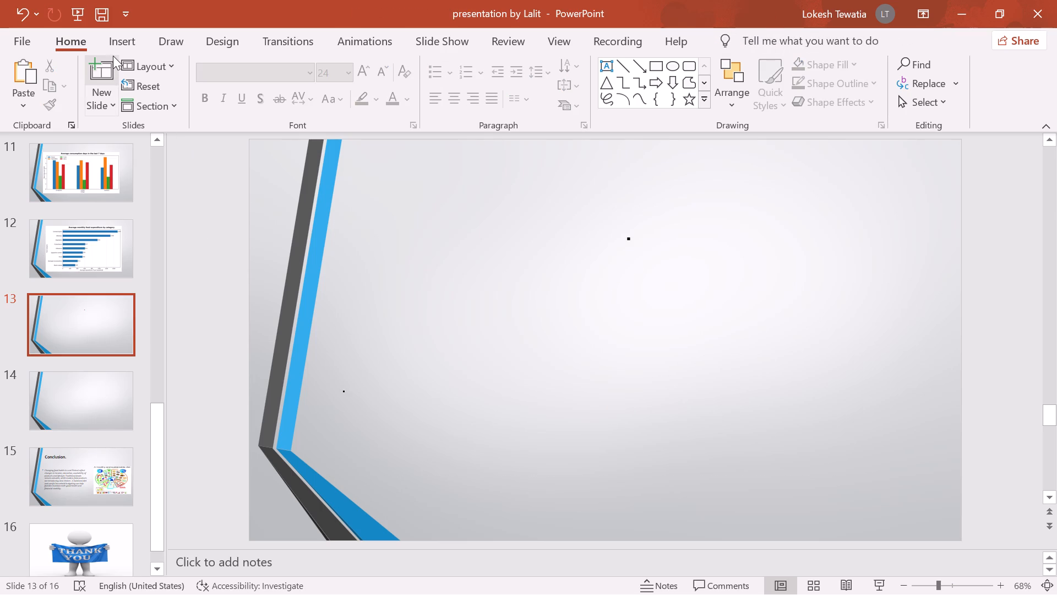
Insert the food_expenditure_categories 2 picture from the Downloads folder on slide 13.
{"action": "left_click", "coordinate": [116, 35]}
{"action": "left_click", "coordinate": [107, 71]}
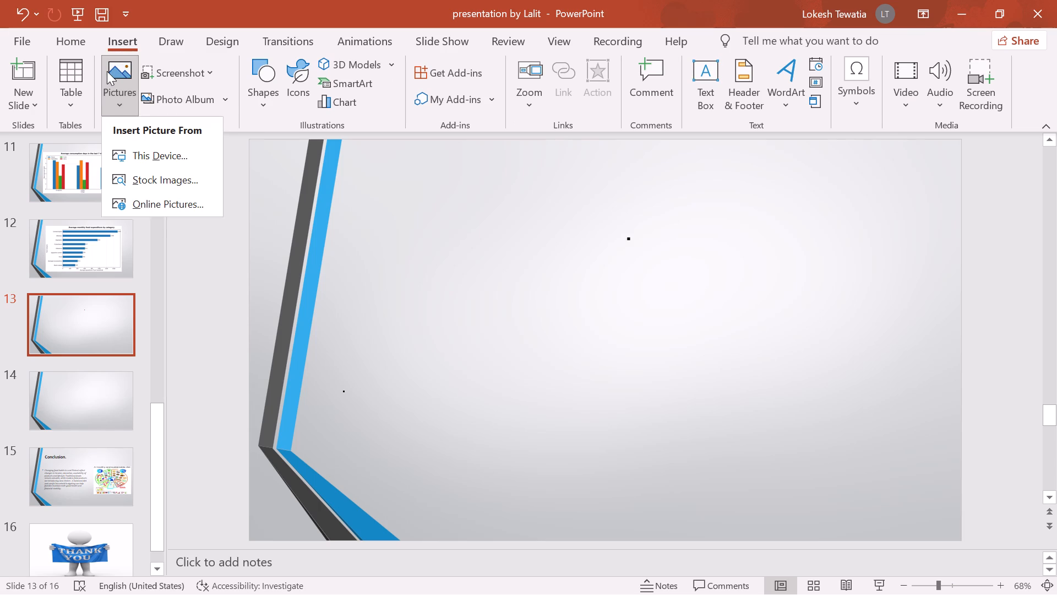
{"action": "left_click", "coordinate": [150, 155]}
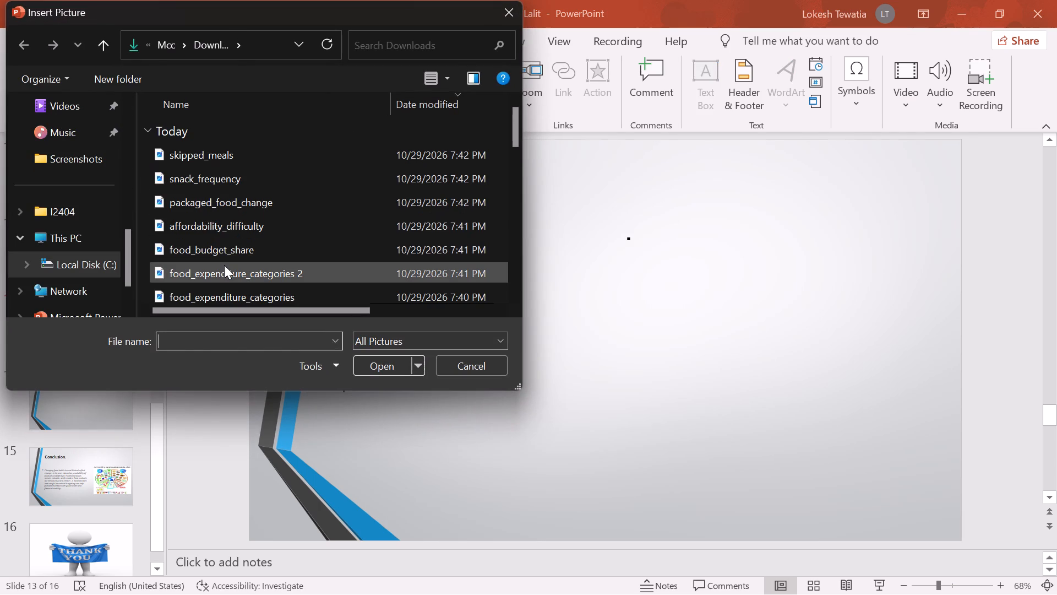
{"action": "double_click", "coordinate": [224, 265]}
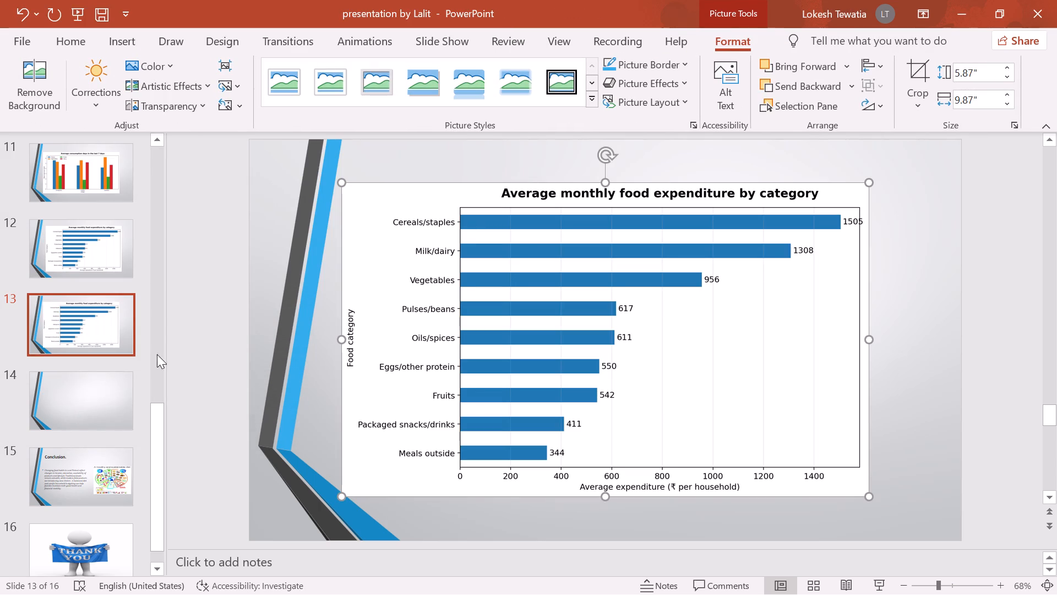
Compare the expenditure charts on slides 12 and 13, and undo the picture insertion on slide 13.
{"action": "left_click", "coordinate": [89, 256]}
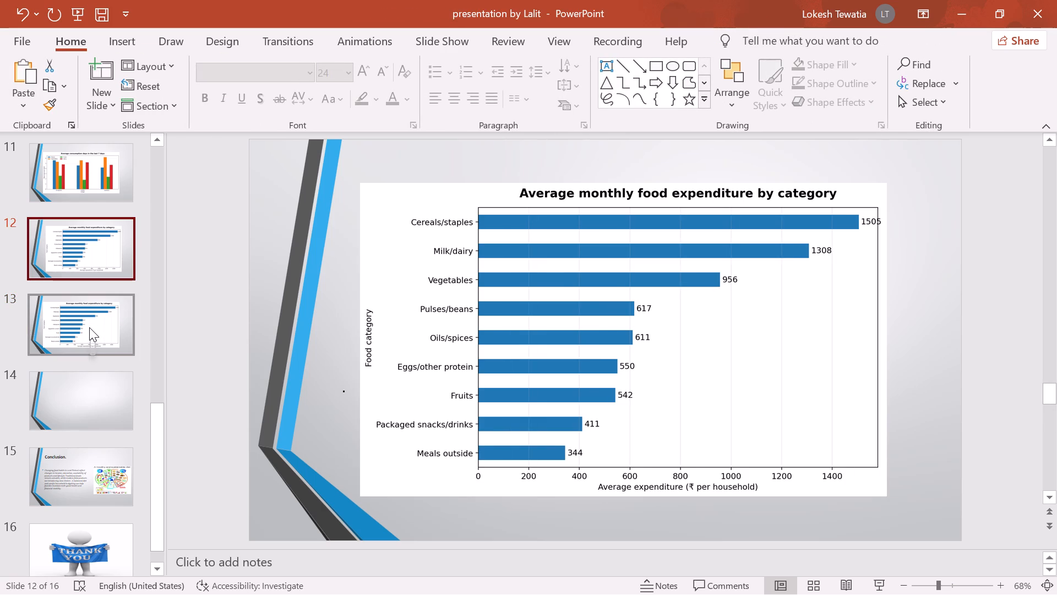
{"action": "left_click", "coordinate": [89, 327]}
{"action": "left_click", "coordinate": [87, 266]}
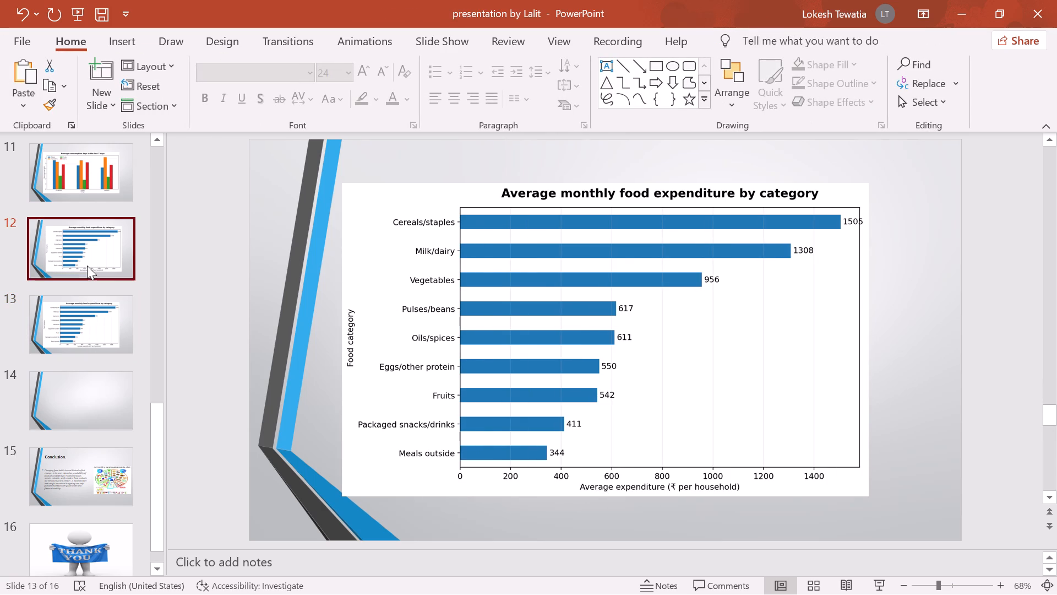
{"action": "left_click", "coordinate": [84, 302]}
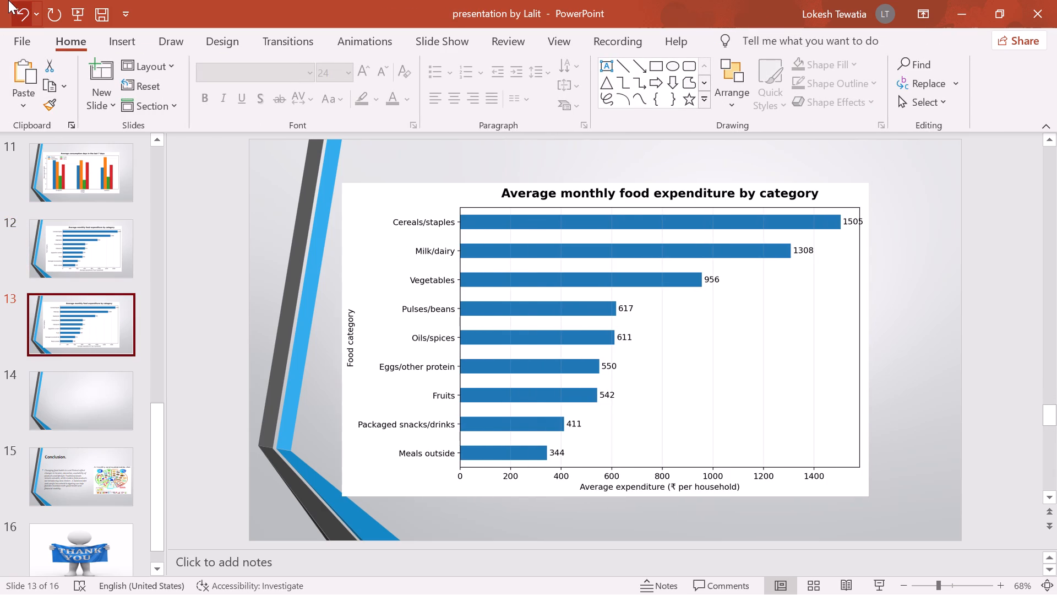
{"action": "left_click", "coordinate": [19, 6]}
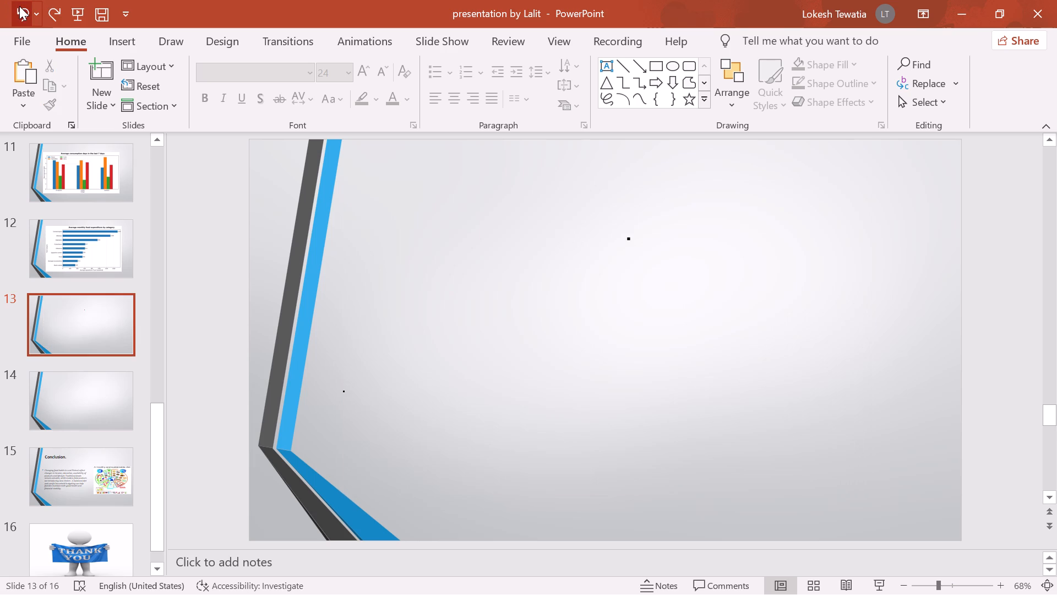
Insert the food_budget_share picture from the Downloads folder on slide 13.
{"action": "left_click", "coordinate": [118, 36]}
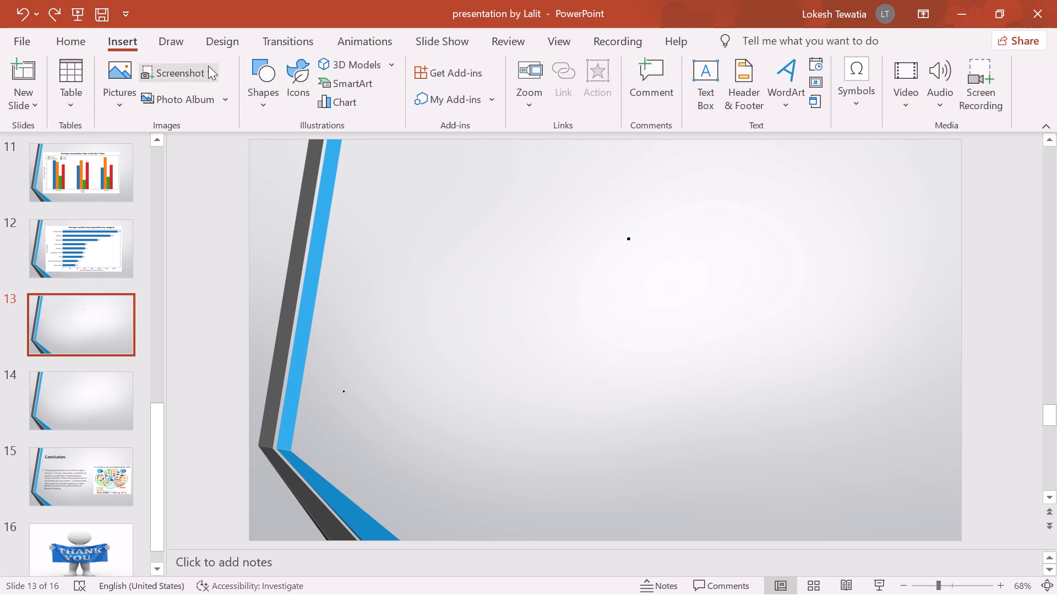
{"action": "left_click", "coordinate": [111, 83]}
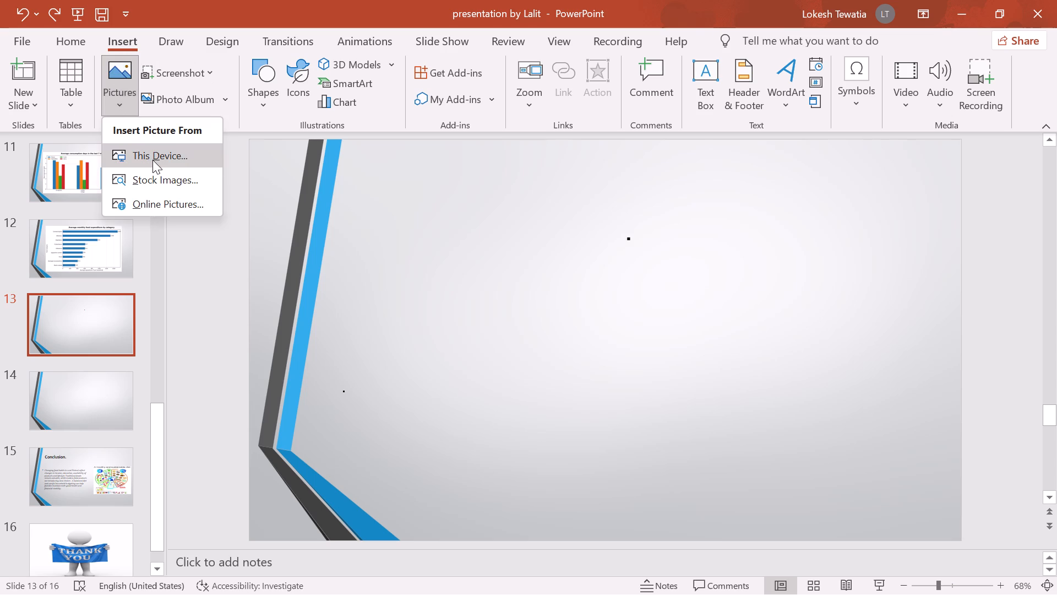
{"action": "left_click", "coordinate": [152, 160]}
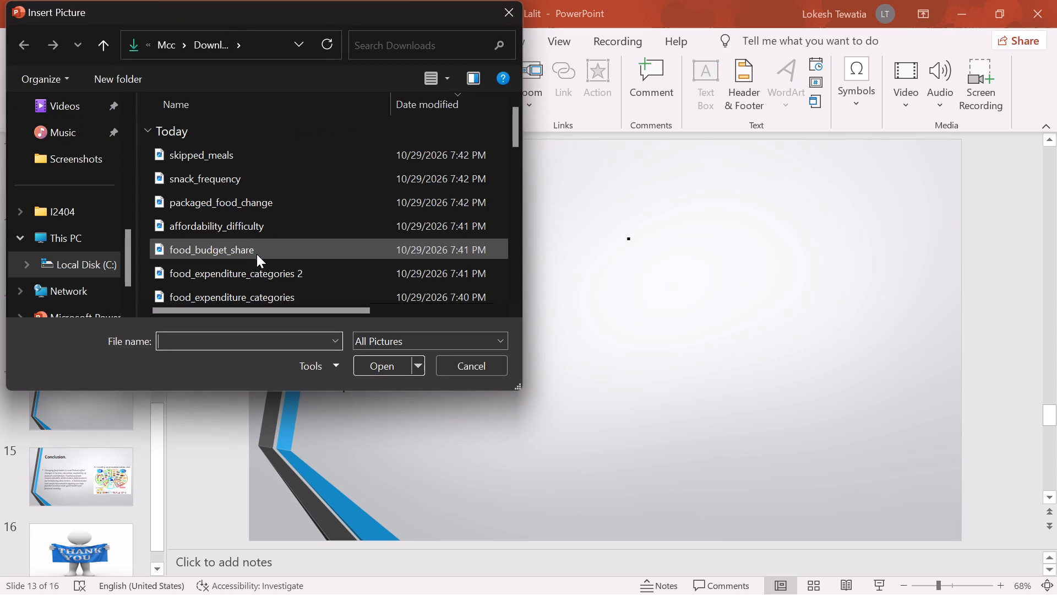
{"action": "double_click", "coordinate": [249, 245]}
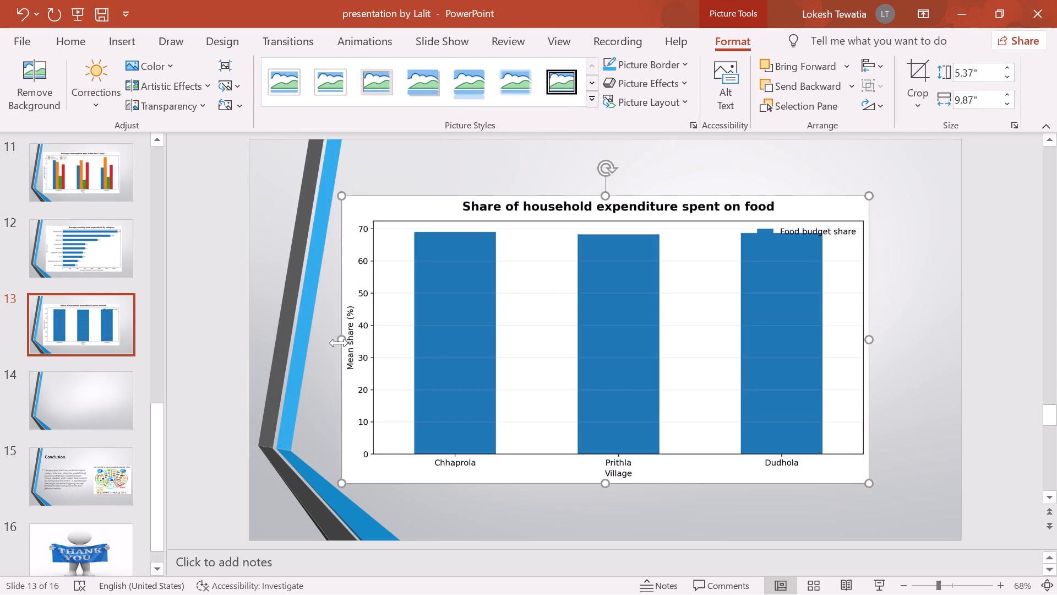
Insert the affordability_difficulty picture from the Downloads folder on blank slide 14.
{"action": "left_click", "coordinate": [87, 392]}
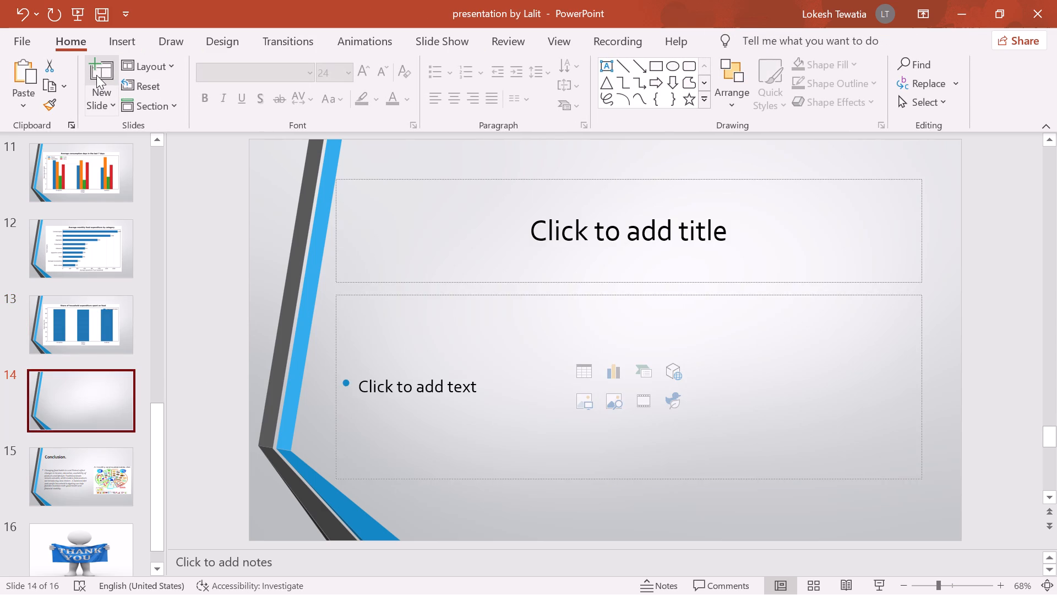
{"action": "left_click", "coordinate": [131, 44]}
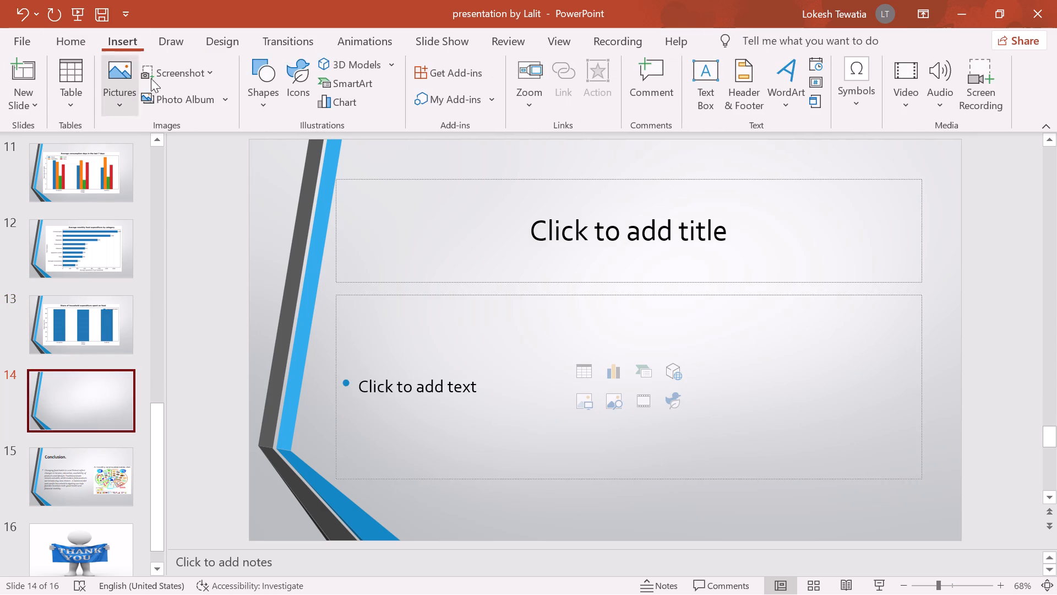
{"action": "left_click", "coordinate": [133, 78]}
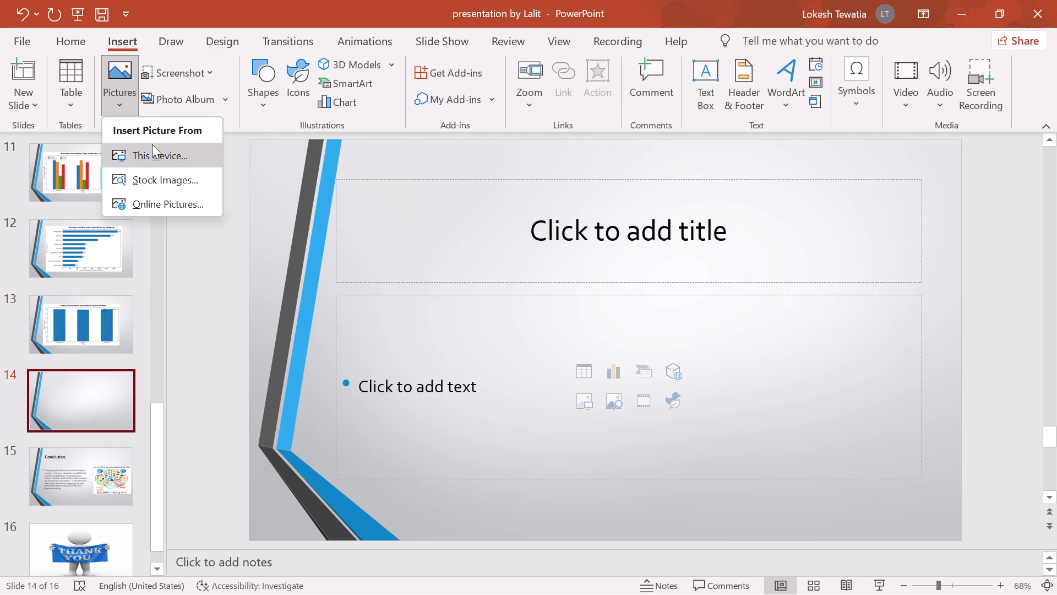
{"action": "left_click", "coordinate": [152, 146]}
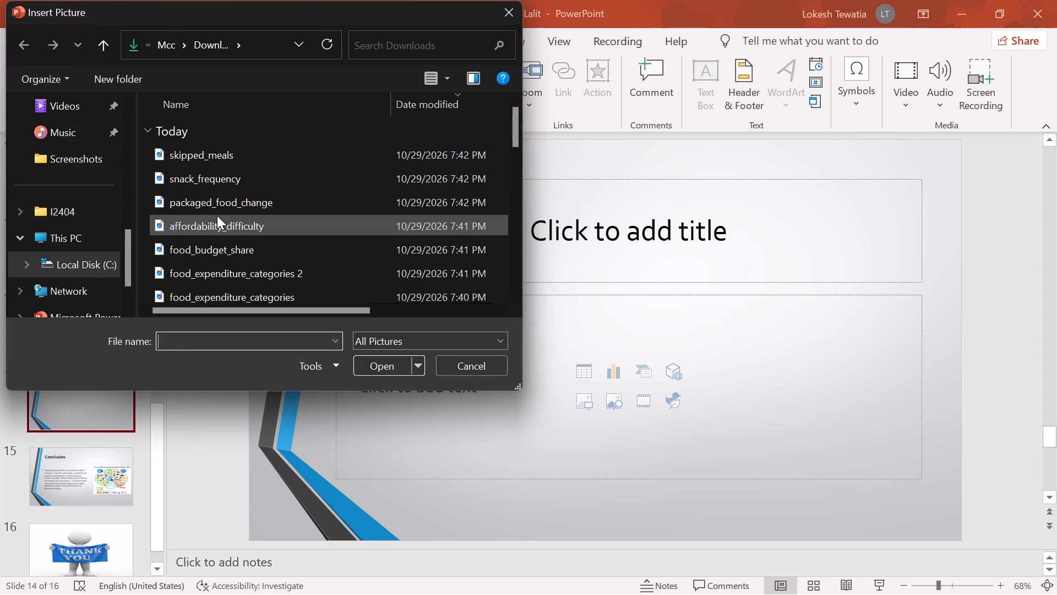
{"action": "double_click", "coordinate": [227, 224]}
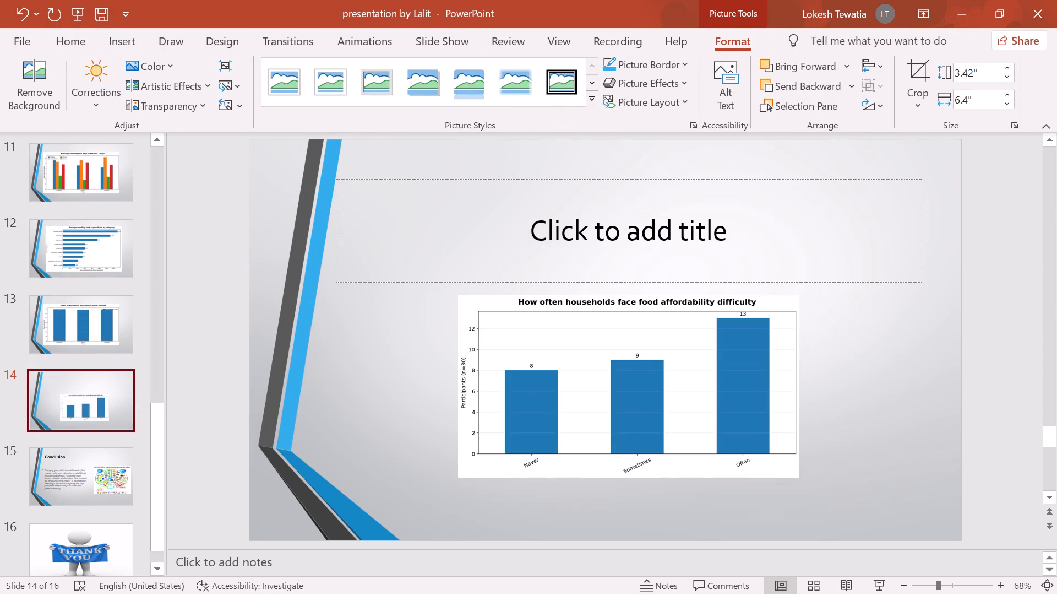
Enter a single period in the title placeholder of slide 14.
{"action": "left_click", "coordinate": [511, 246]}
{"action": "key", "text": "period"}
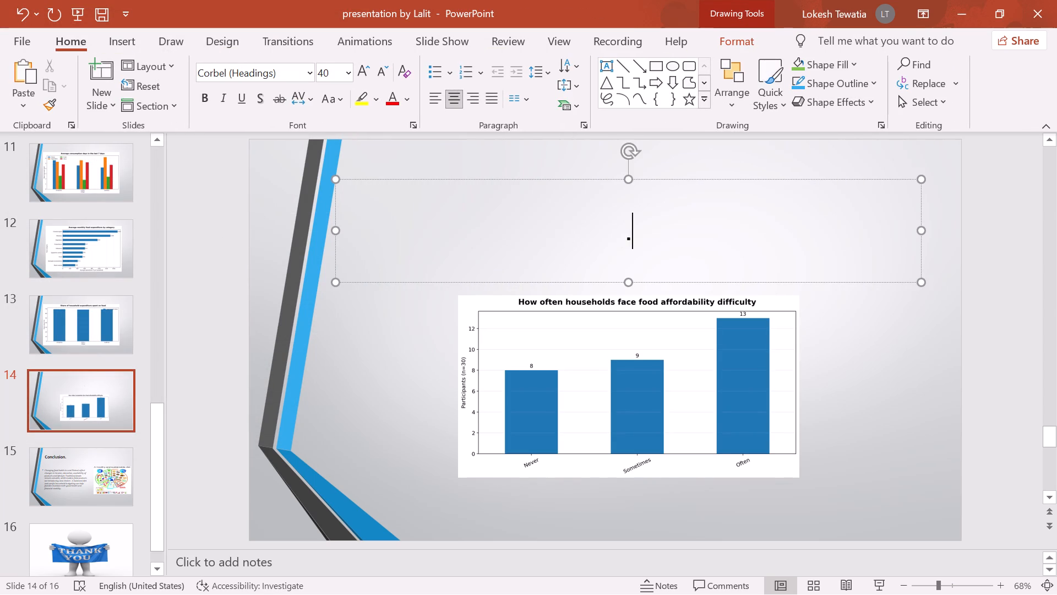
Enlarge the affordability difficulty chart on slide 14 upward and to both sides so it covers most of the title and body area.
{"action": "left_click", "coordinate": [617, 327]}
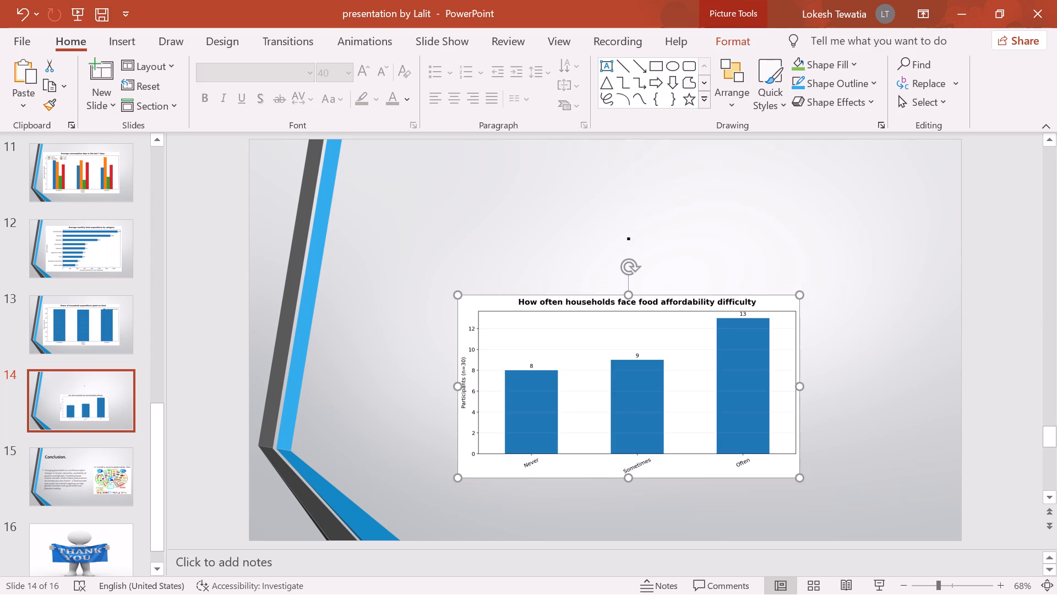
{"action": "left_click_drag", "start_coordinate": [626, 295], "coordinate": [633, 137]}
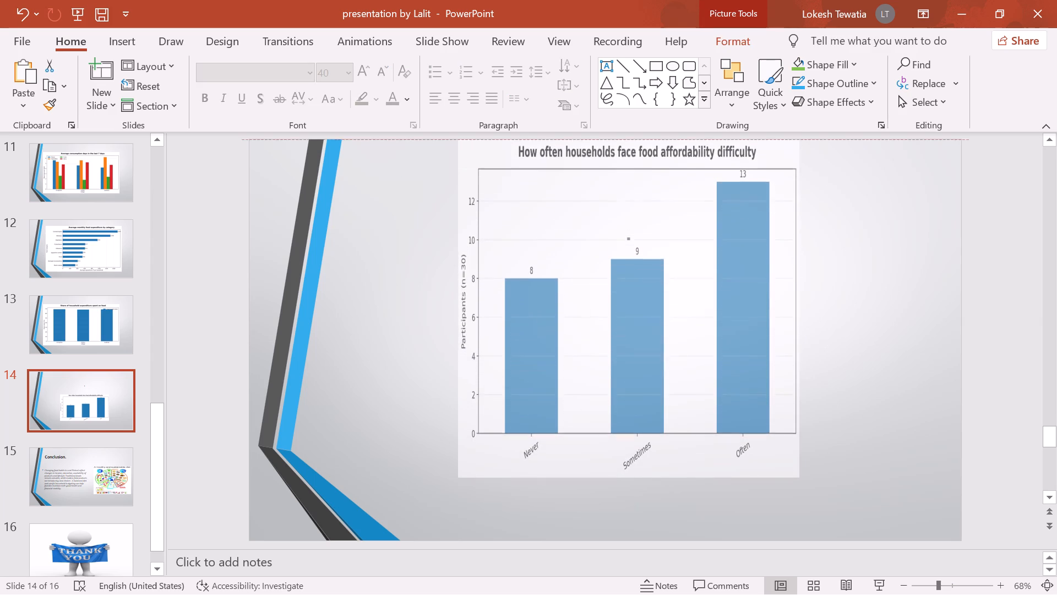
{"action": "left_click_drag", "start_coordinate": [633, 137], "coordinate": [627, 175]}
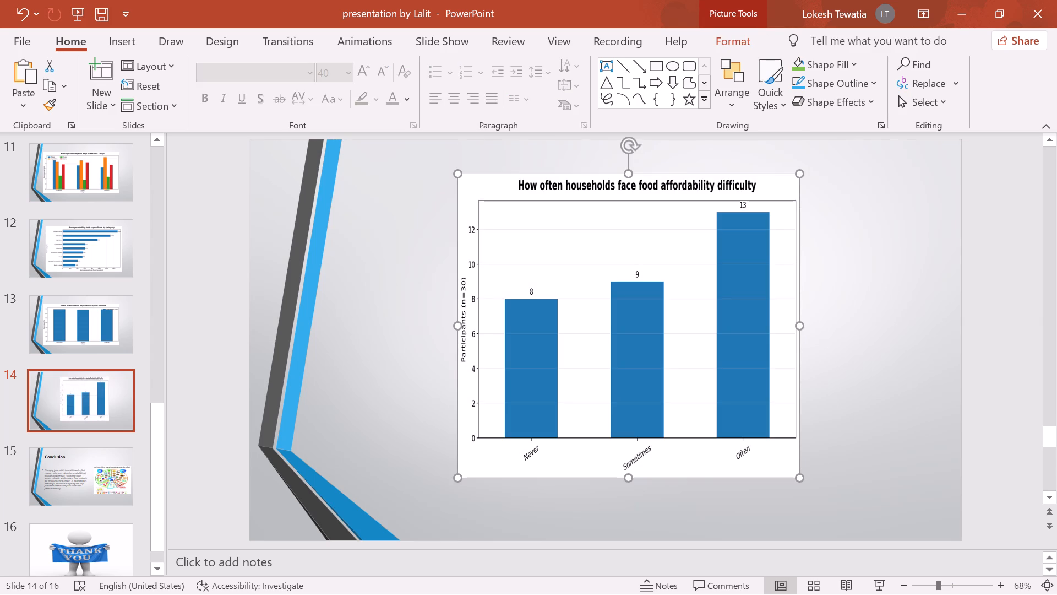
{"action": "left_click_drag", "start_coordinate": [459, 326], "coordinate": [374, 338]}
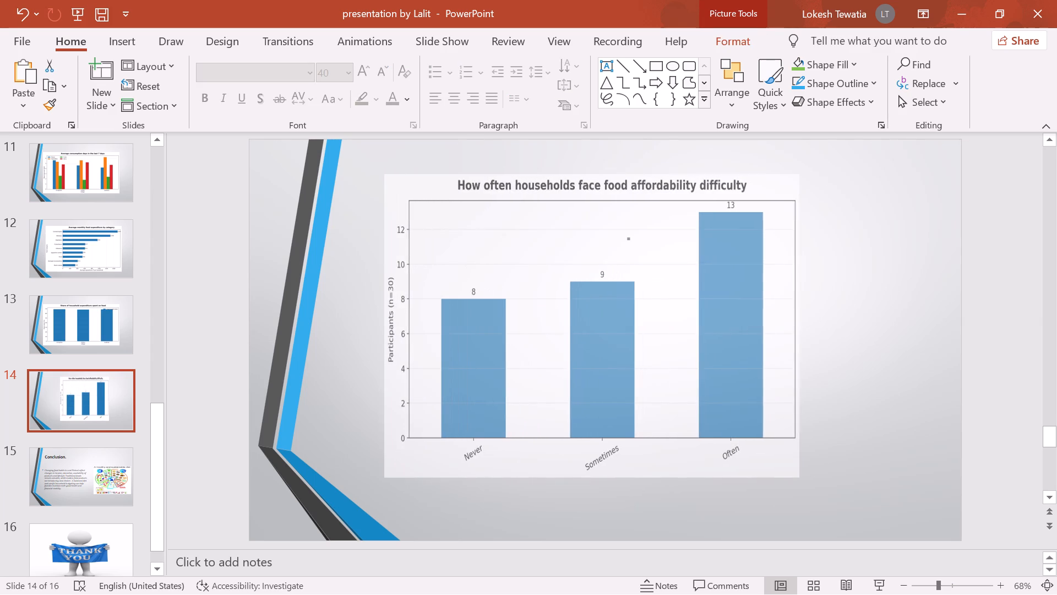
{"action": "left_click_drag", "start_coordinate": [374, 338], "coordinate": [348, 347]}
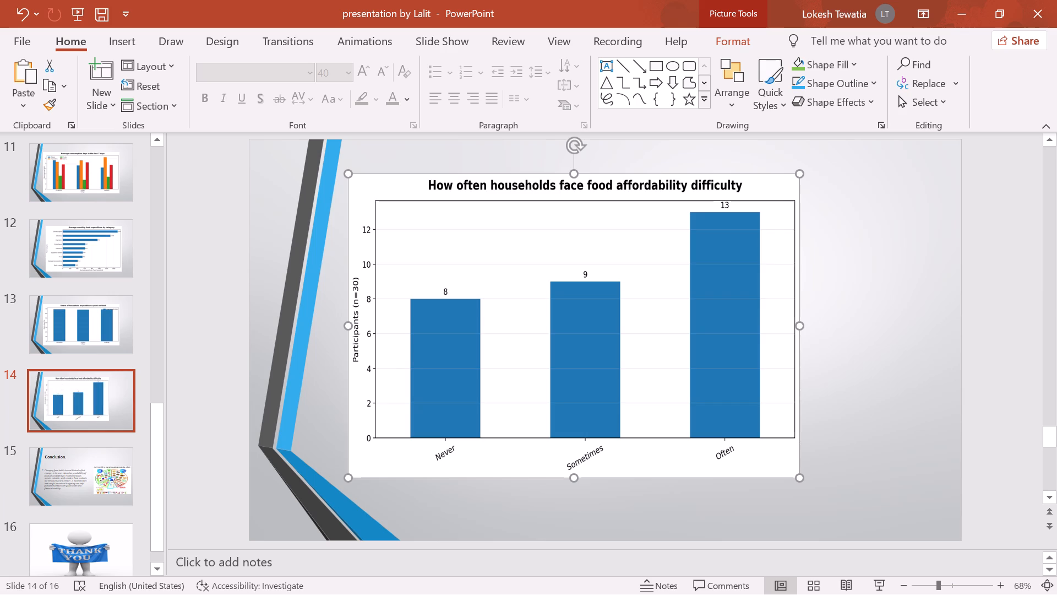
{"action": "left_click_drag", "start_coordinate": [801, 324], "coordinate": [857, 330]}
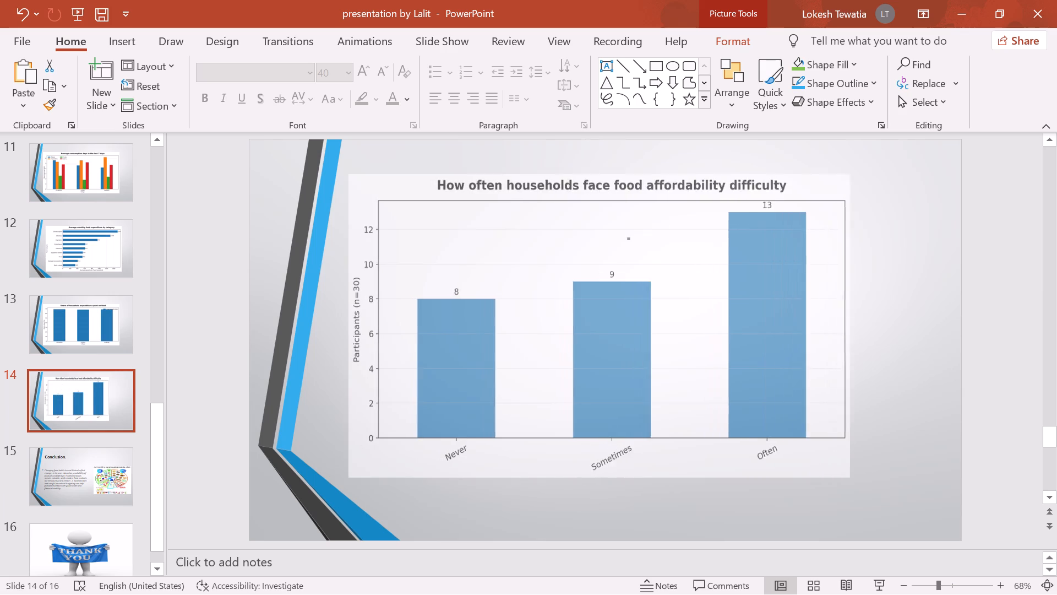
{"action": "left_click_drag", "start_coordinate": [857, 330], "coordinate": [909, 337]}
{"action": "left_click", "coordinate": [939, 348]}
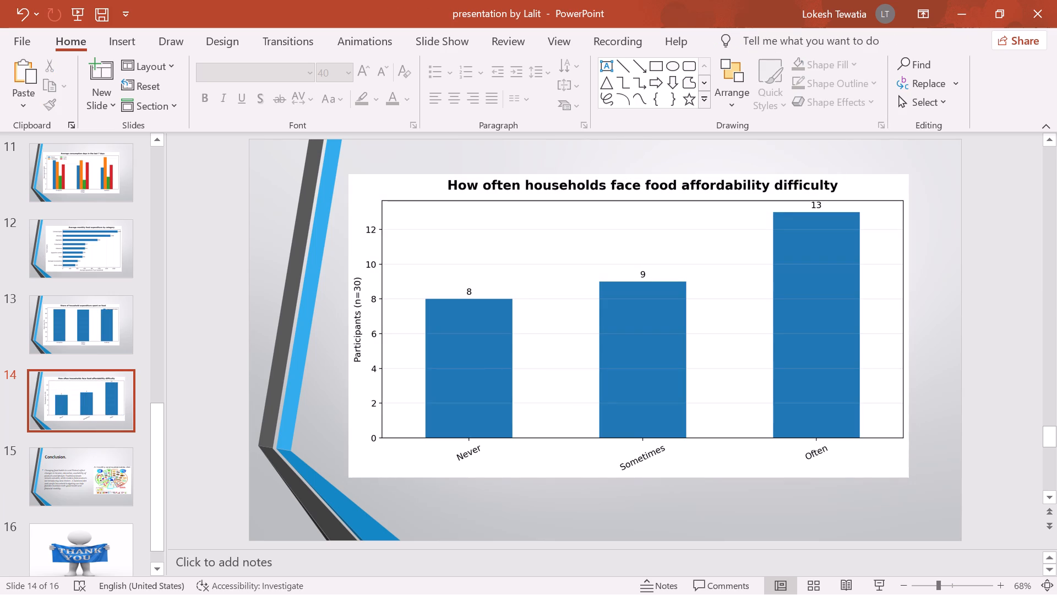
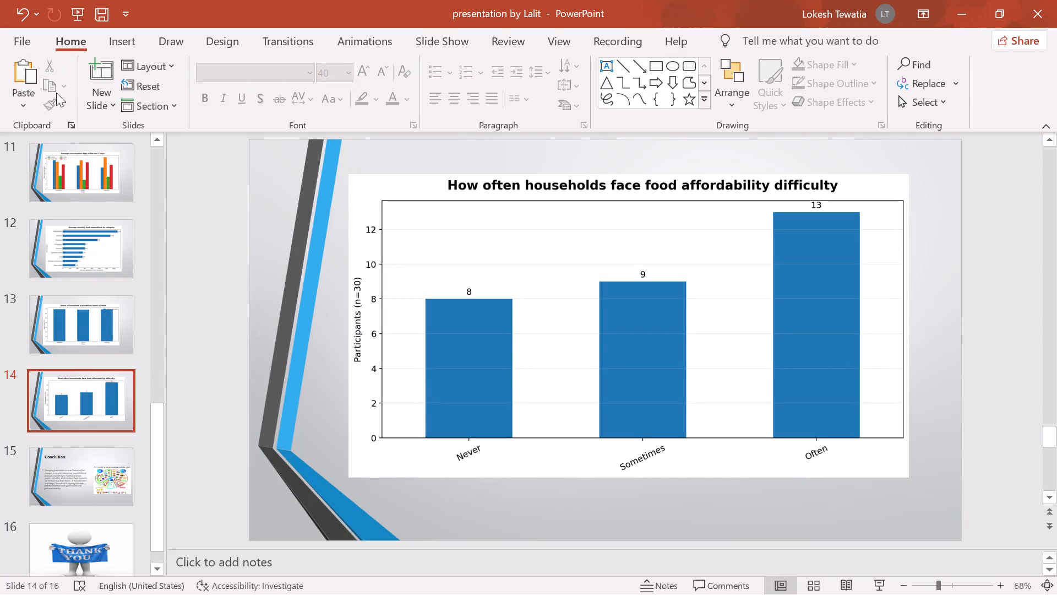
Add a new slide after slide 14 and enter a single period in its title and an unbulleted period in its body.
{"action": "left_click", "coordinate": [96, 64]}
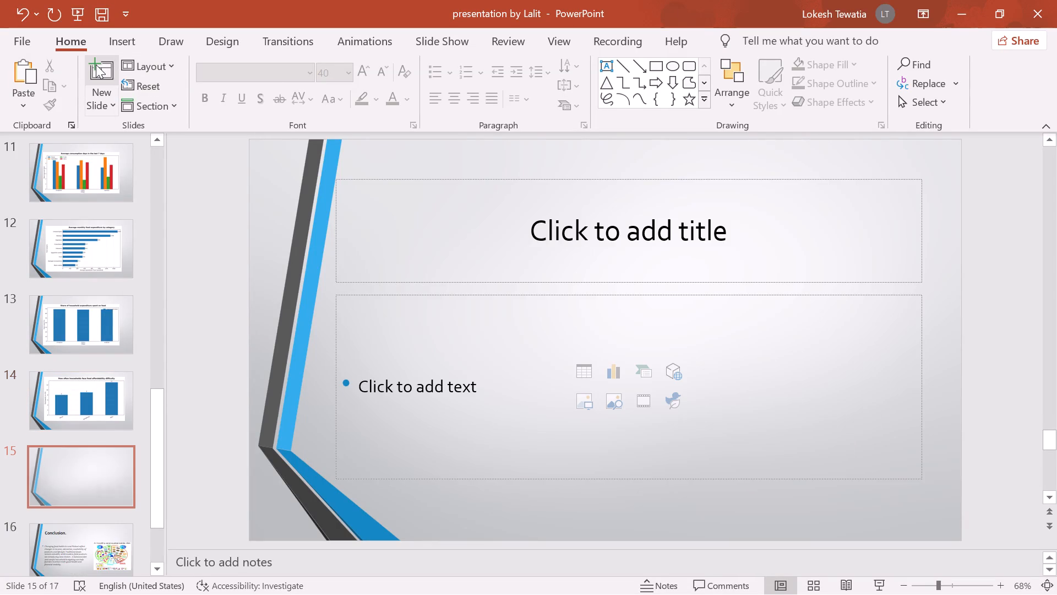
{"action": "left_click", "coordinate": [556, 264]}
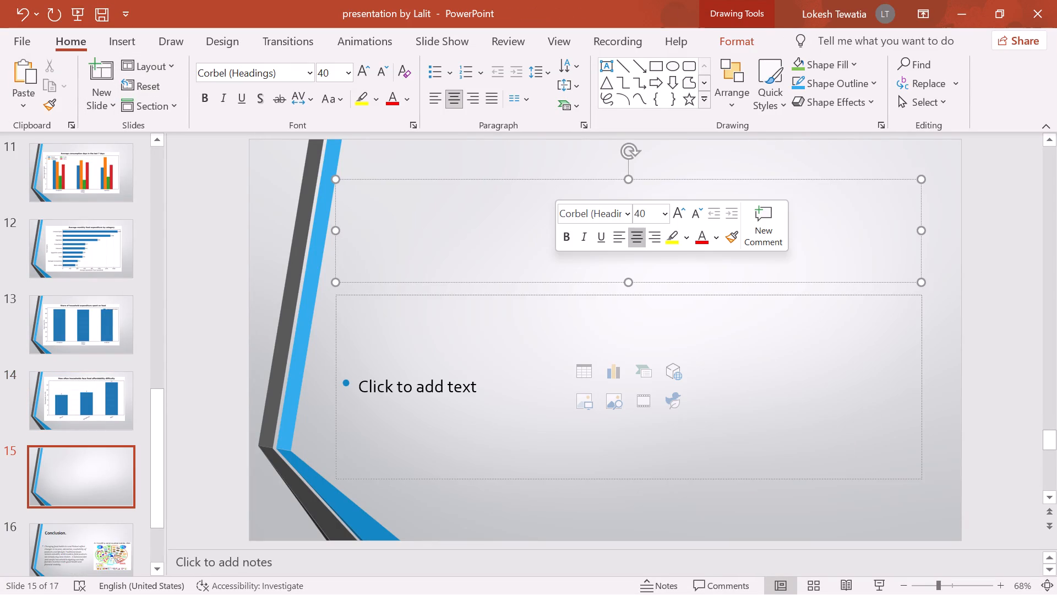
{"action": "key", "text": "period"}
{"action": "left_click", "coordinate": [539, 321]}
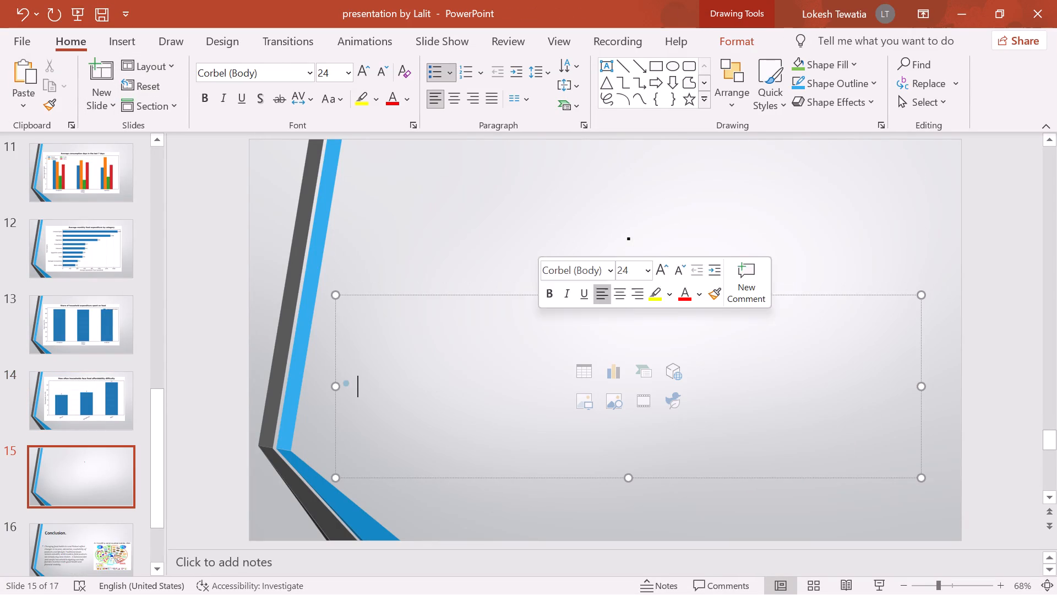
{"action": "key", "text": "BackSpace"}
{"action": "key", "text": "BackSpace"}
{"action": "key", "text": "comma"}
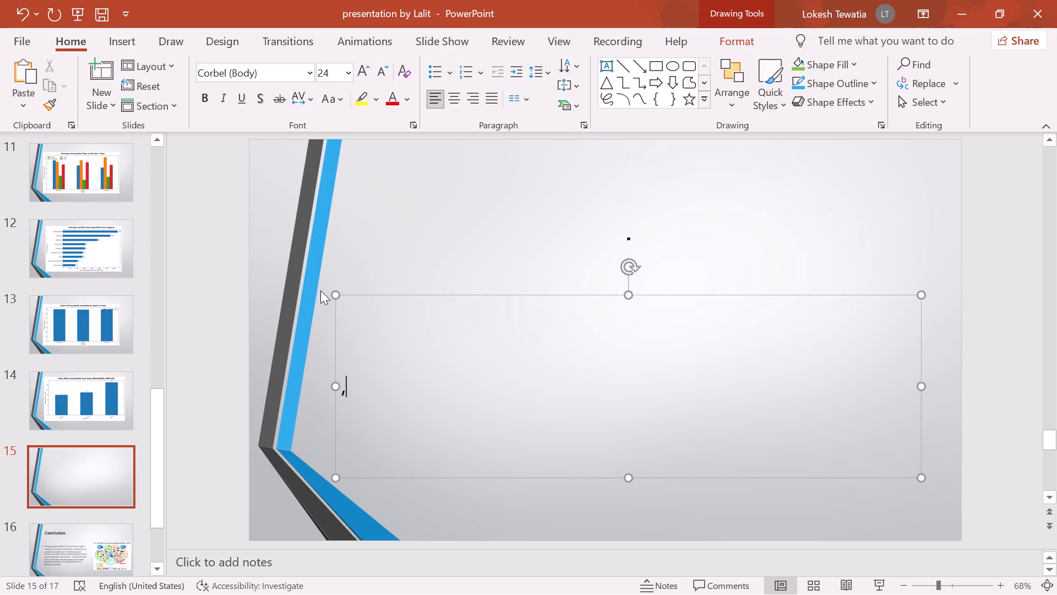
{"action": "key", "text": "BackSpace"}
{"action": "key", "text": "period"}
Insert the packaged_food_change picture from the Downloads folder on slide 15.
{"action": "double_click", "coordinate": [128, 39]}
{"action": "left_click", "coordinate": [126, 60]}
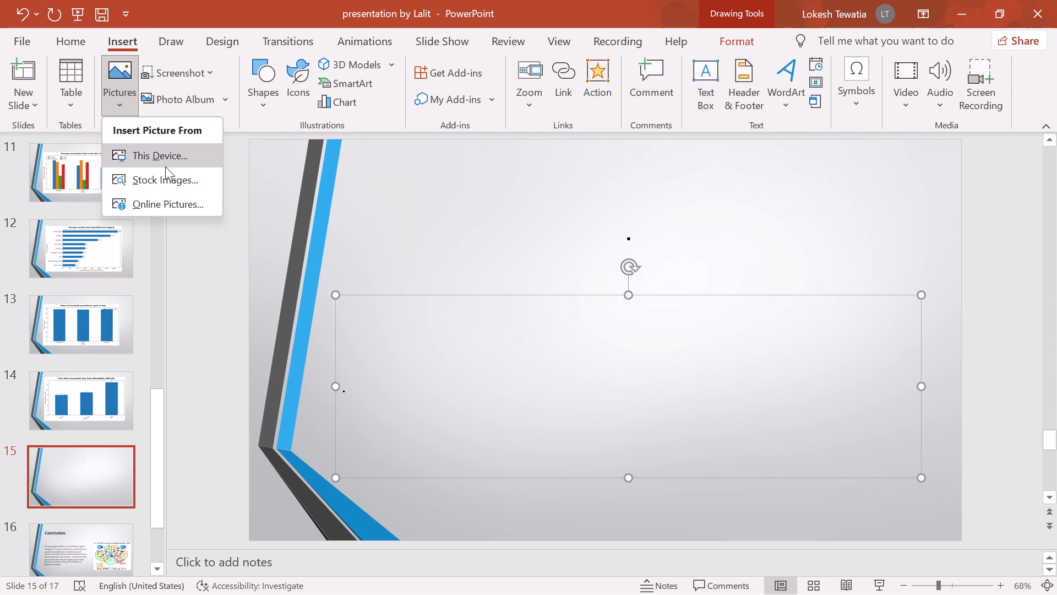
{"action": "left_click", "coordinate": [164, 156]}
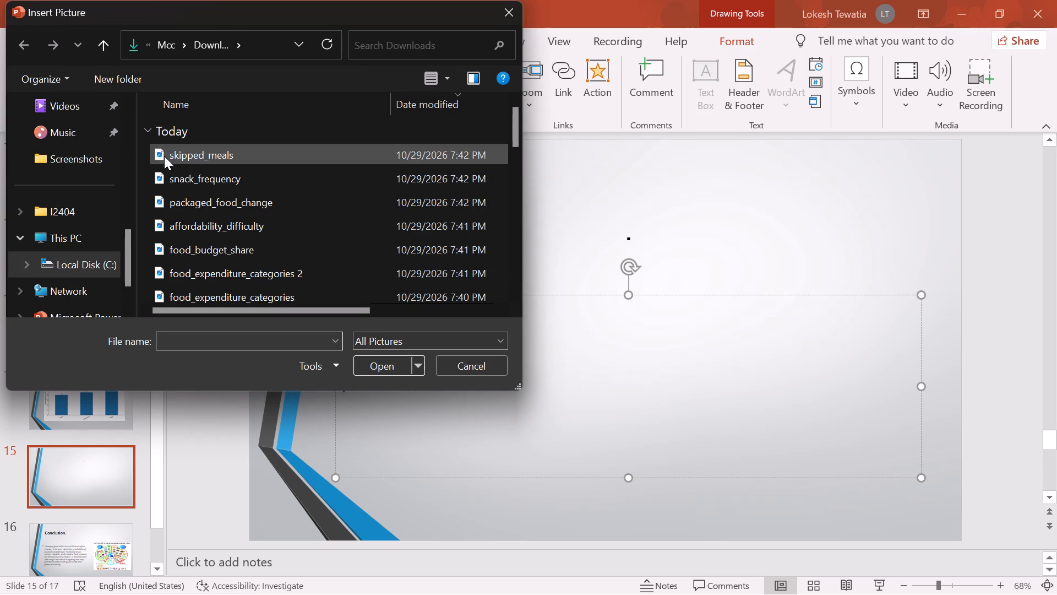
{"action": "double_click", "coordinate": [237, 208]}
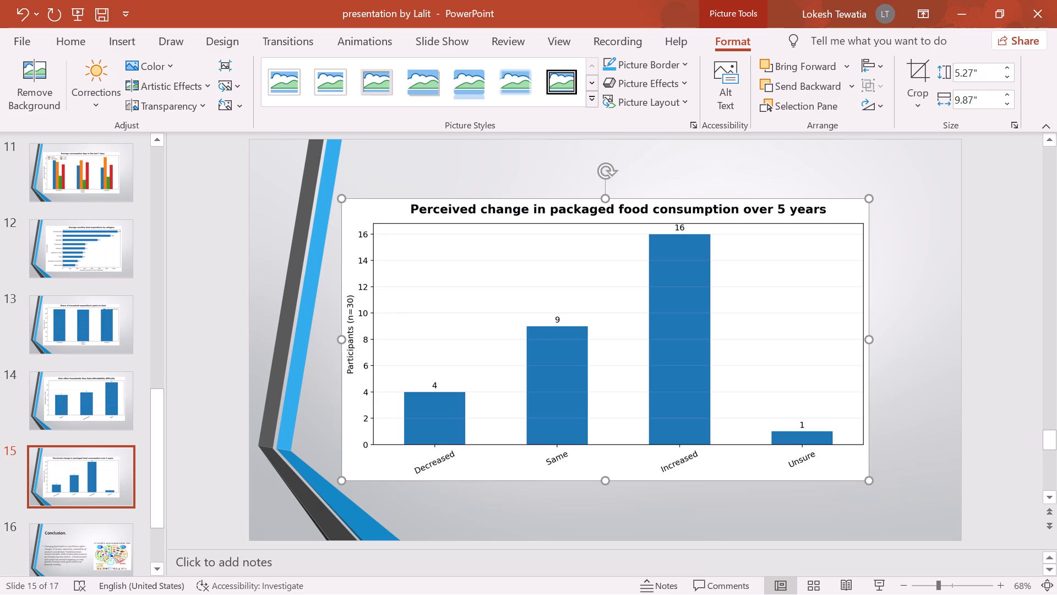
Enlarge the packaged food consumption chart on slide 15 to the right and upward, to about 10.75" wide and 5.64" high.
{"action": "left_click_drag", "start_coordinate": [870, 339], "coordinate": [914, 340]}
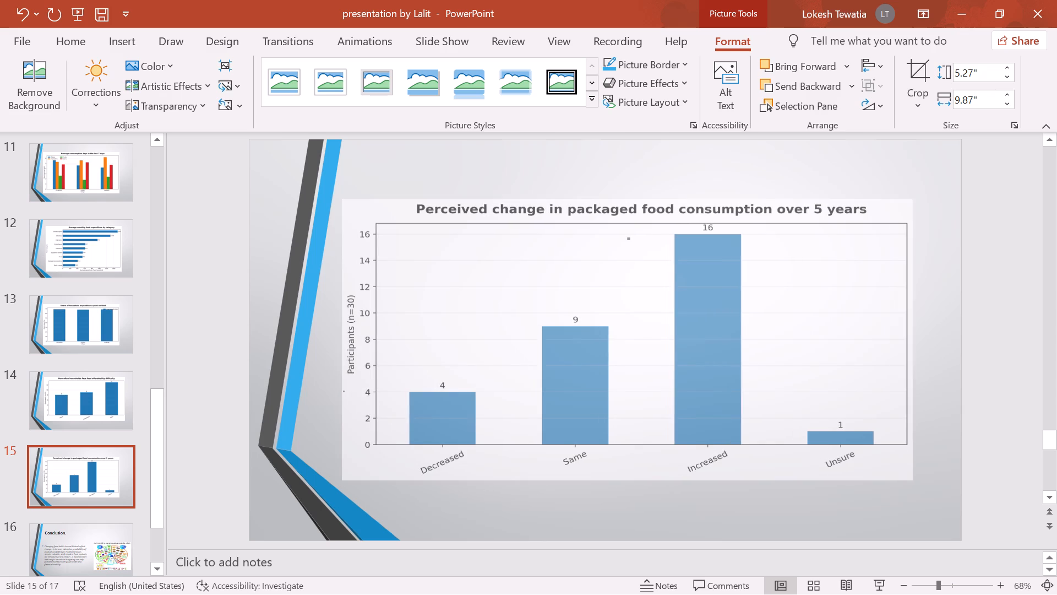
{"action": "left_click_drag", "start_coordinate": [914, 340], "coordinate": [916, 340]}
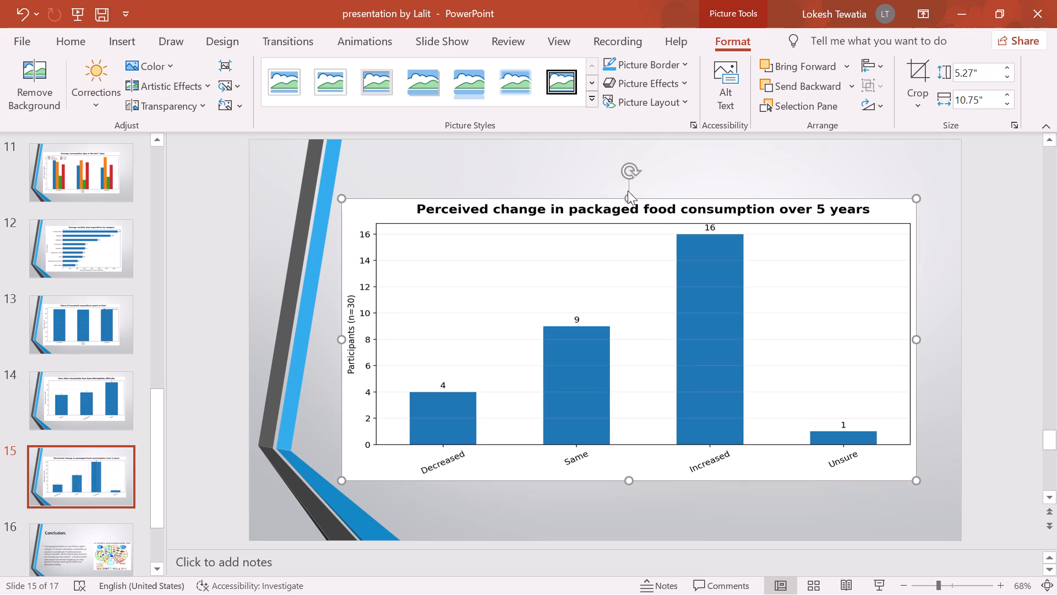
{"action": "left_click_drag", "start_coordinate": [626, 199], "coordinate": [626, 187]}
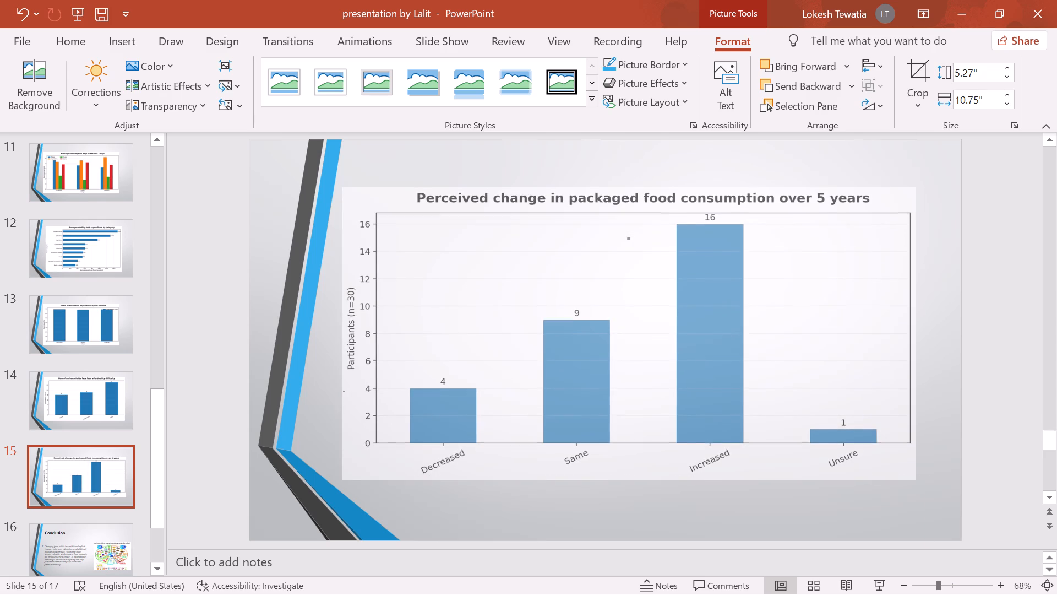
{"action": "left_click_drag", "start_coordinate": [626, 187], "coordinate": [626, 178]}
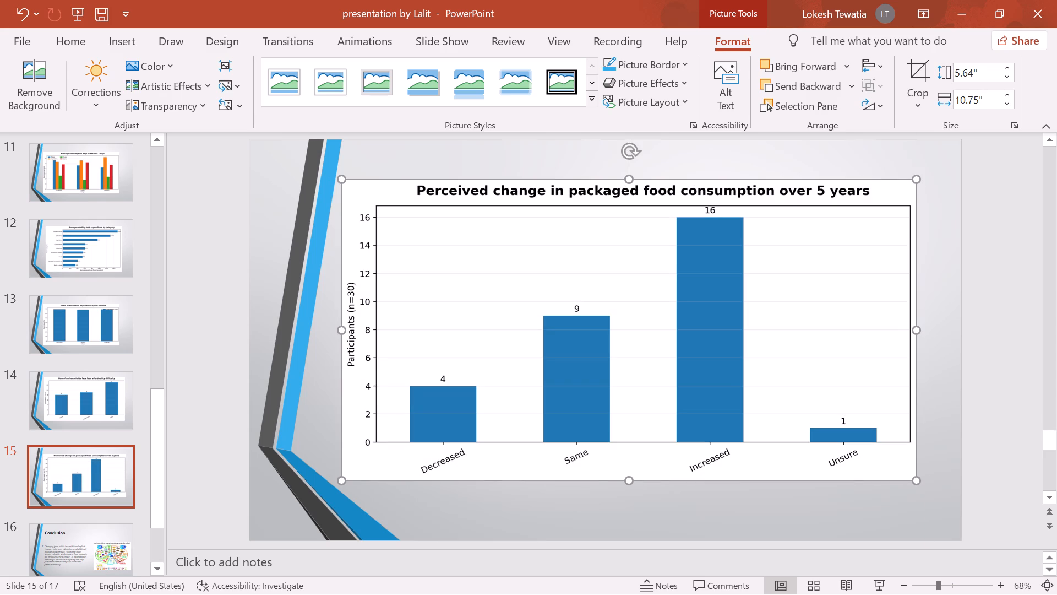
{"action": "left_click", "coordinate": [325, 332]}
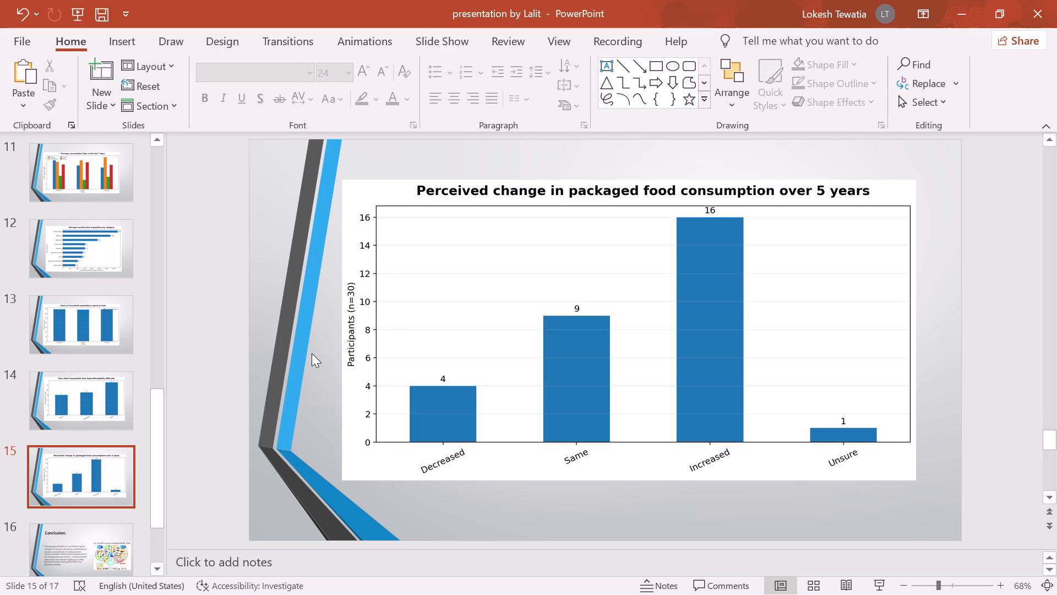
Add a new slide after slide 15 and enter a single period in its title and an unbulleted period in its body.
{"action": "left_click", "coordinate": [96, 58]}
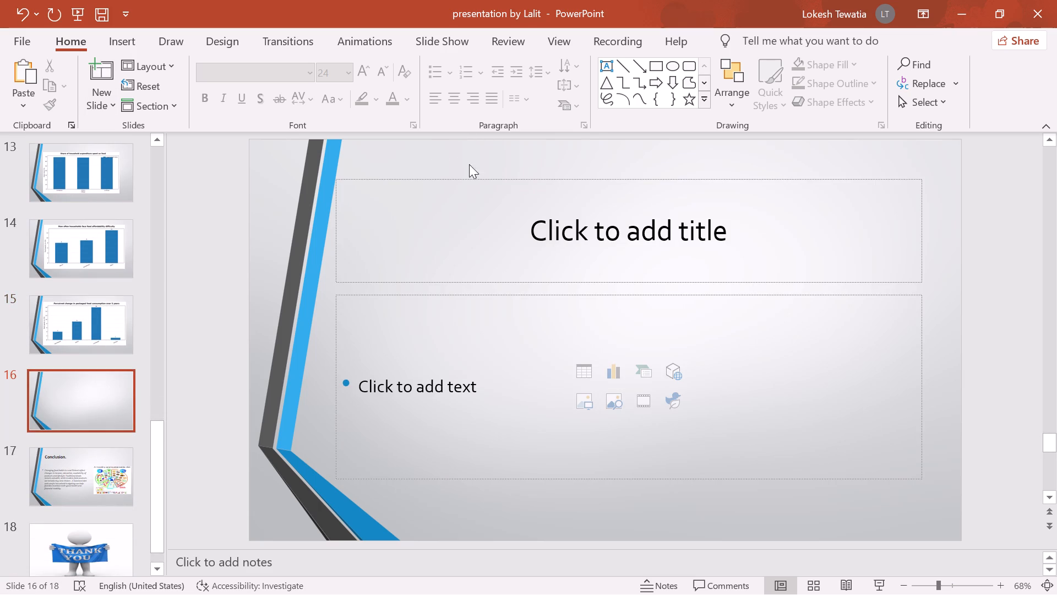
{"action": "left_click", "coordinate": [481, 196]}
{"action": "key", "text": "period"}
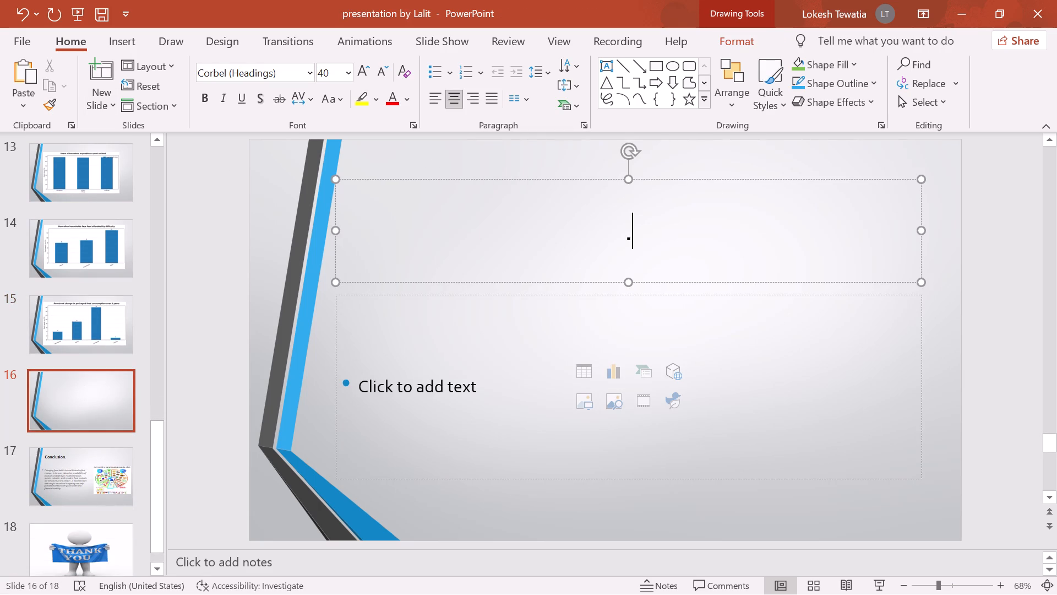
{"action": "left_click", "coordinate": [497, 311]}
{"action": "key", "text": "BackSpace"}
{"action": "key", "text": "BackSpace"}
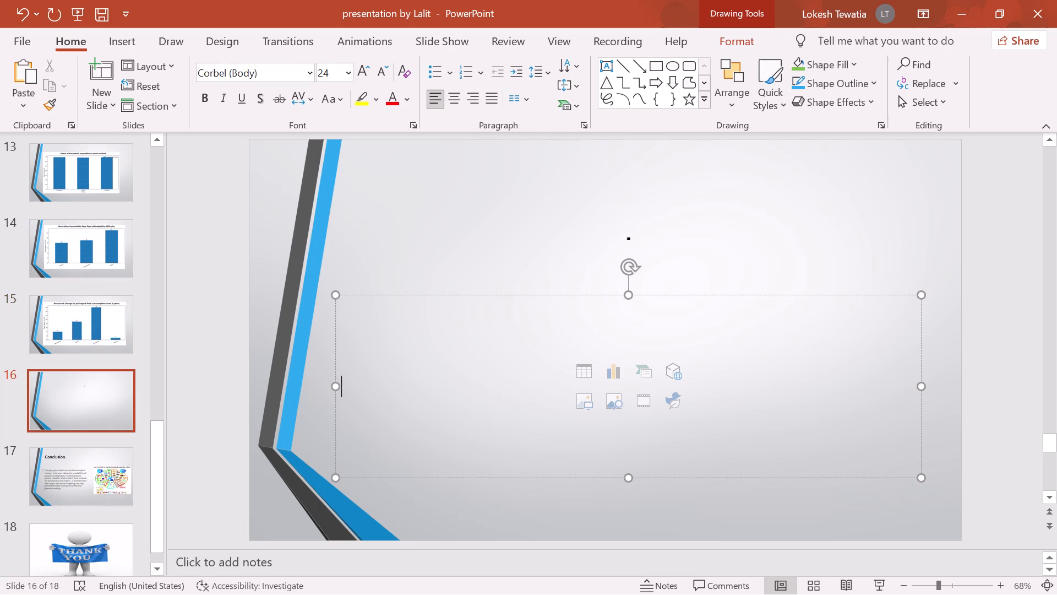
{"action": "key", "text": "period"}
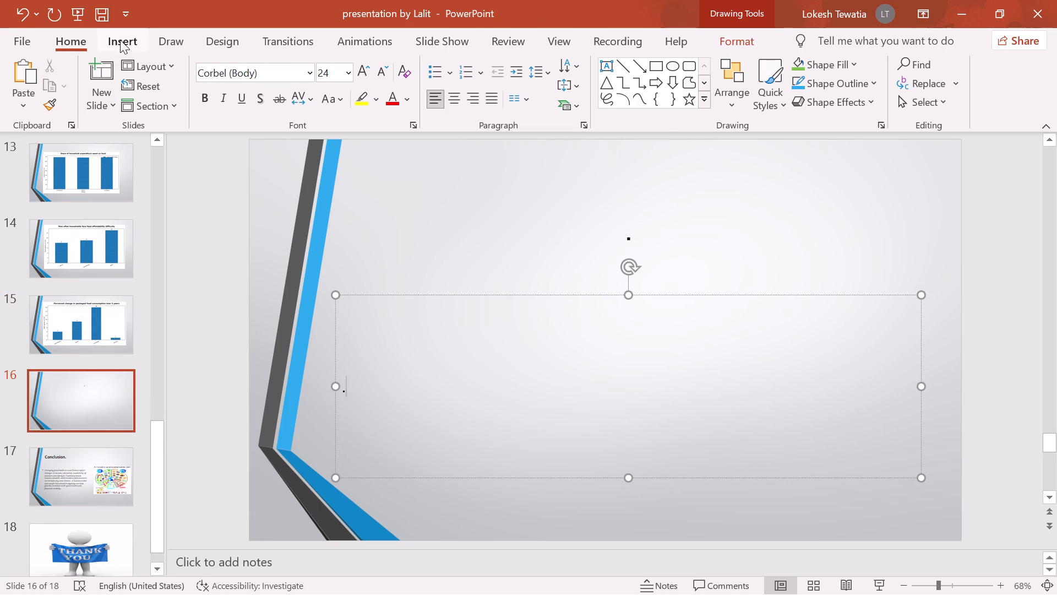
Insert the snack_frequency picture from the Downloads folder on slide 16.
{"action": "left_click", "coordinate": [120, 40]}
{"action": "left_click", "coordinate": [120, 73]}
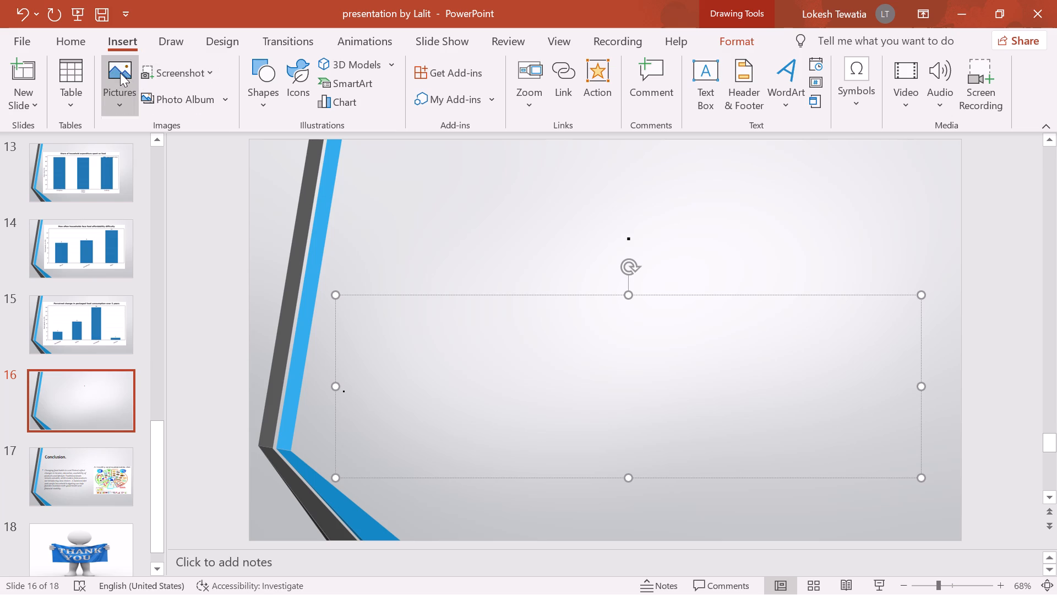
{"action": "left_click", "coordinate": [146, 162]}
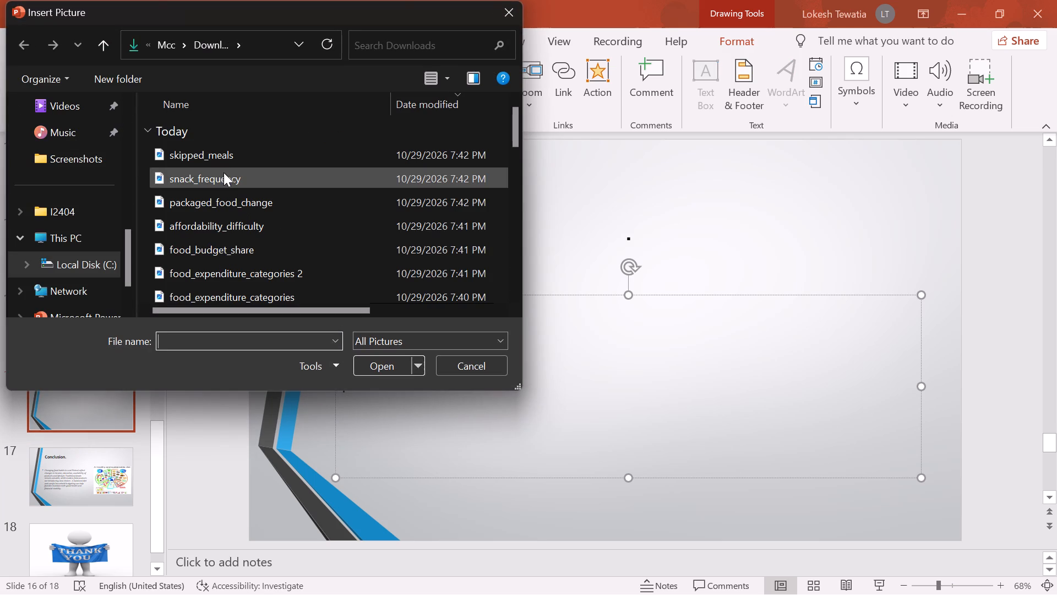
{"action": "double_click", "coordinate": [224, 175]}
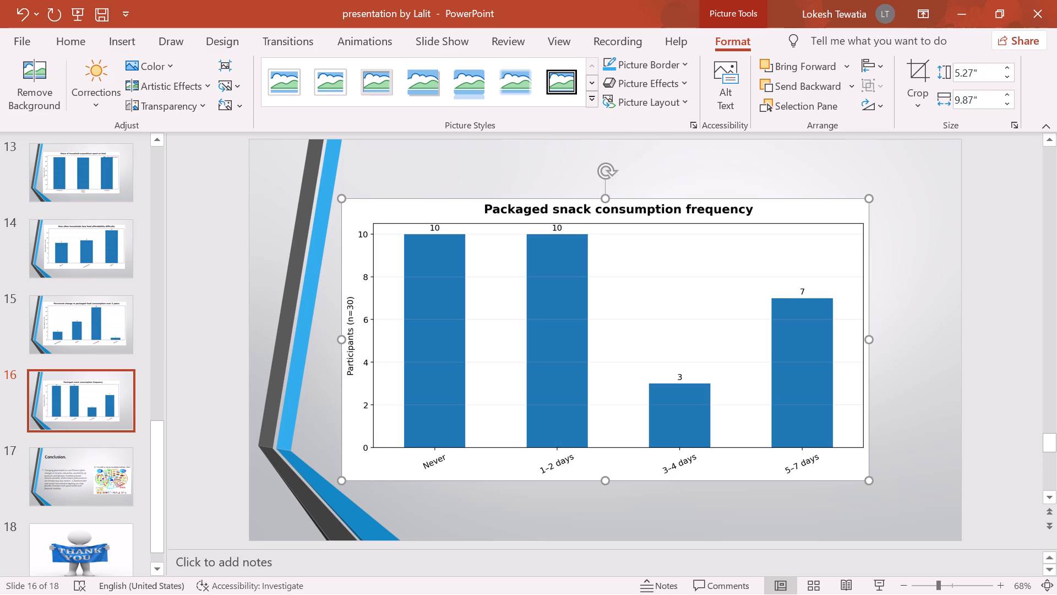
Enlarge the snack consumption frequency chart on slide 16 to the right and upward, to about 10.85" wide and 5.64" high.
{"action": "left_click_drag", "start_coordinate": [869, 339], "coordinate": [882, 342]}
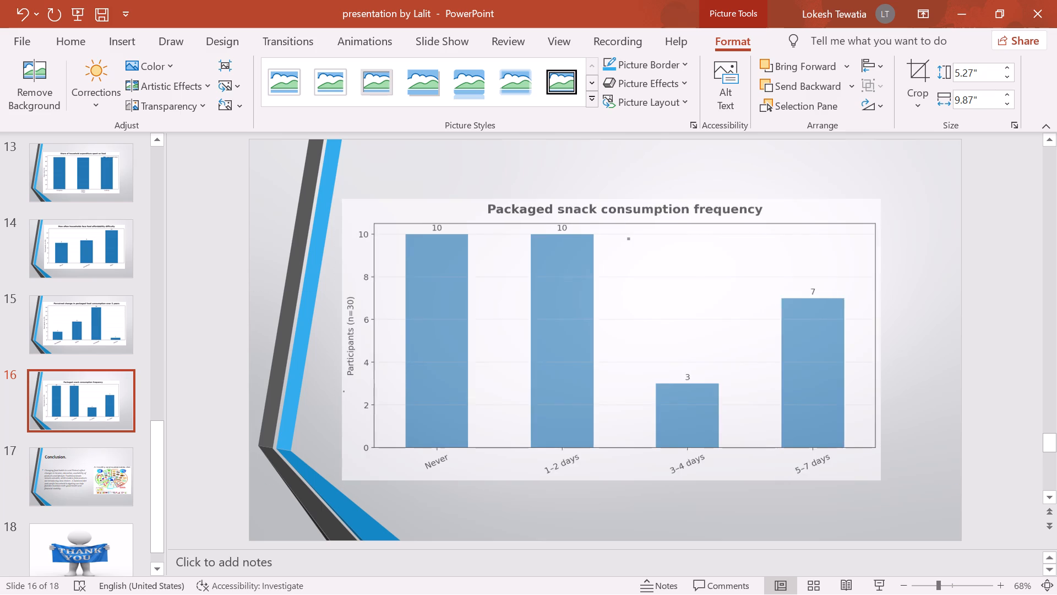
{"action": "left_click_drag", "start_coordinate": [882, 342], "coordinate": [918, 345]}
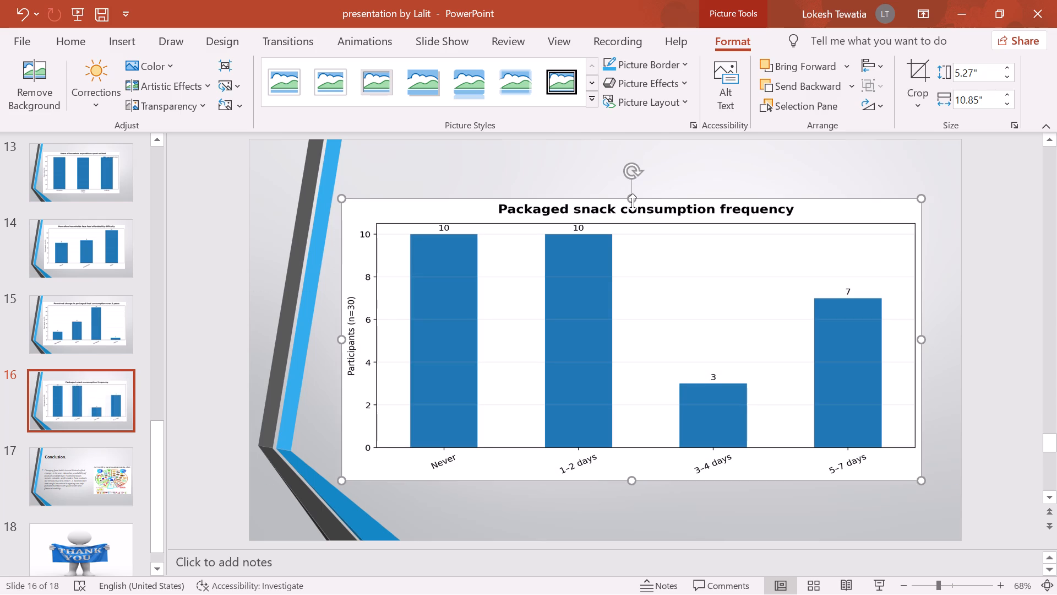
{"action": "left_click_drag", "start_coordinate": [633, 198], "coordinate": [631, 190]}
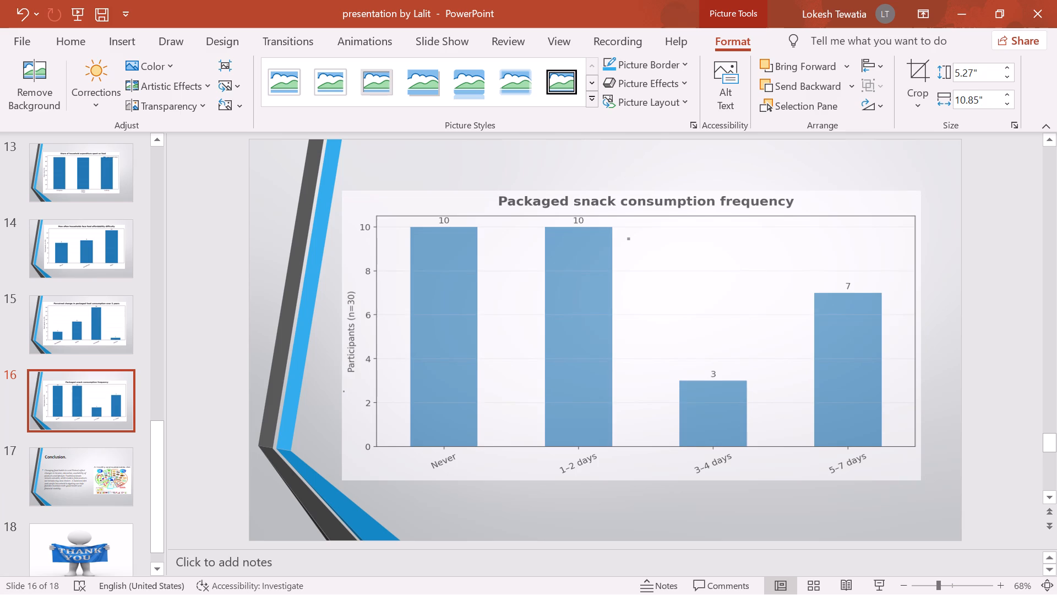
{"action": "left_click_drag", "start_coordinate": [631, 190], "coordinate": [630, 179]}
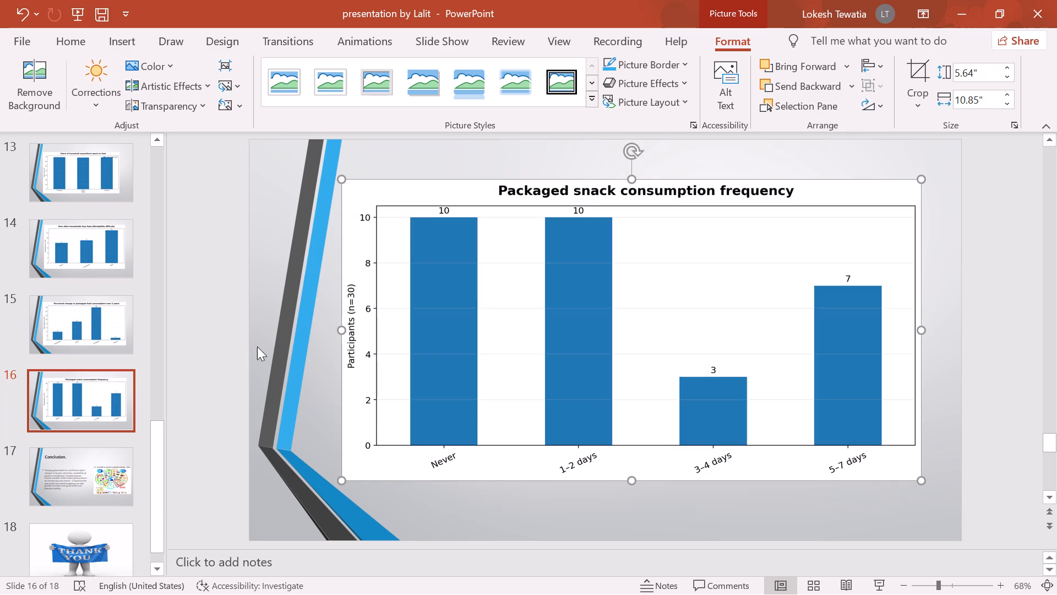
Add a new slide after slide 16 and enter a single period in its title and an unbulleted period in its body.
{"action": "left_click", "coordinate": [69, 40]}
{"action": "left_click", "coordinate": [92, 69]}
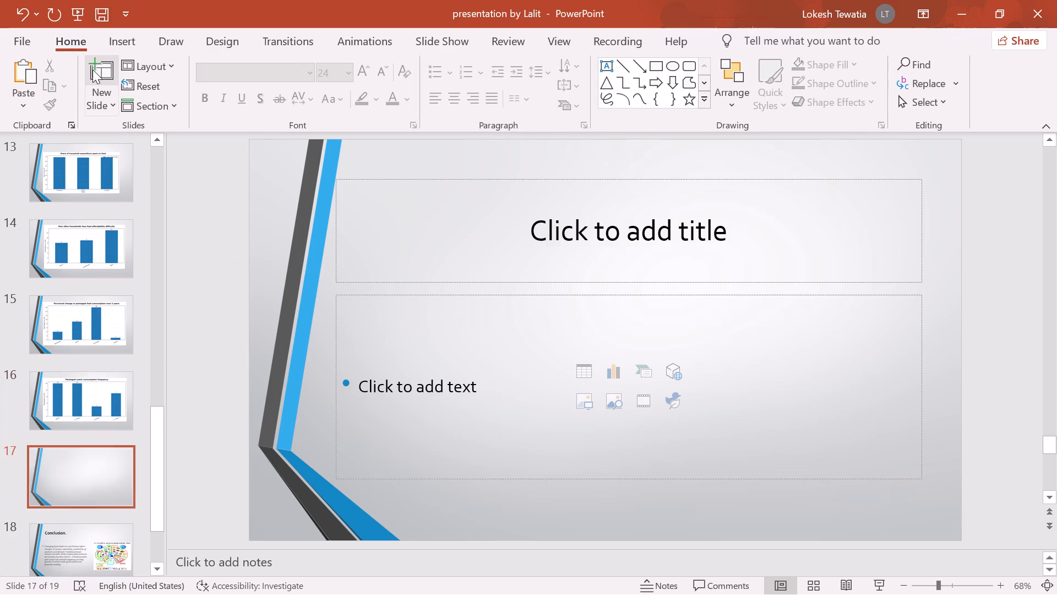
{"action": "left_click", "coordinate": [442, 194]}
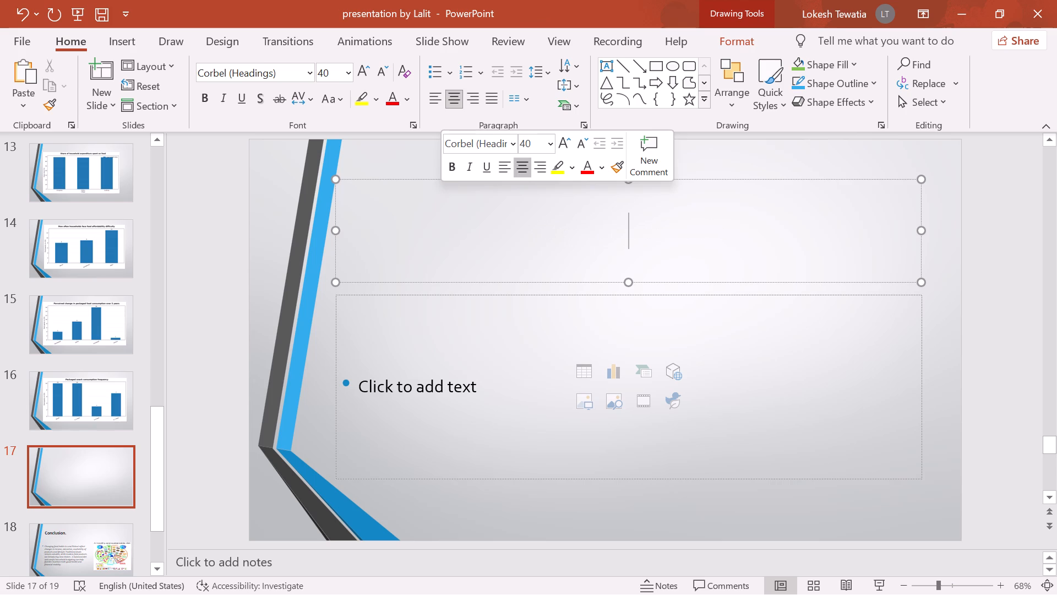
{"action": "key", "text": "period"}
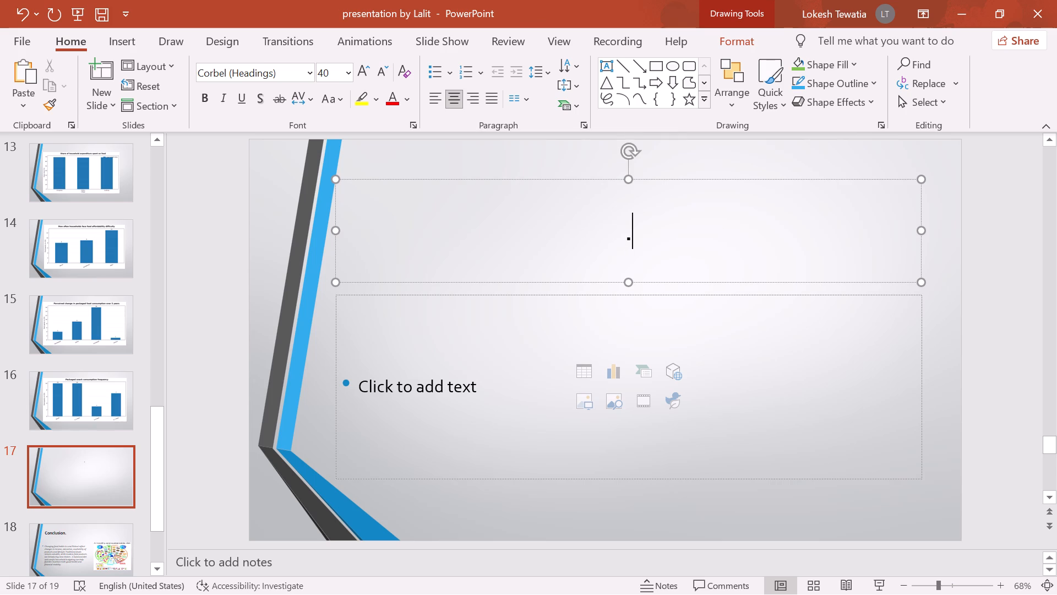
{"action": "left_click", "coordinate": [409, 305]}
{"action": "key", "text": "BackSpace"}
{"action": "key", "text": "BackSpace"}
{"action": "key", "text": "period"}
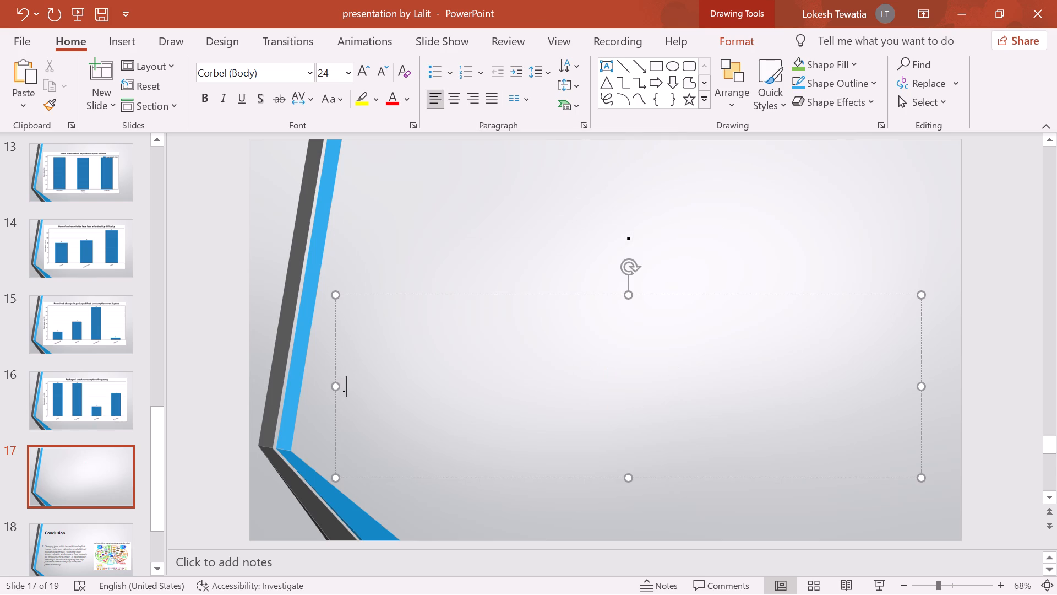
Insert the skipped_meals picture from the Downloads folder on slide 17.
{"action": "left_click", "coordinate": [113, 47]}
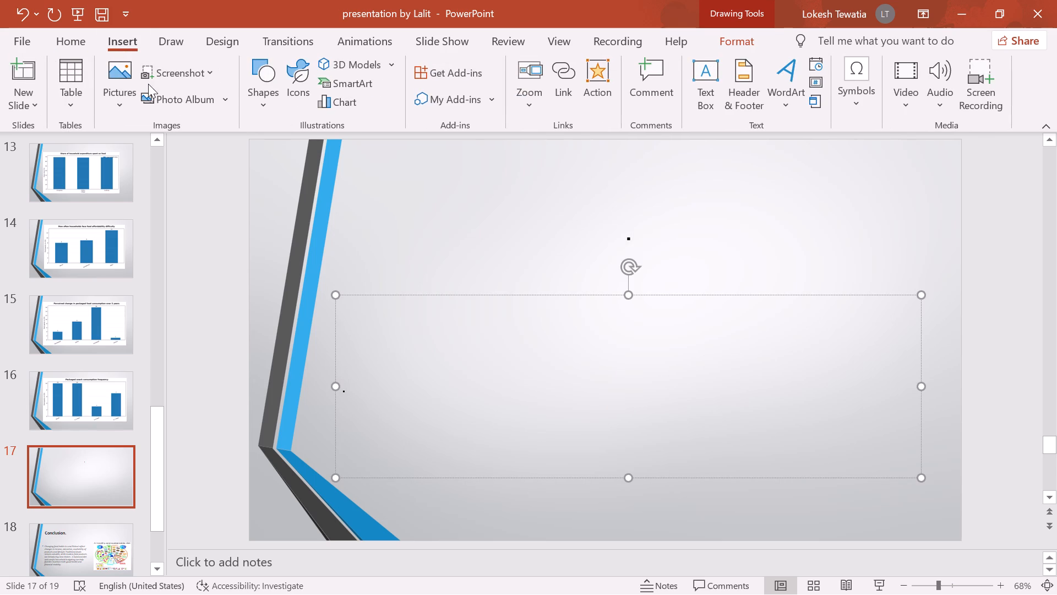
{"action": "left_click", "coordinate": [120, 81]}
{"action": "left_click", "coordinate": [173, 158]}
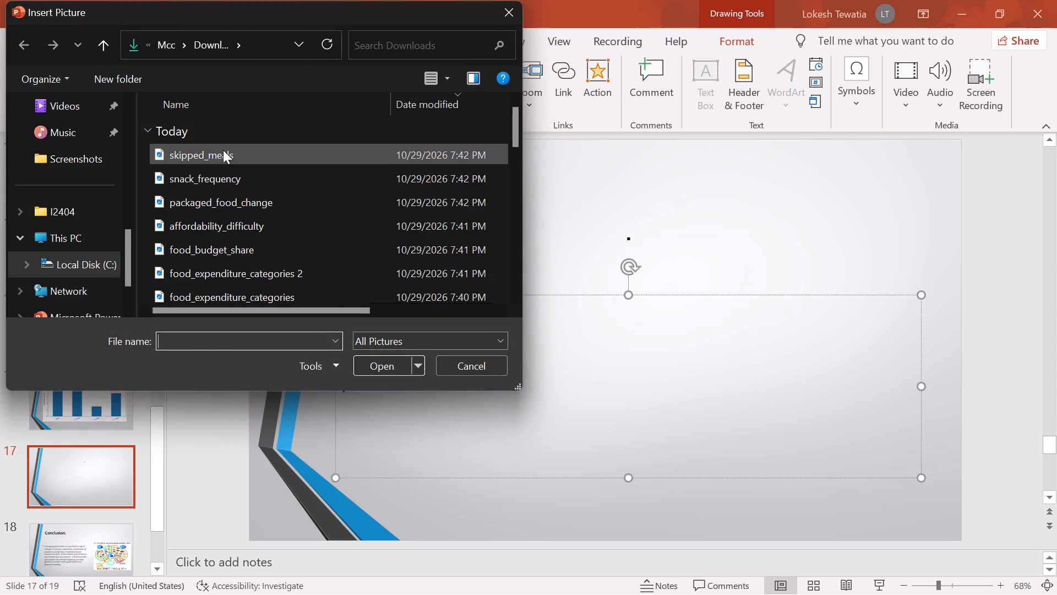
{"action": "double_click", "coordinate": [223, 150]}
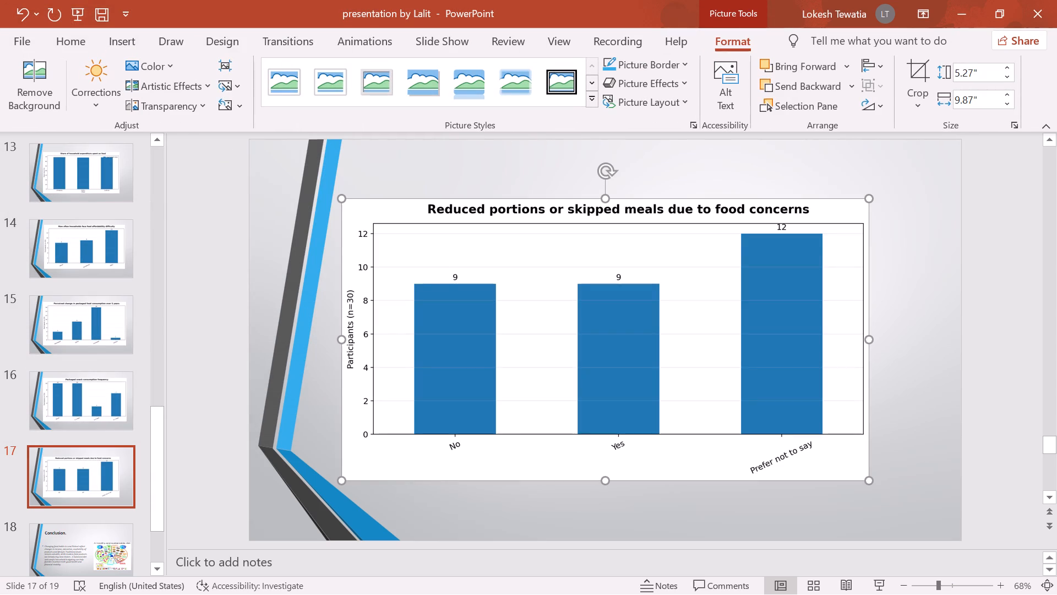
Enlarge the skipped meals chart on slide 17 upward, to the right and downward, to about 10.51" wide and 5.77" high.
{"action": "left_click_drag", "start_coordinate": [607, 197], "coordinate": [604, 177]}
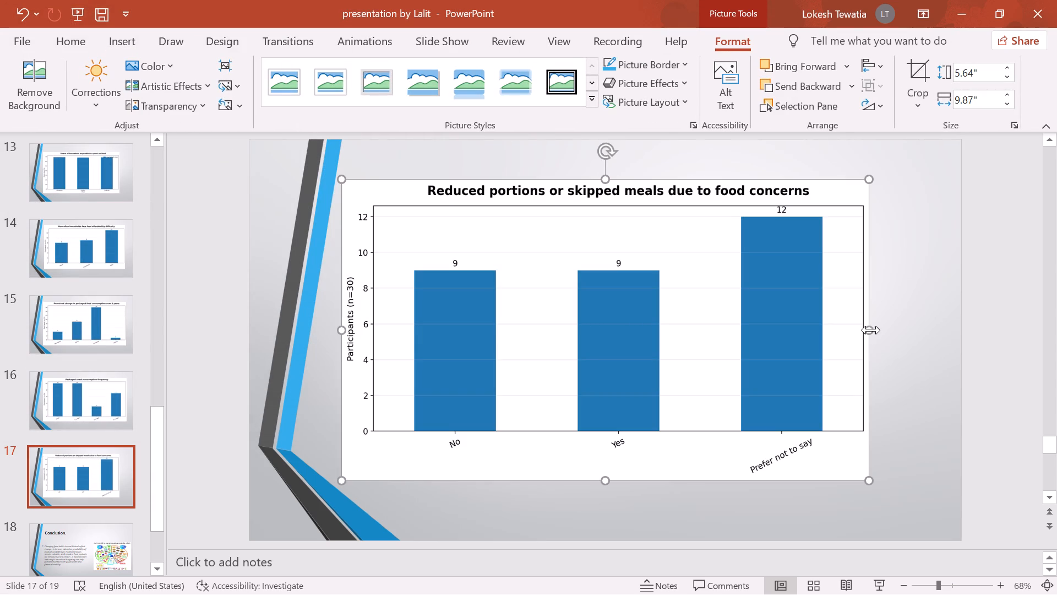
{"action": "left_click_drag", "start_coordinate": [871, 330], "coordinate": [903, 331]}
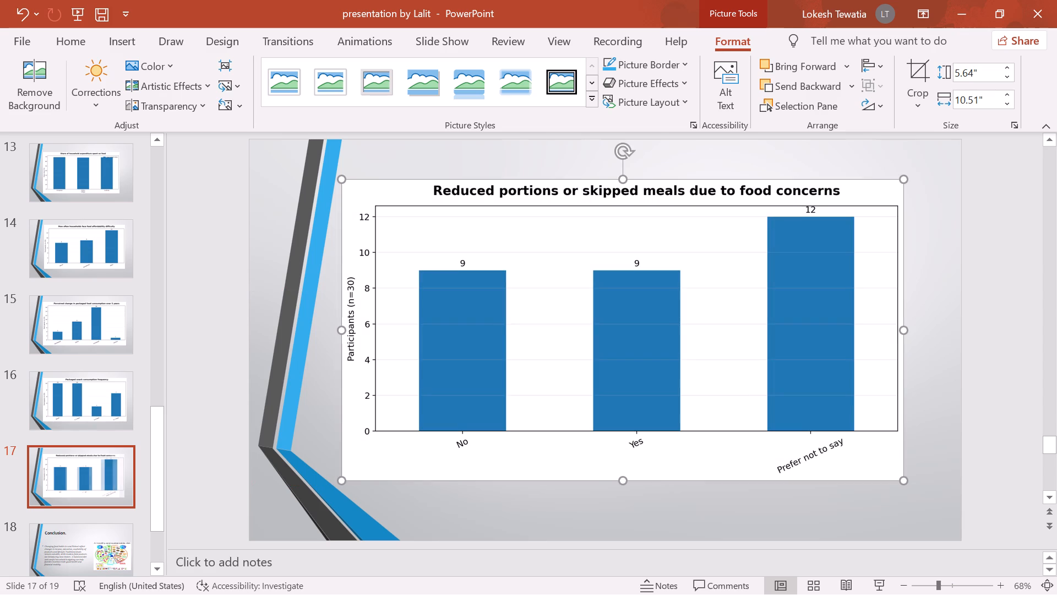
{"action": "left_click_drag", "start_coordinate": [623, 479], "coordinate": [623, 486]}
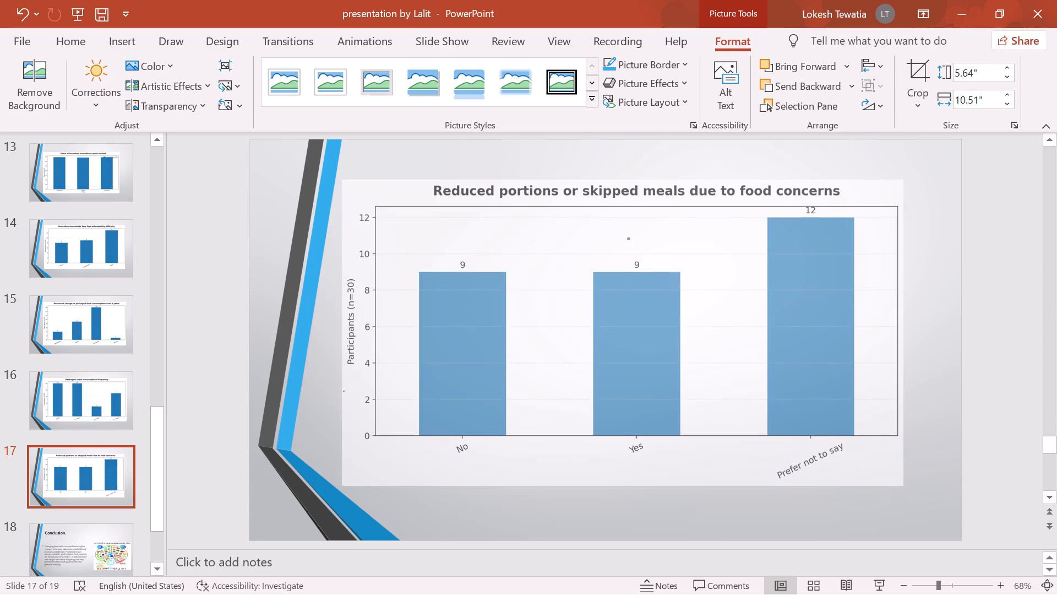
{"action": "left_click_drag", "start_coordinate": [623, 486], "coordinate": [623, 488]}
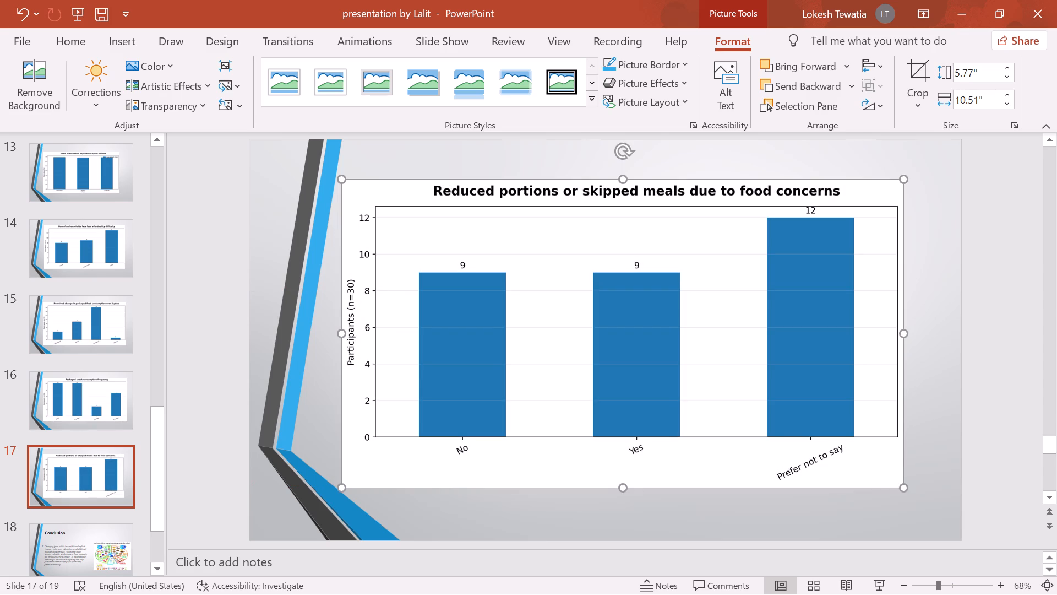
Stretch the skipped meals chart on slide 17 slightly upward to about 5.9" high, keeping its width.
{"action": "left_click_drag", "start_coordinate": [623, 180], "coordinate": [623, 173]}
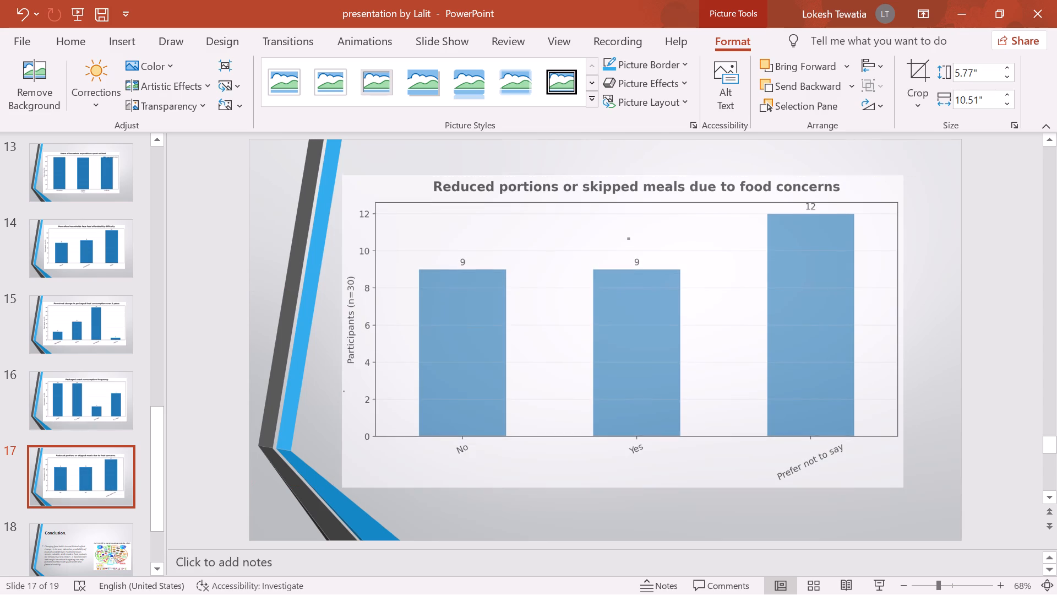
{"action": "left_click_drag", "start_coordinate": [623, 173], "coordinate": [623, 172]}
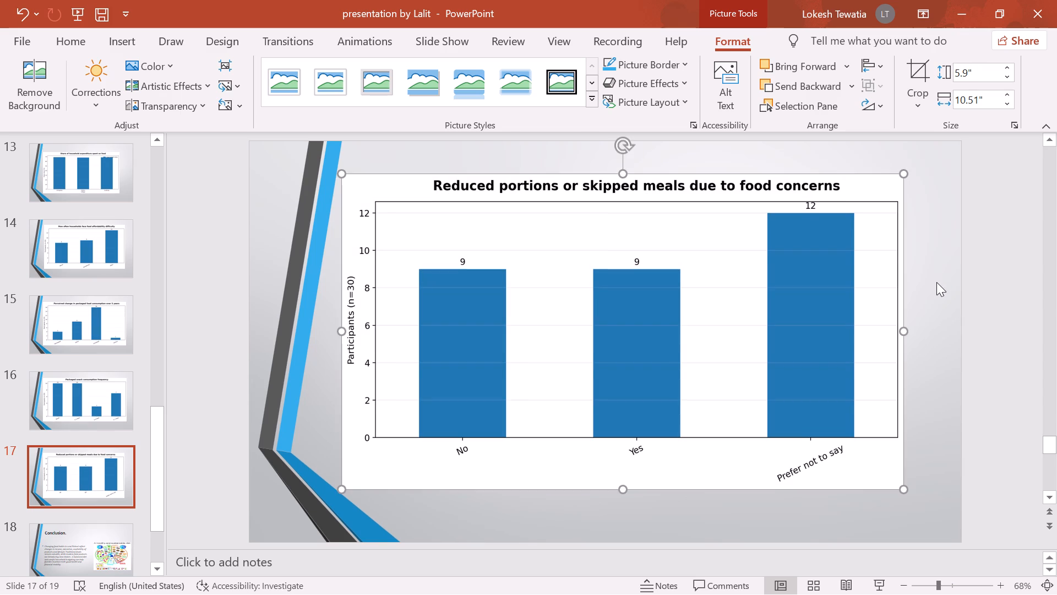
{"action": "left_click", "coordinate": [936, 282]}
Open the Conclusion slide after the skipped meals chart to check the end of the presentation.
{"action": "scroll", "coordinate": [83, 386], "scroll_direction": "down", "scroll_amount": 1}
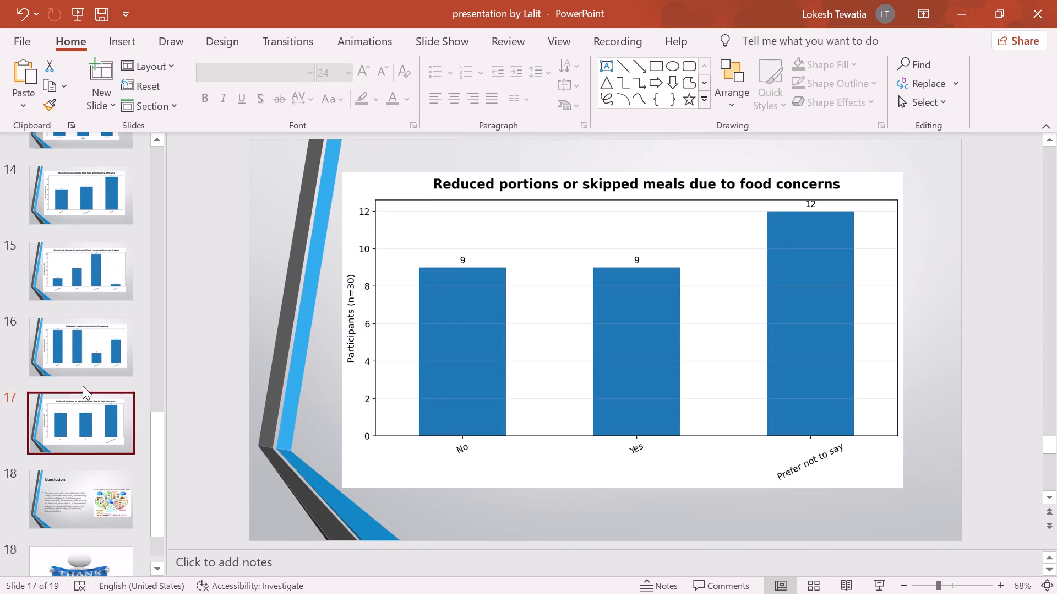
{"action": "scroll", "coordinate": [83, 386], "scroll_direction": "down", "scroll_amount": 1}
{"action": "left_click", "coordinate": [74, 431]}
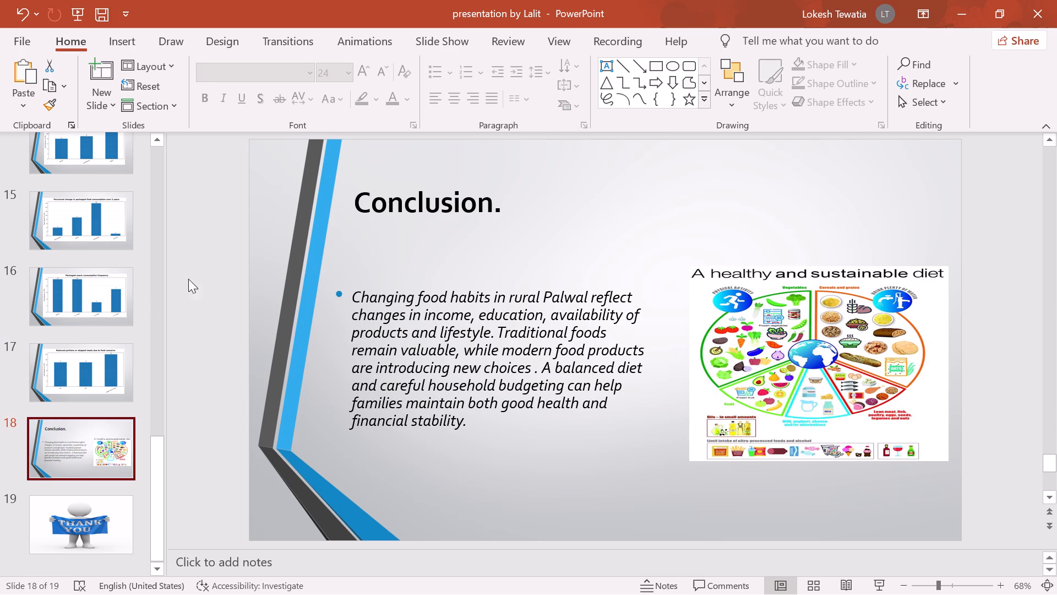
Start the slide show from the first slide to review the whole presentation.
{"action": "scroll", "coordinate": [0, 277], "scroll_direction": "up", "scroll_amount": 20}
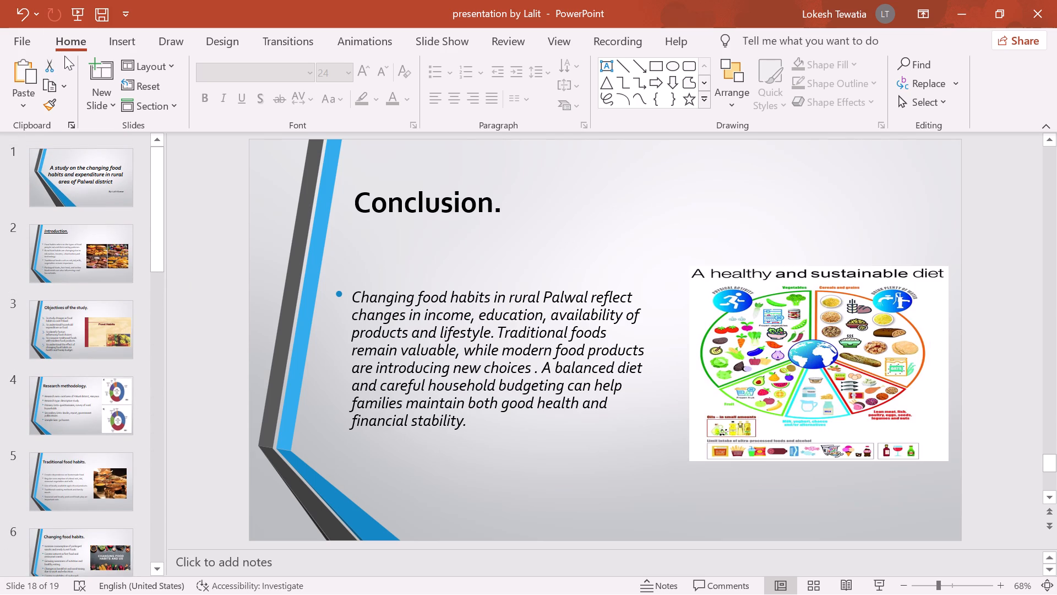
{"action": "left_click", "coordinate": [78, 18]}
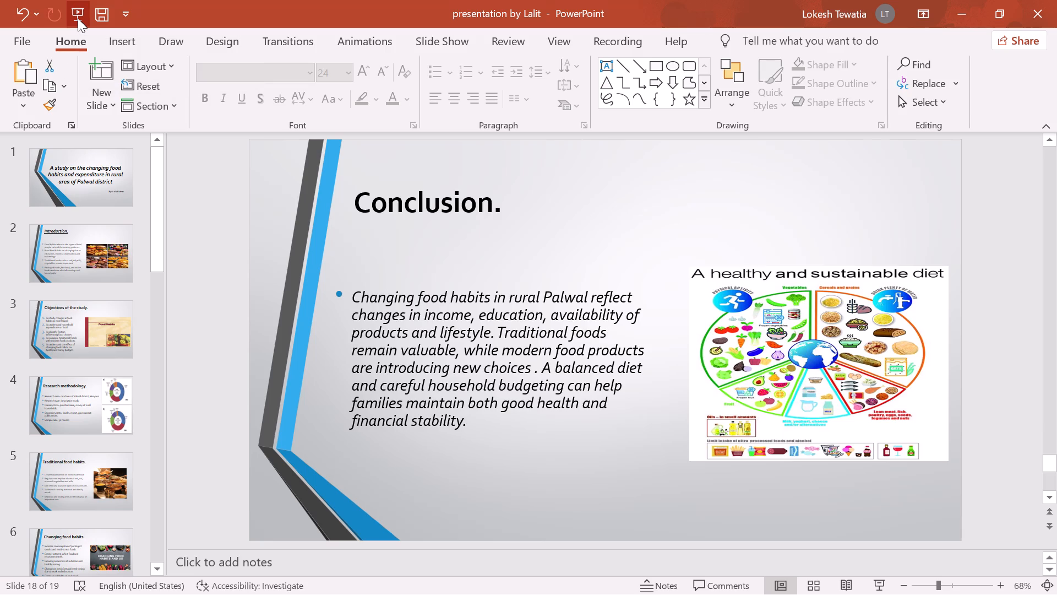
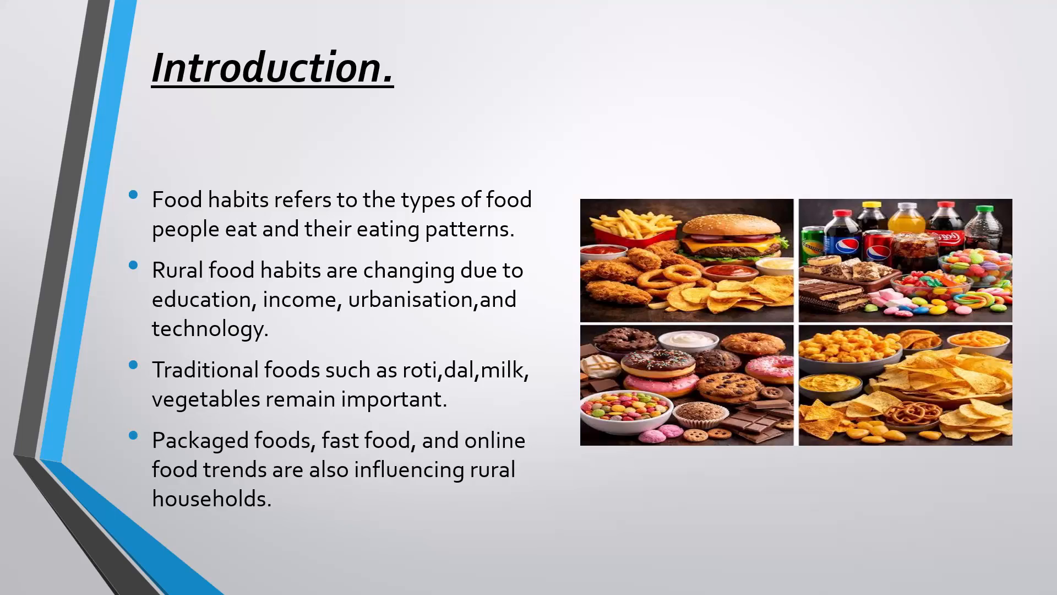
Review the slide show from the Introduction through the text slides to the monthly household income profile chart.
{"action": "key", "text": "Right"}
{"action": "key", "text": "Right"}
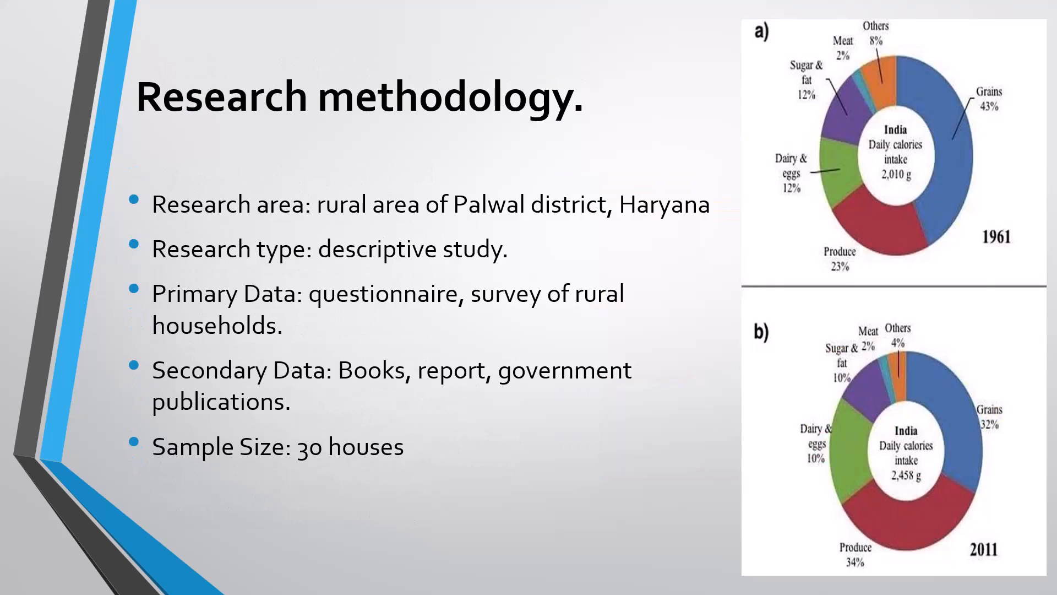
{"action": "key", "text": "Right"}
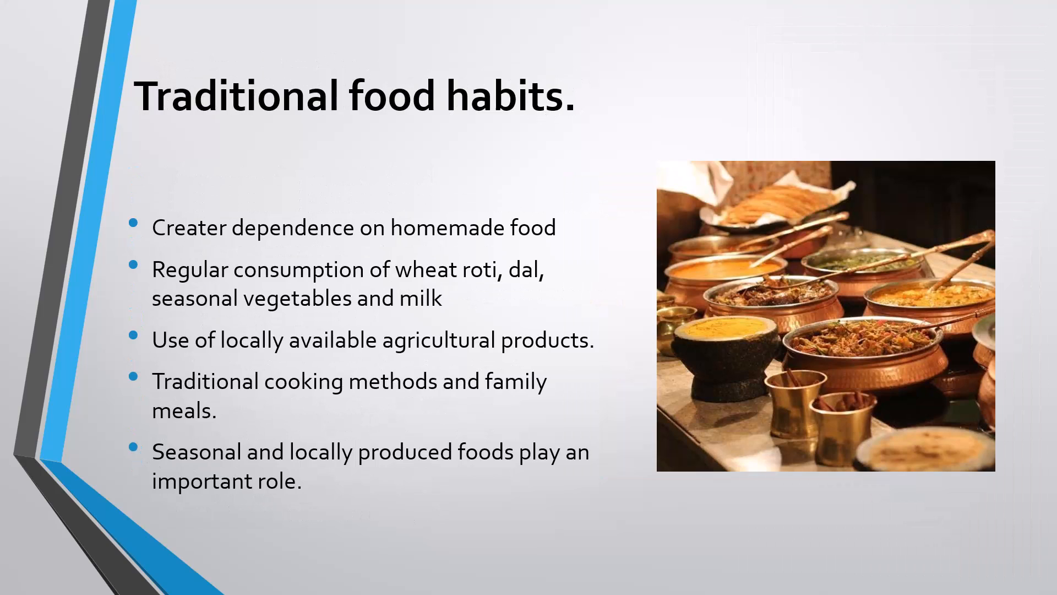
{"action": "key", "text": "Right"}
{"action": "key", "text": "Right"}
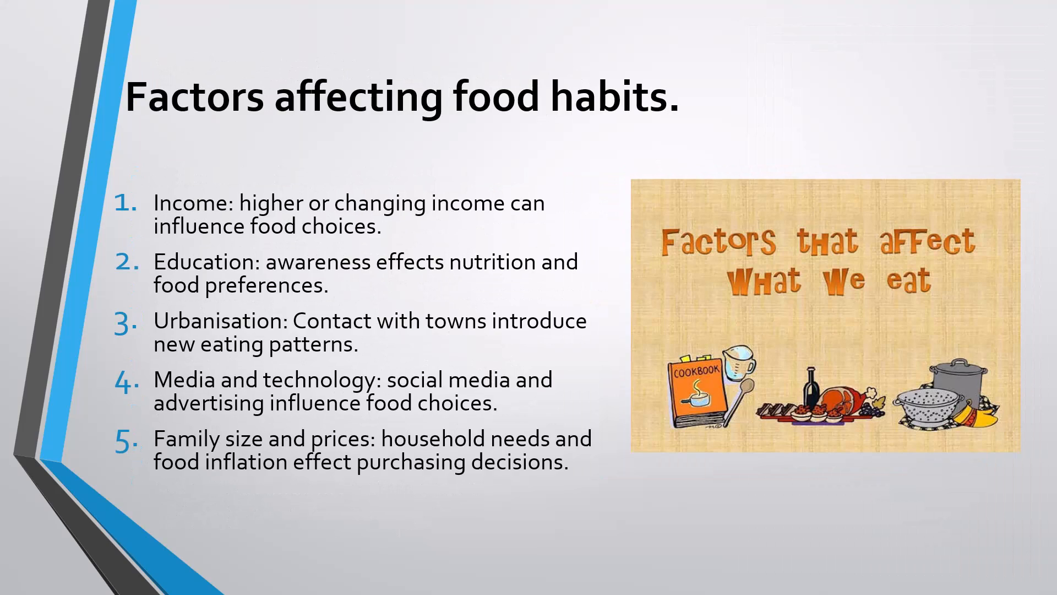
{"action": "key", "text": "Right"}
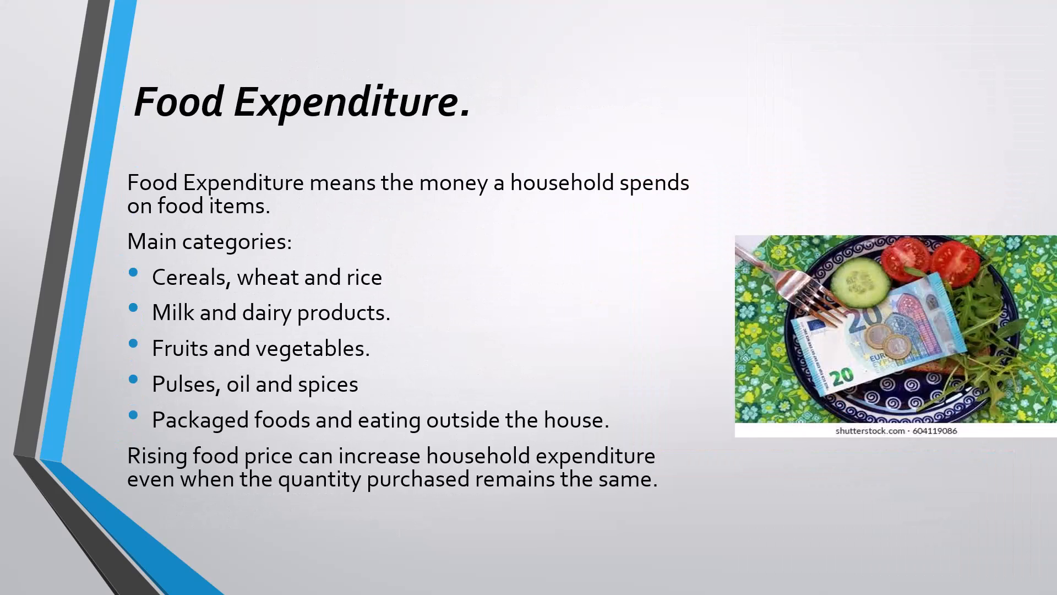
{"action": "key", "text": "Right"}
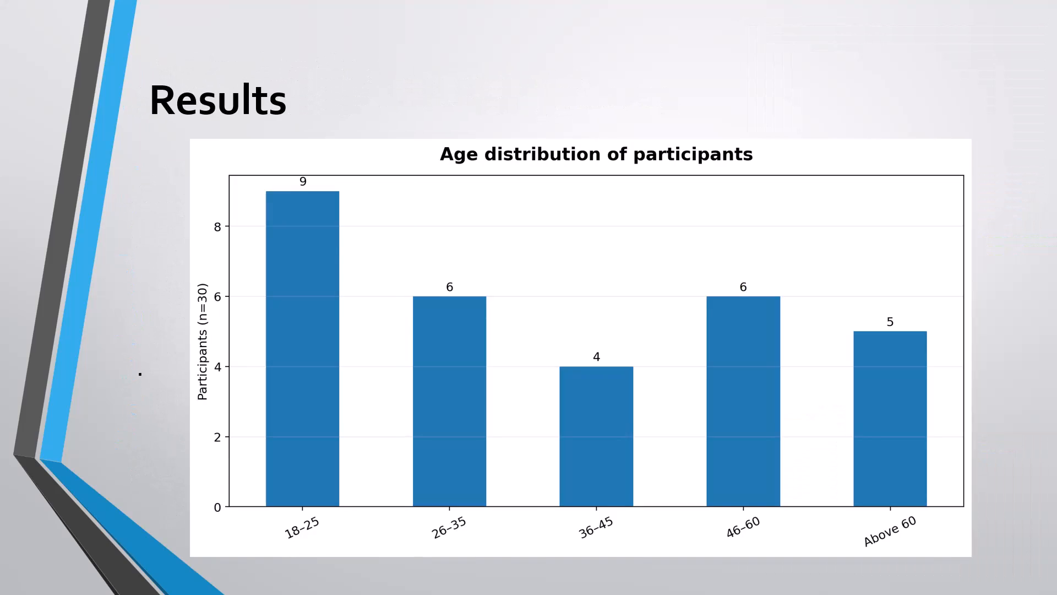
{"action": "key", "text": "Right"}
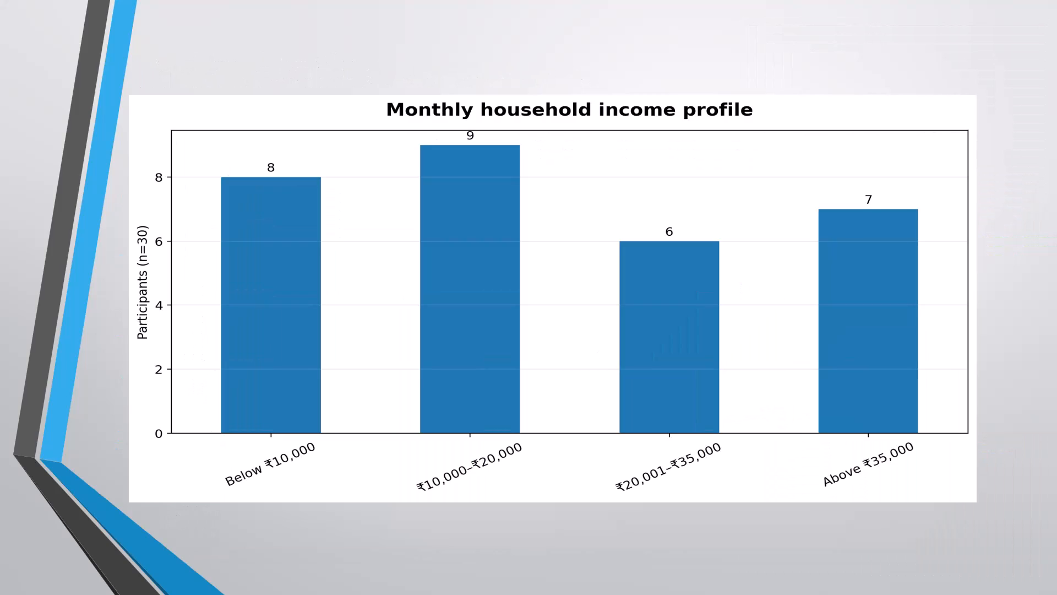
Go back to the Objectives of the study slide, recheck Research methodology, and exit the slide show there.
{"action": "key", "text": "Left"}
{"action": "key", "text": "Left"}
{"action": "key", "text": "Left"}
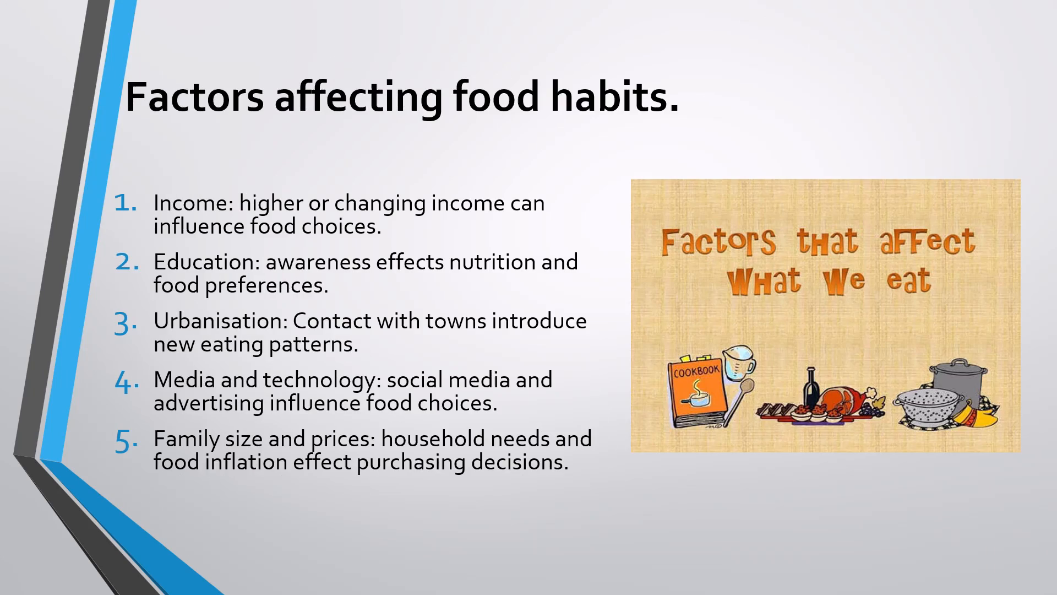
{"action": "key", "text": "Left"}
{"action": "key", "text": "Left"}
{"action": "key", "text": "Left"}
{"action": "key", "text": "Left"}
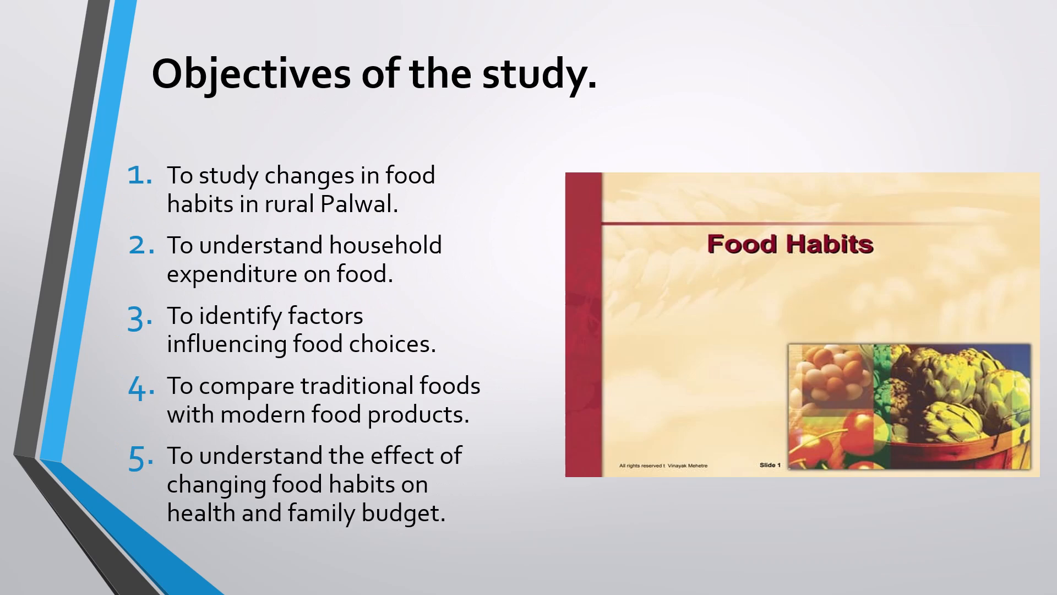
{"action": "key", "text": "Right"}
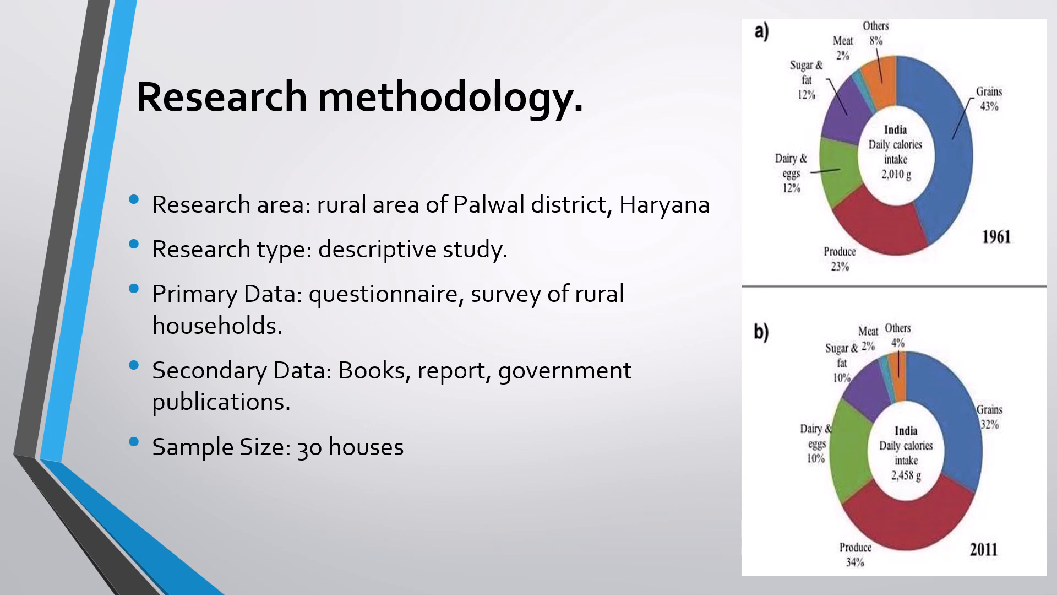
{"action": "key", "text": "Escape"}
{"action": "key", "text": "Escape"}
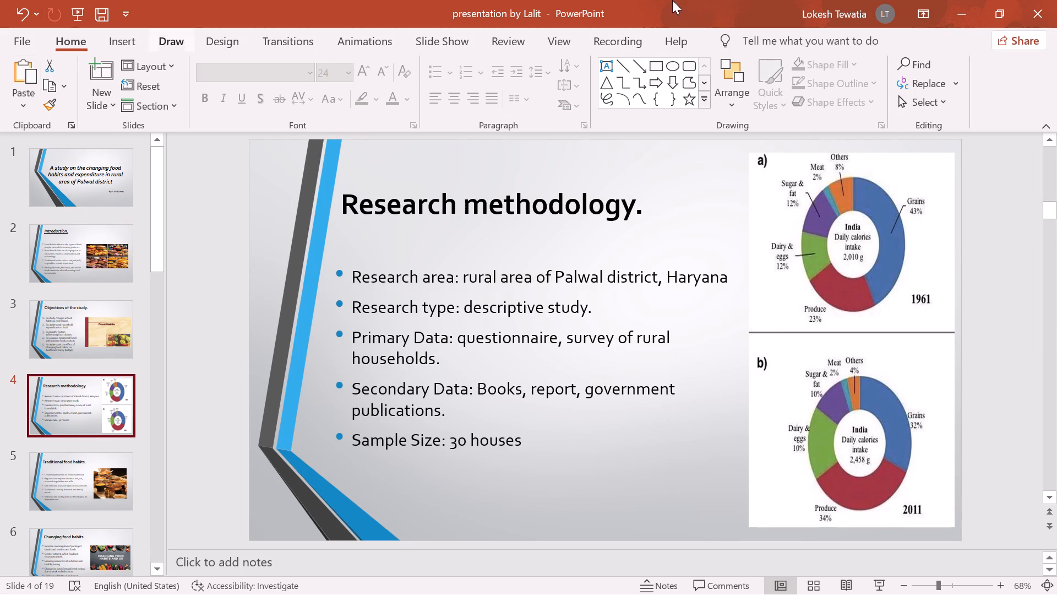
Extend the Sample Size bullet on the Research methodology slide with "from different villages" after "30 houses".
{"action": "left_click", "coordinate": [528, 445]}
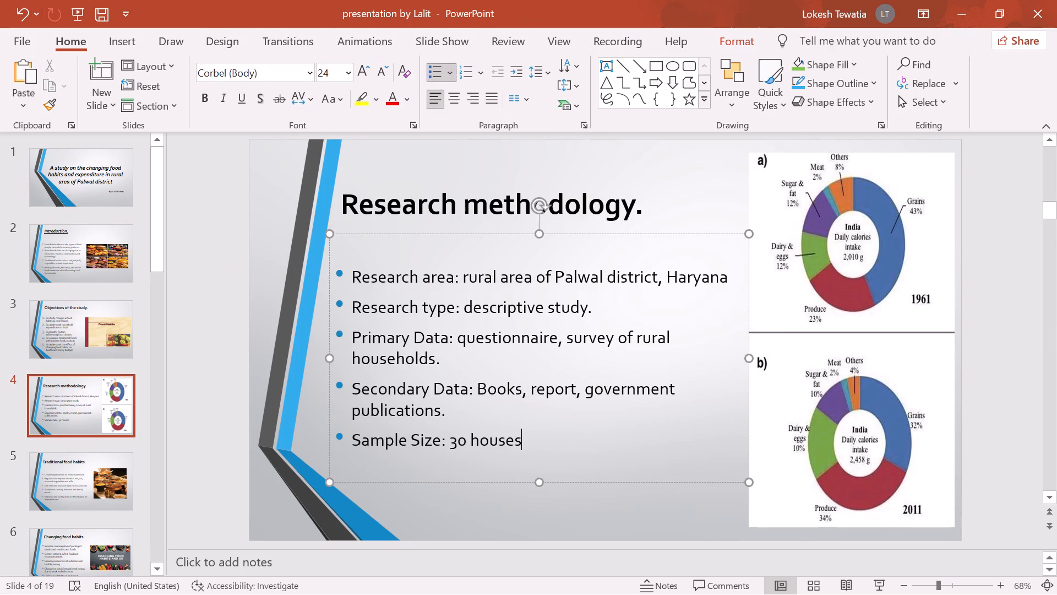
{"action": "key", "text": "space"}
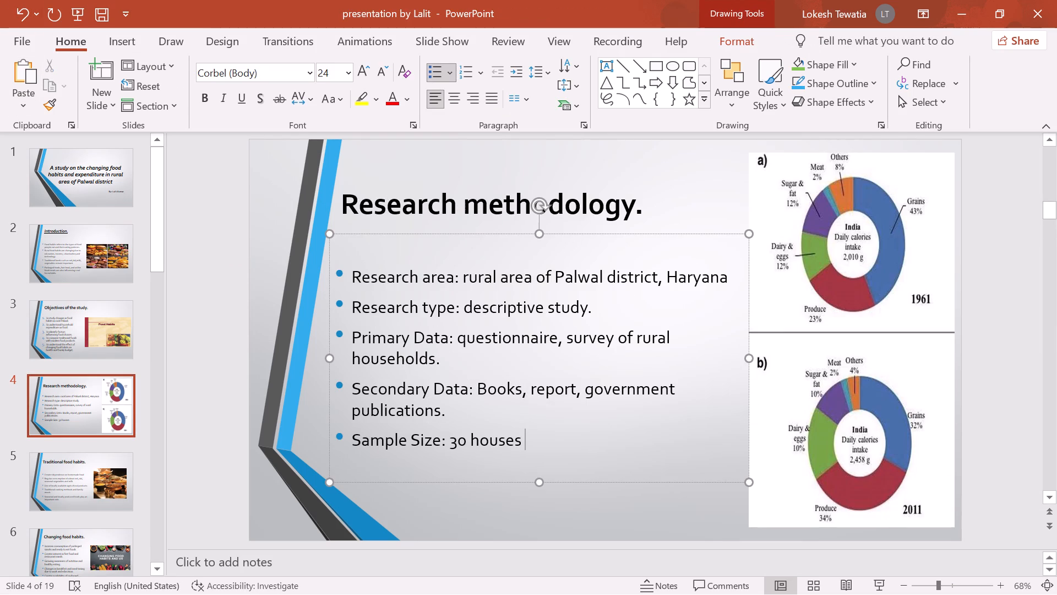
{"action": "type", "text": "from"}
{"action": "key", "text": "space"}
{"action": "type", "text": "differ"}
{"action": "type", "text": "nt"}
{"action": "key", "text": "space"}
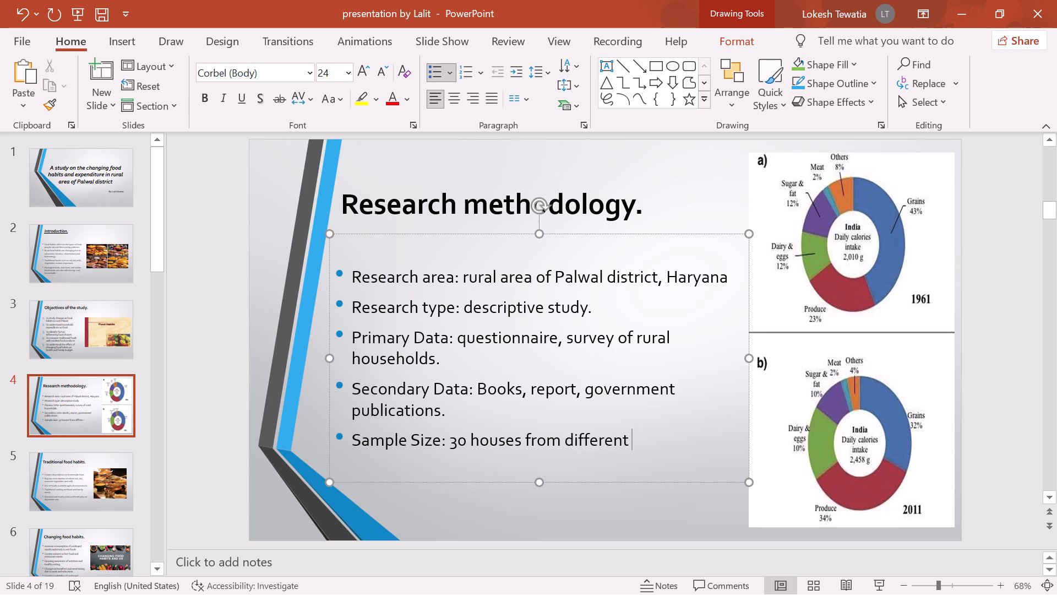
{"action": "type", "text": "villages"}
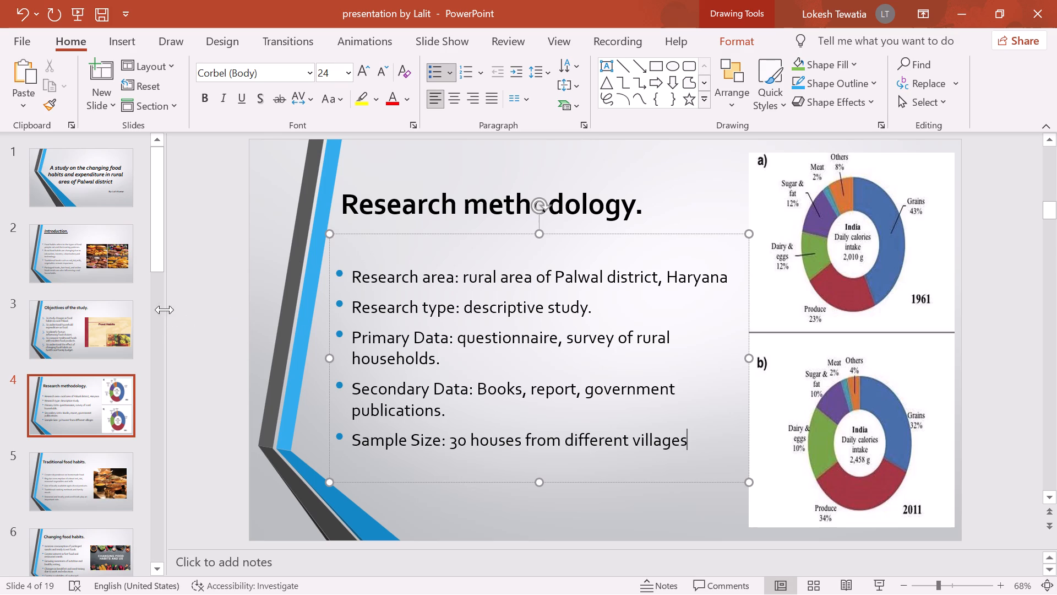
Restart the slide show from the first slide and review the text slides through Food Expenditure, rechecking the Research methodology slide.
{"action": "left_click", "coordinate": [80, 10]}
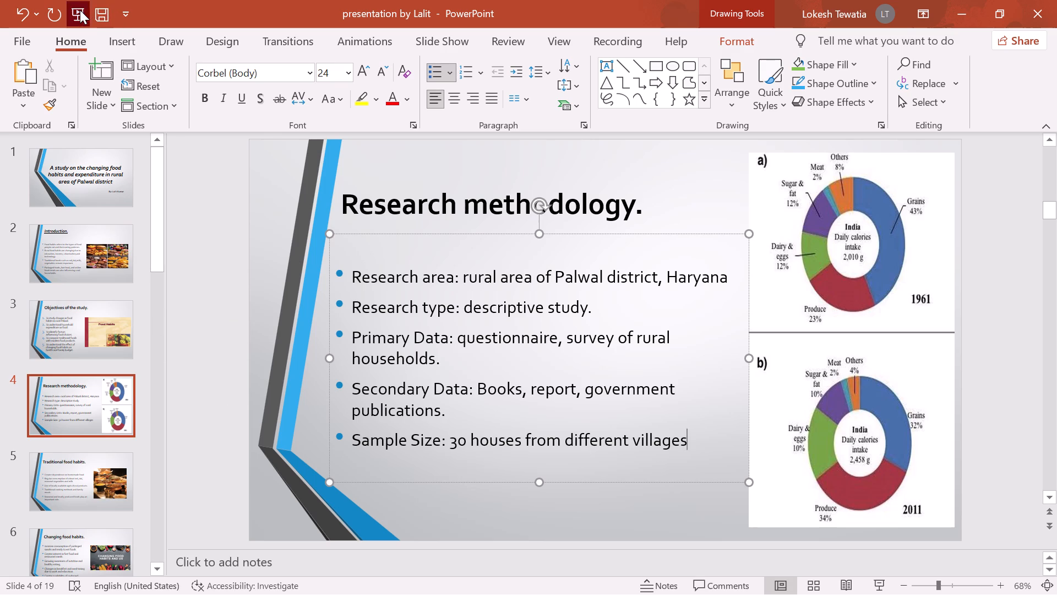
{"action": "key", "text": "Right"}
{"action": "key", "text": "Right"}
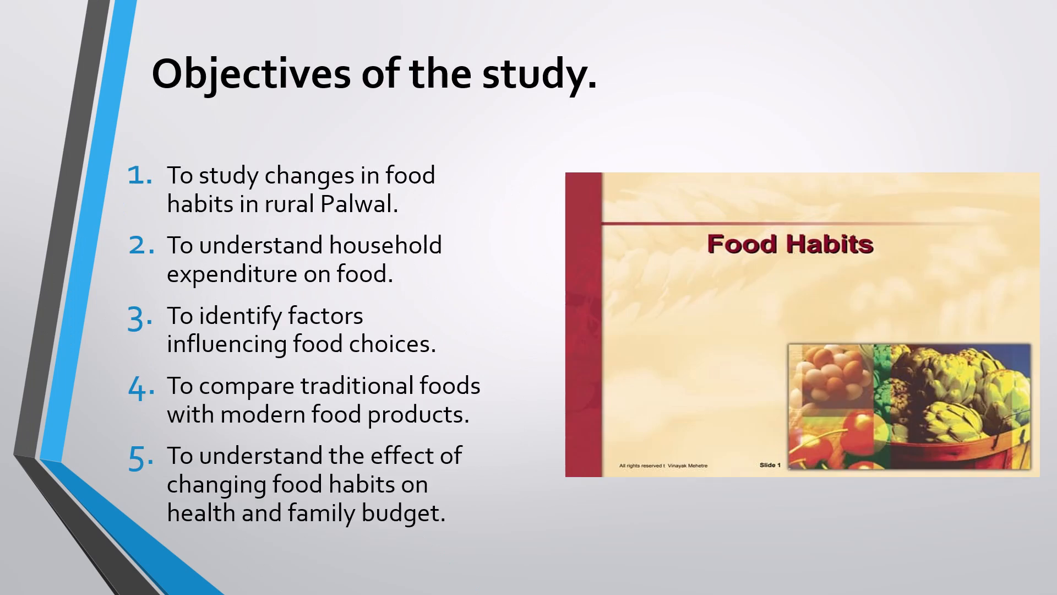
{"action": "key", "text": "Right"}
{"action": "key", "text": "Right"}
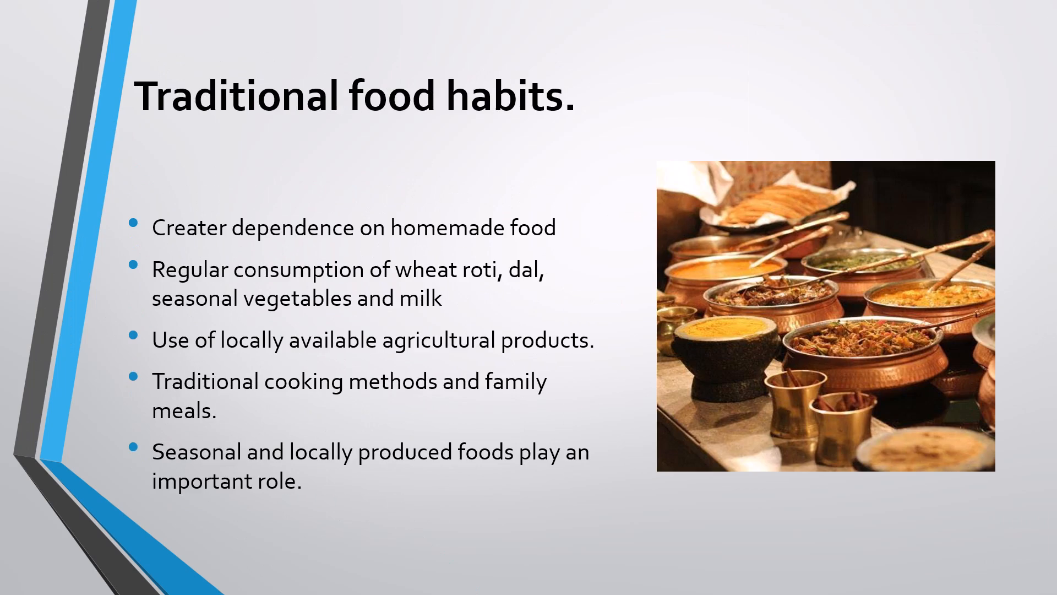
{"action": "key", "text": "Left"}
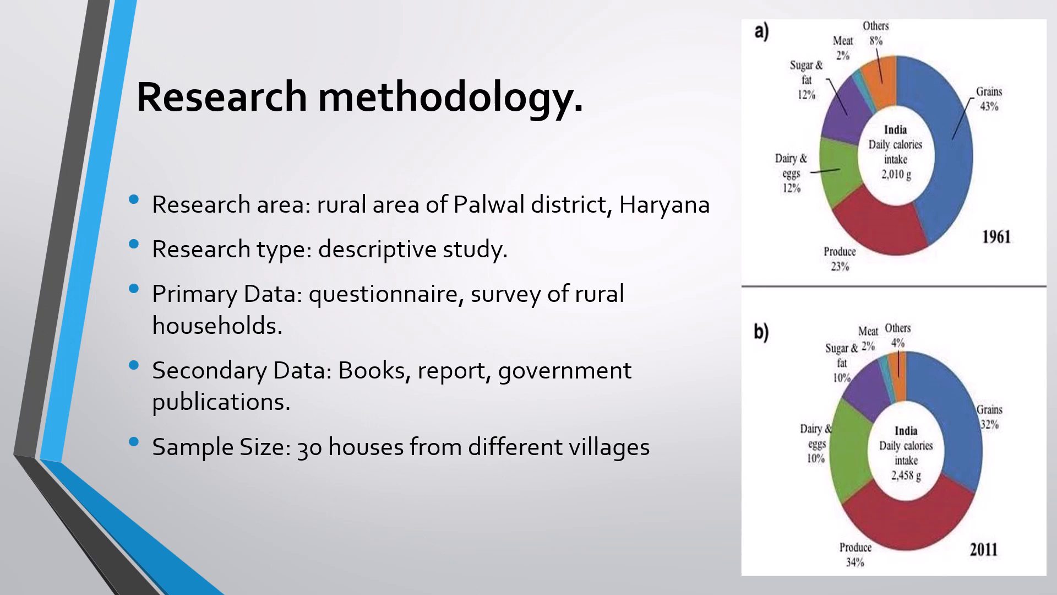
{"action": "key", "text": "Right"}
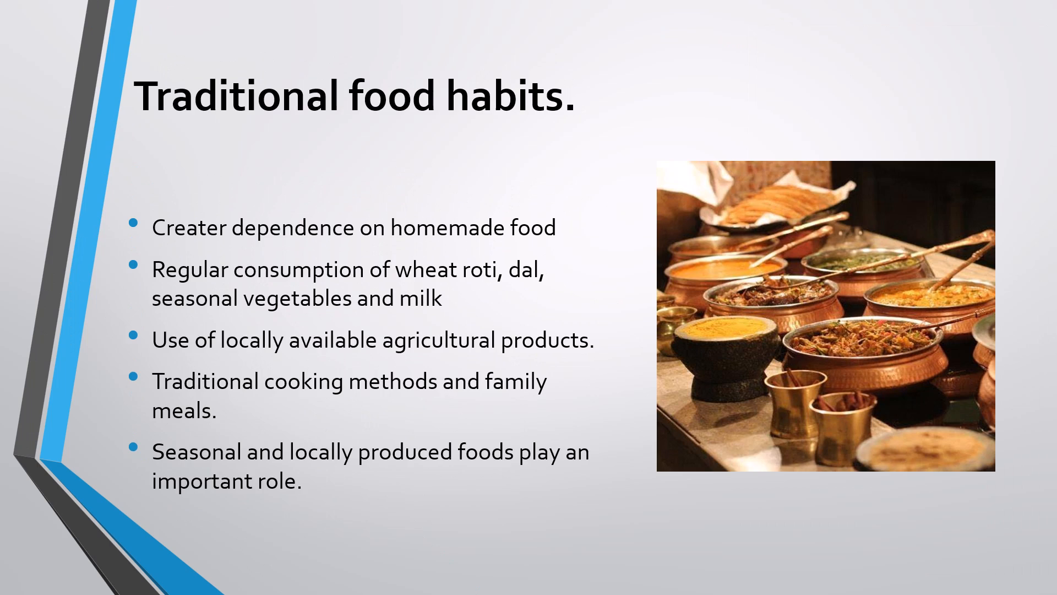
{"action": "key", "text": "Right"}
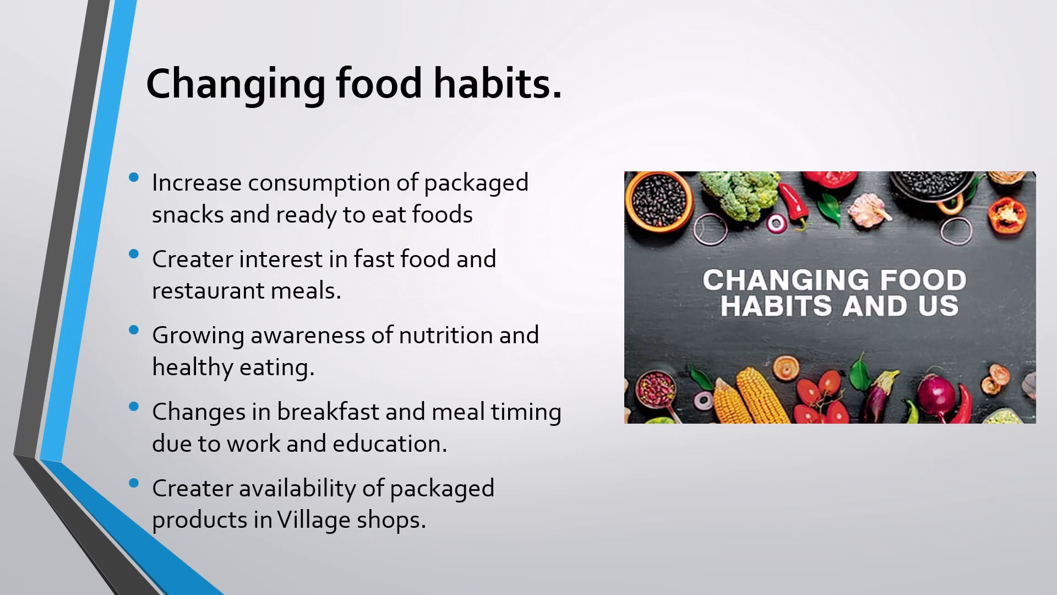
{"action": "key", "text": "Right"}
{"action": "key", "text": "Right"}
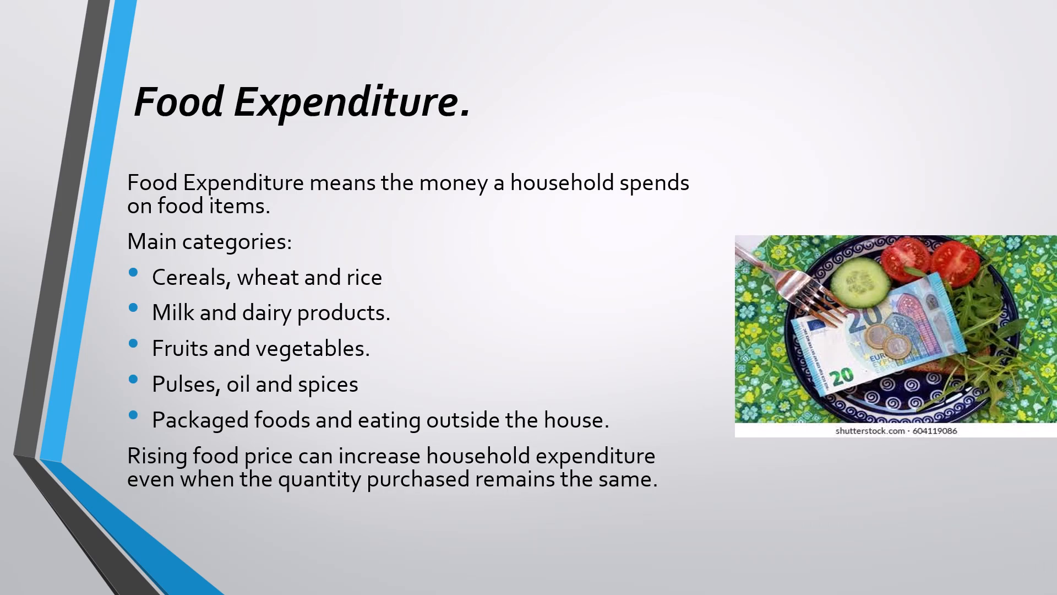
Examine each Results chart in the slide show from age distribution to the Conclusion, and return to the skipped meals chart.
{"action": "key", "text": "Right"}
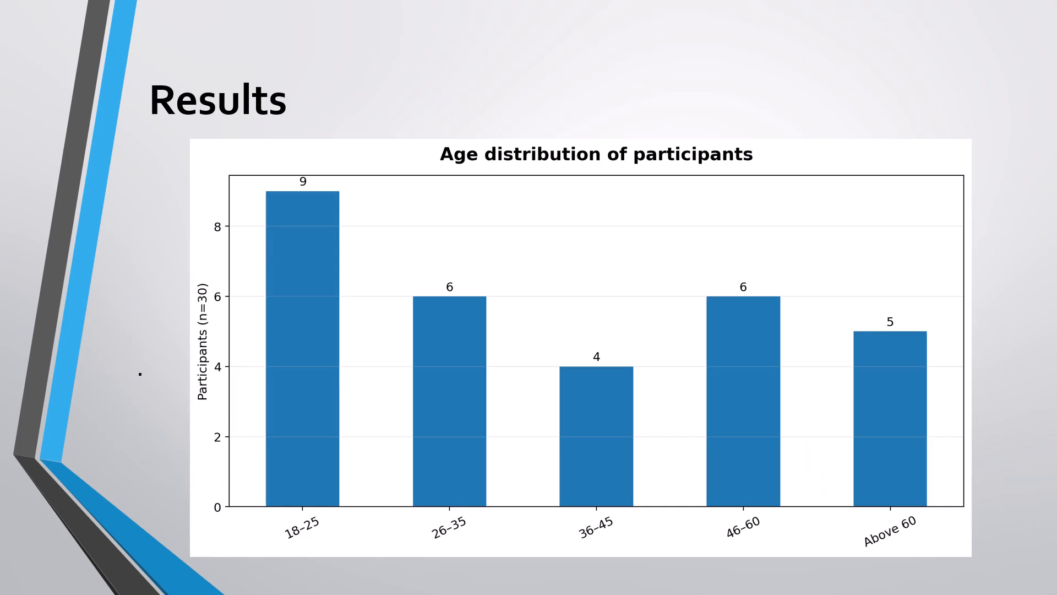
{"action": "key", "text": "Right"}
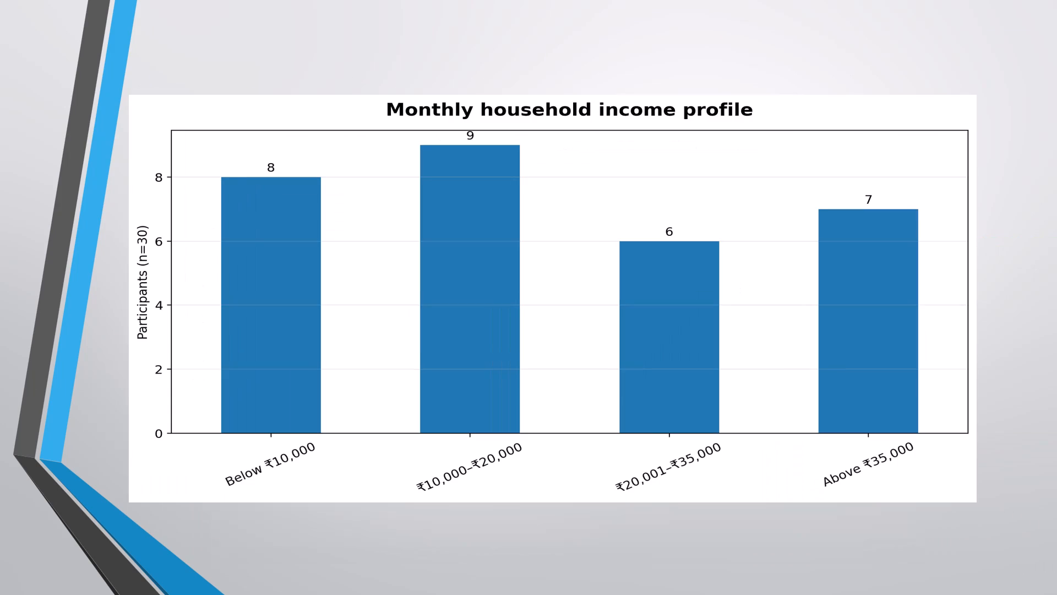
{"action": "key", "text": "Right"}
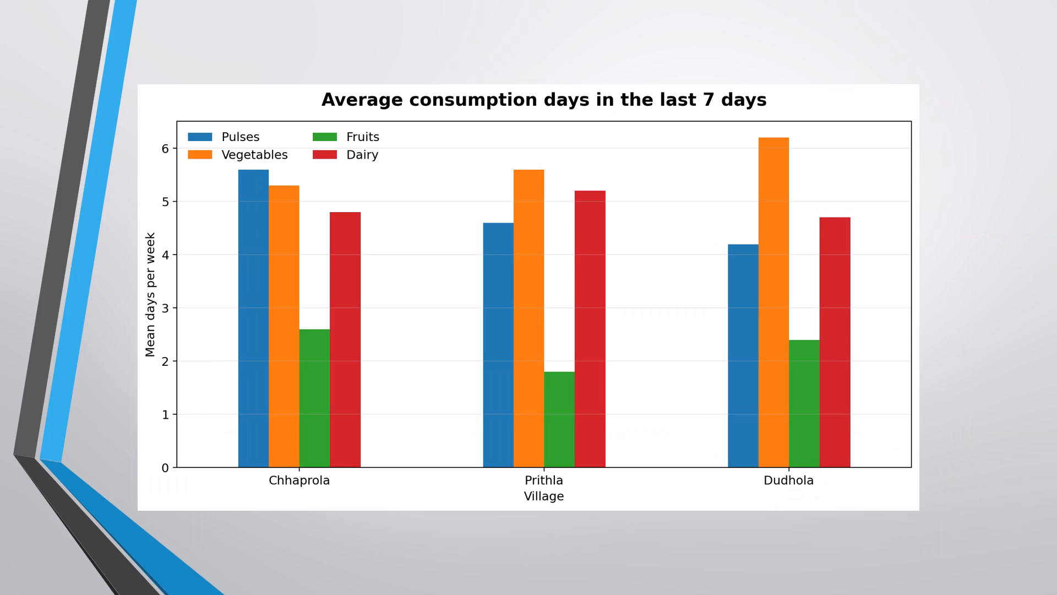
{"action": "key", "text": "Right"}
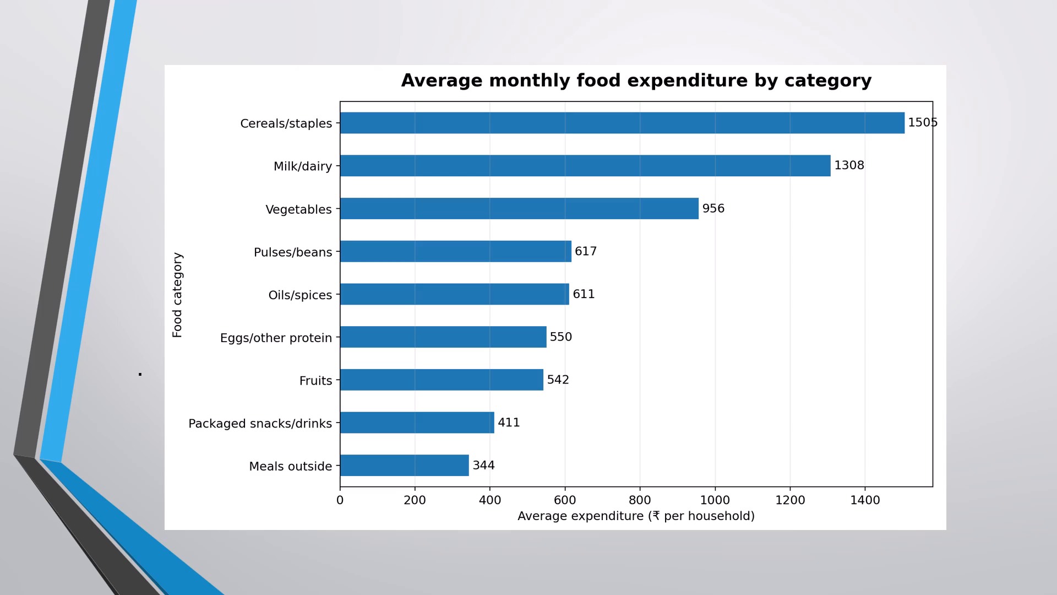
{"action": "key", "text": "Right"}
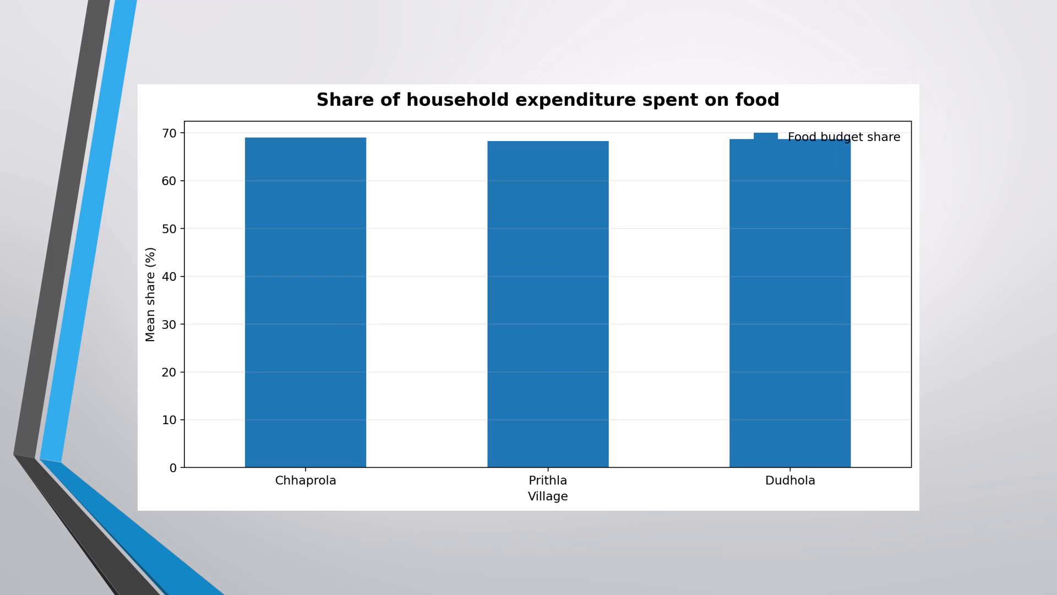
{"action": "key", "text": "Right"}
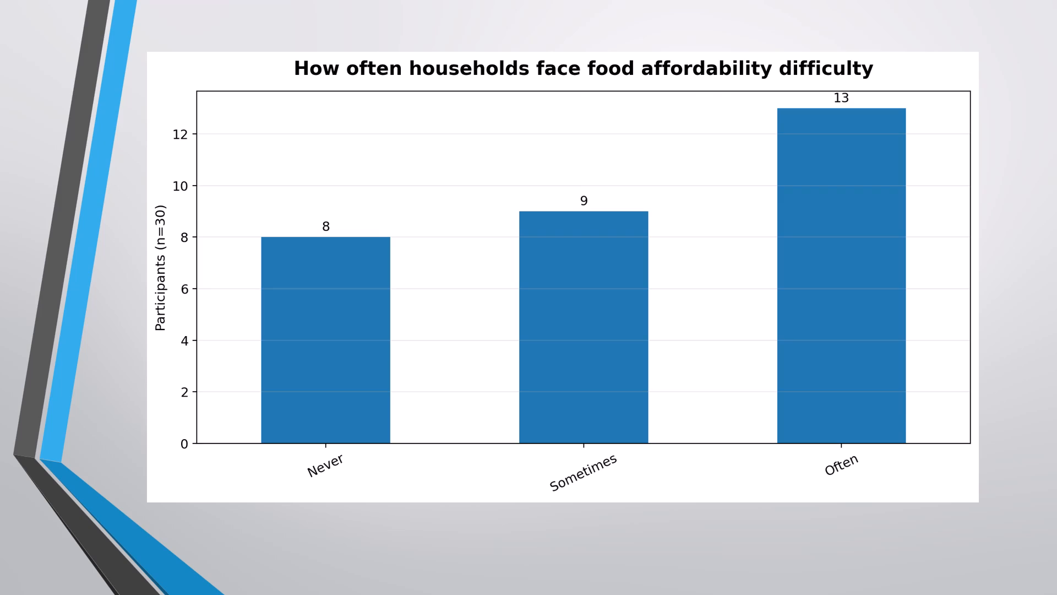
{"action": "key", "text": "Left"}
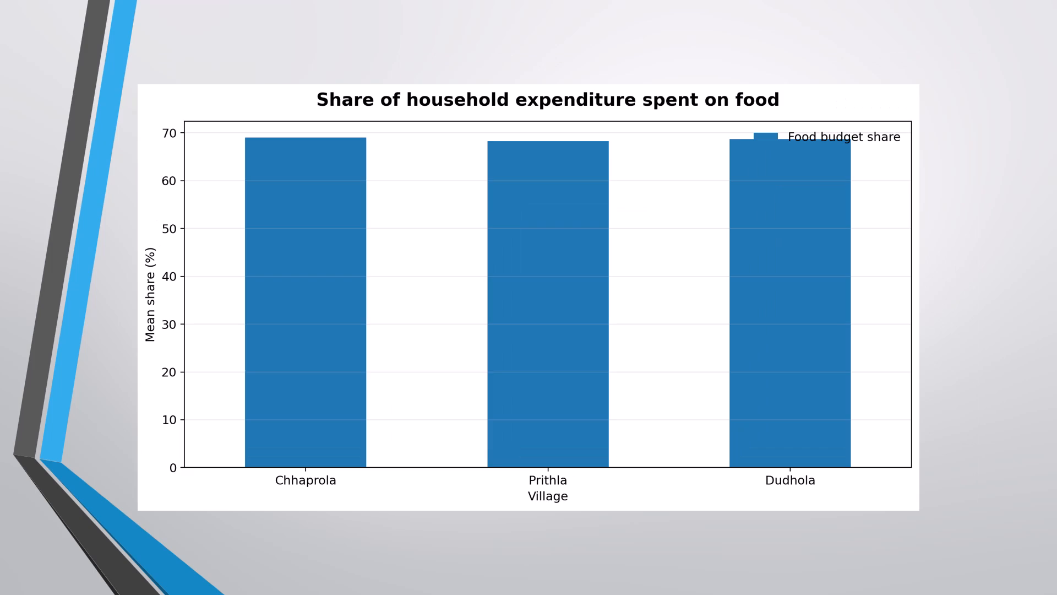
{"action": "key", "text": "Right"}
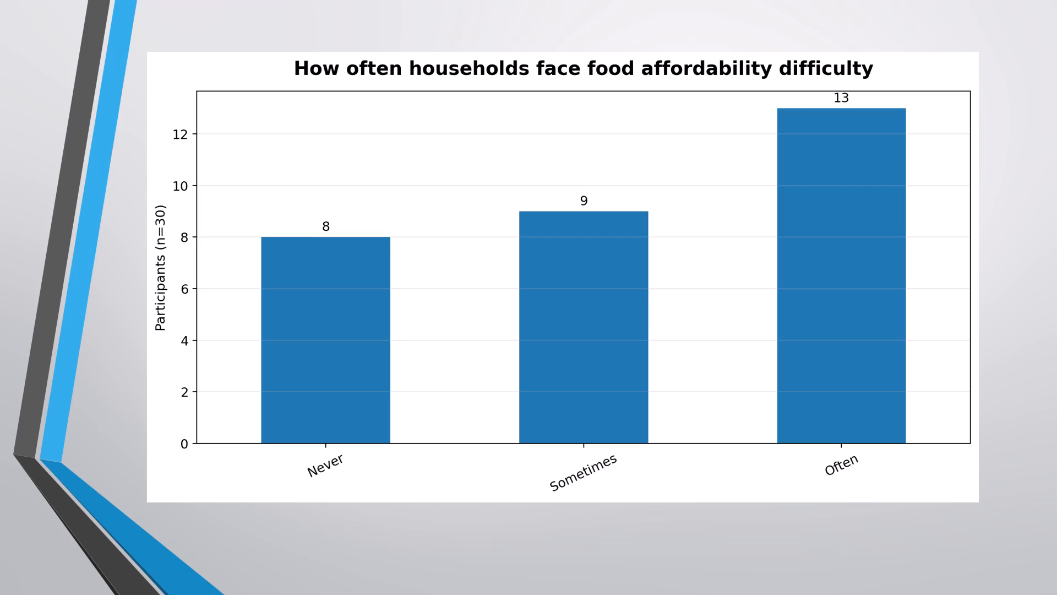
{"action": "key", "text": "Right"}
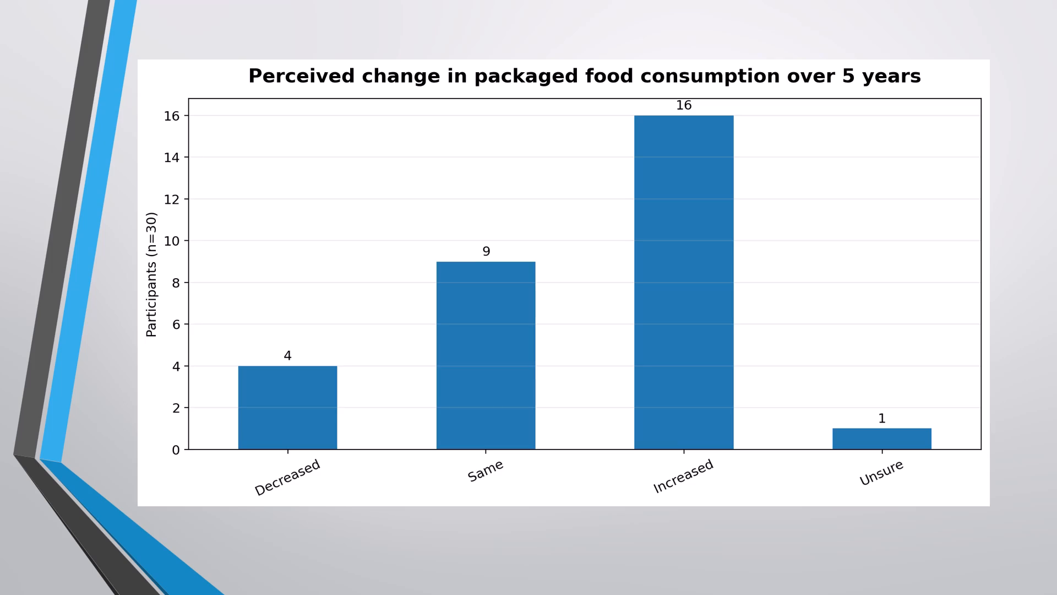
{"action": "key", "text": "Right"}
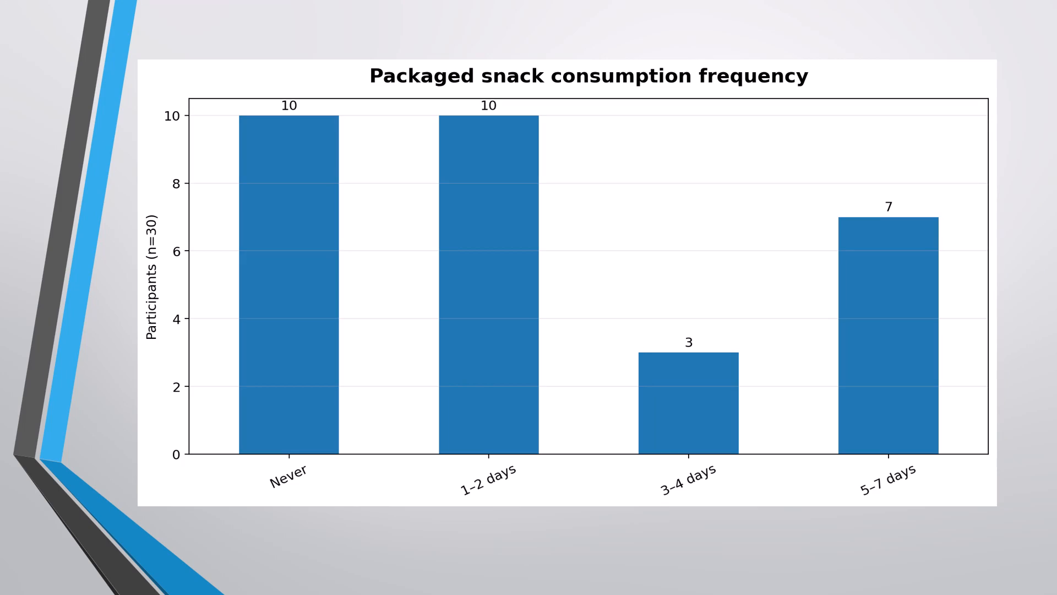
{"action": "key", "text": "Right"}
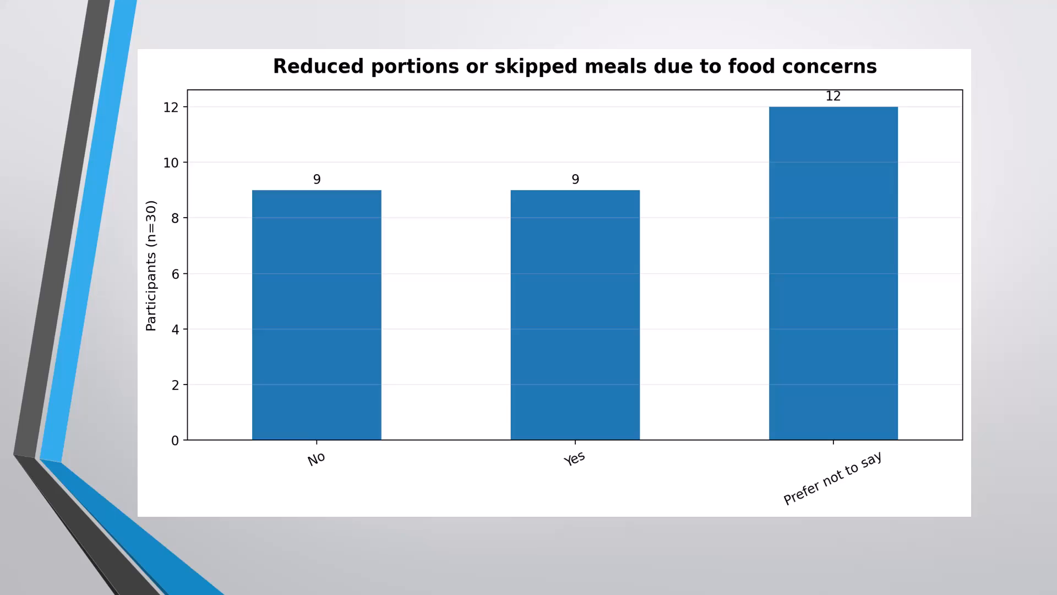
{"action": "key", "text": "Right"}
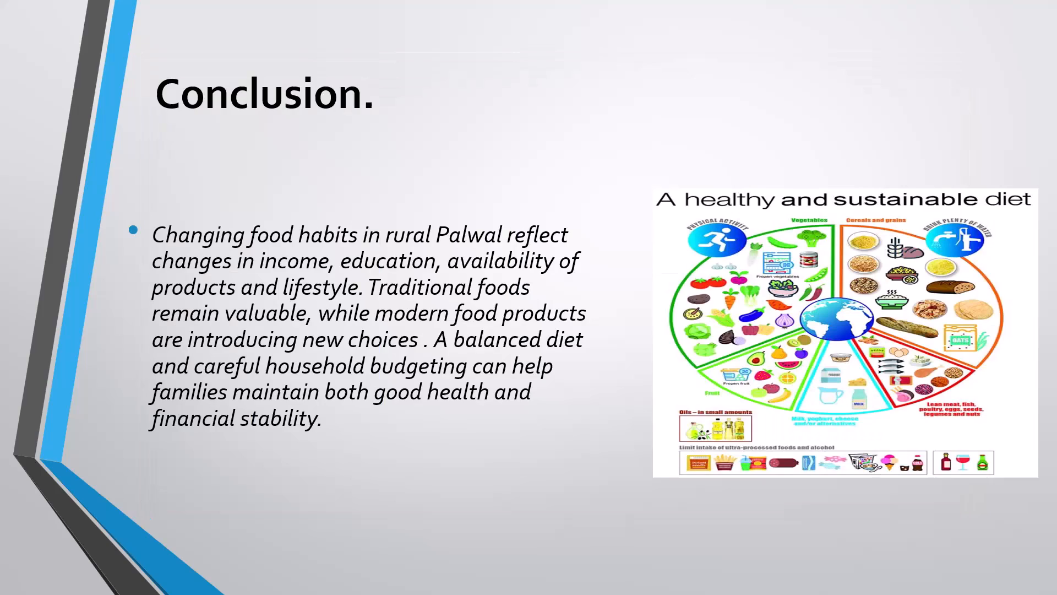
{"action": "key", "text": "Left"}
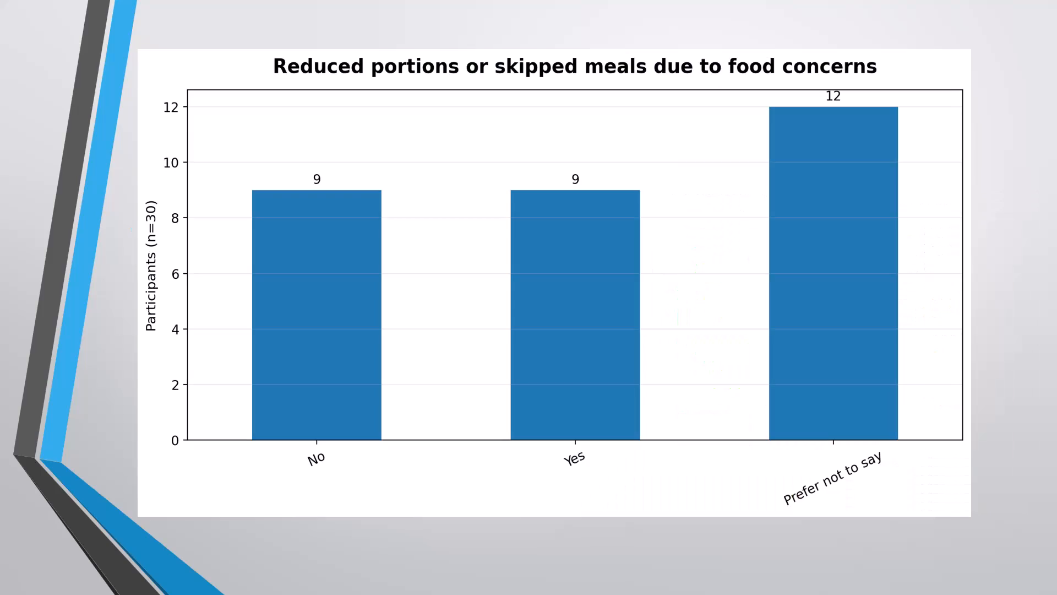
Review the skipped meals chart through the Conclusion and Thank You slides, and exit the slide show at its end.
{"action": "key", "text": "Right"}
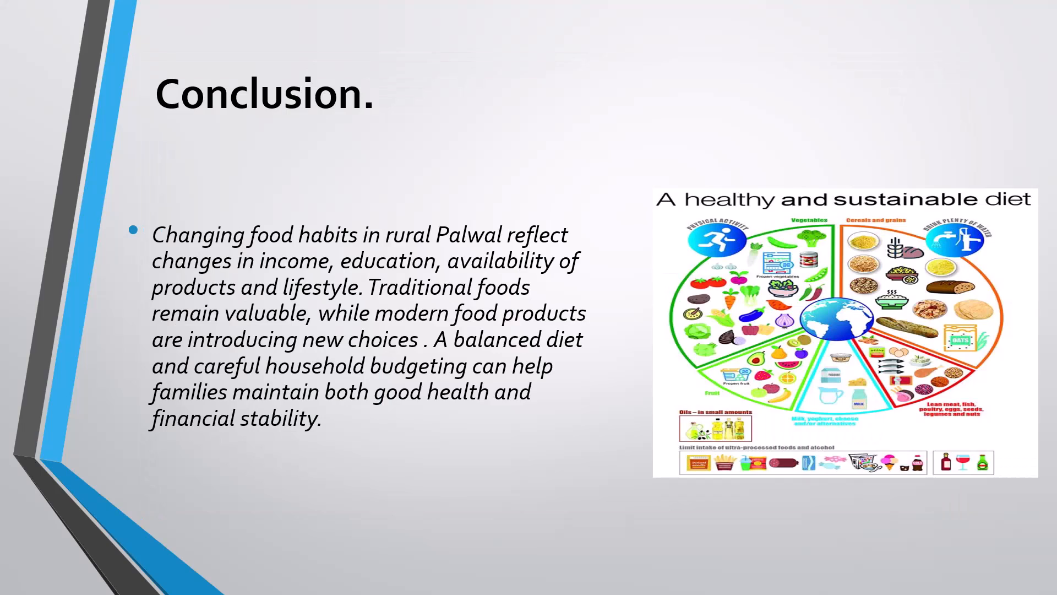
{"action": "key", "text": "Right"}
{"action": "key", "text": "Right"}
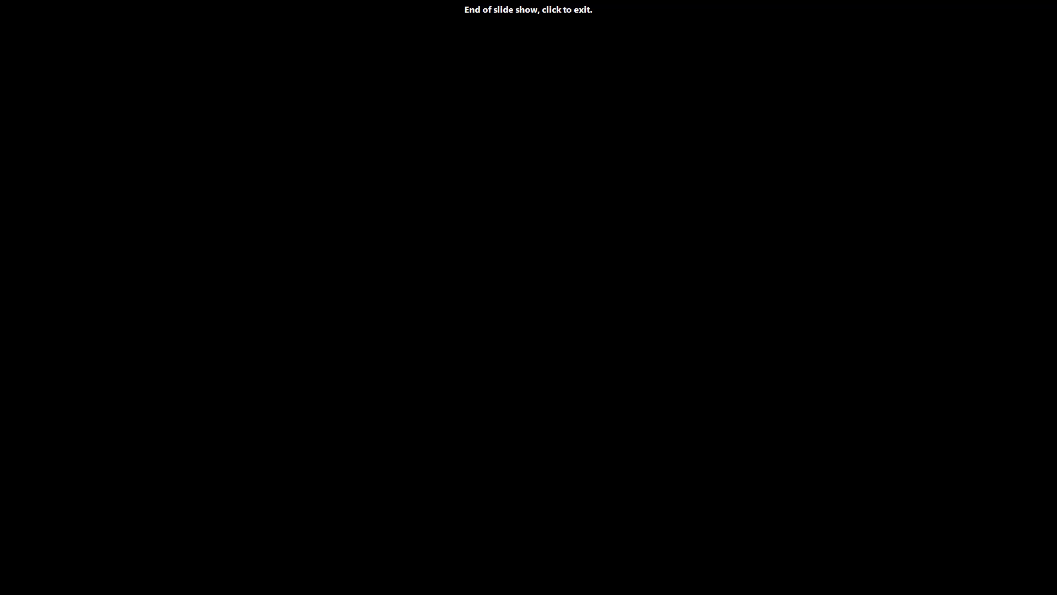
{"action": "key", "text": "Right"}
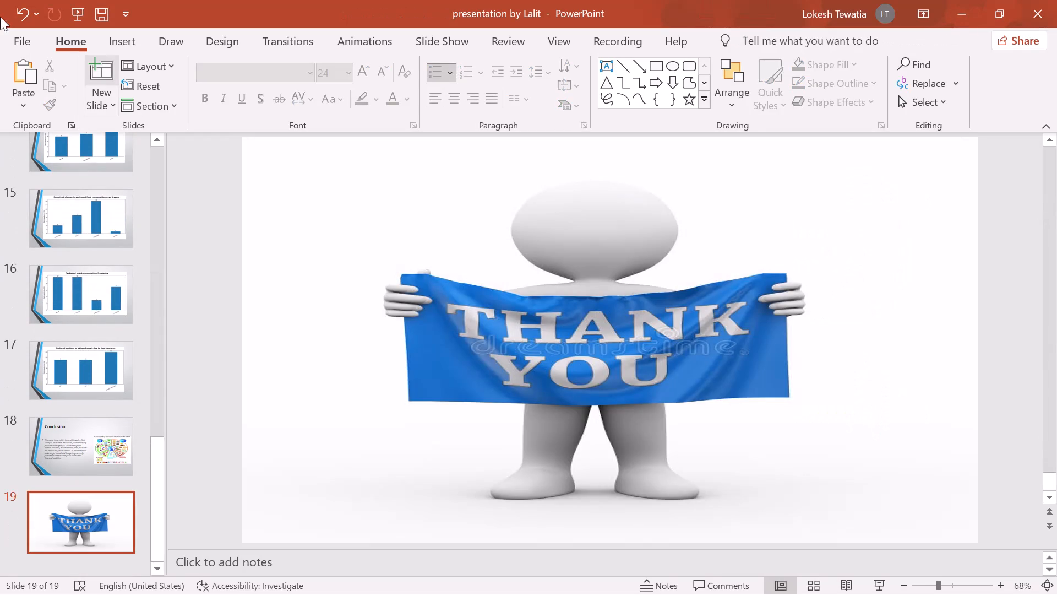
{"action": "scroll", "coordinate": [230, 297], "scroll_direction": "up", "scroll_amount": 9}
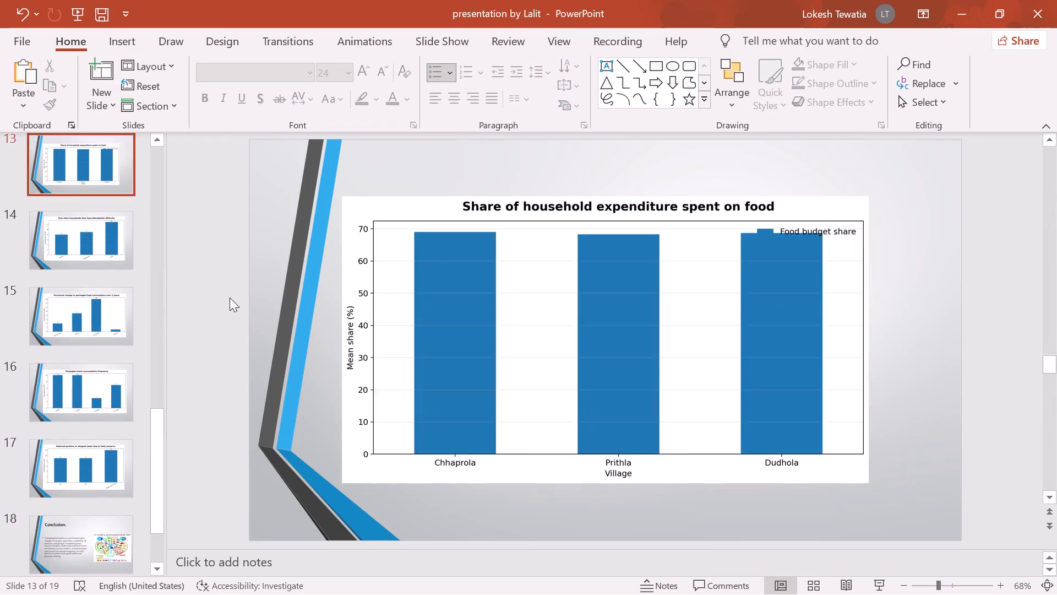
{"action": "scroll", "coordinate": [230, 297], "scroll_direction": "up", "scroll_amount": 14}
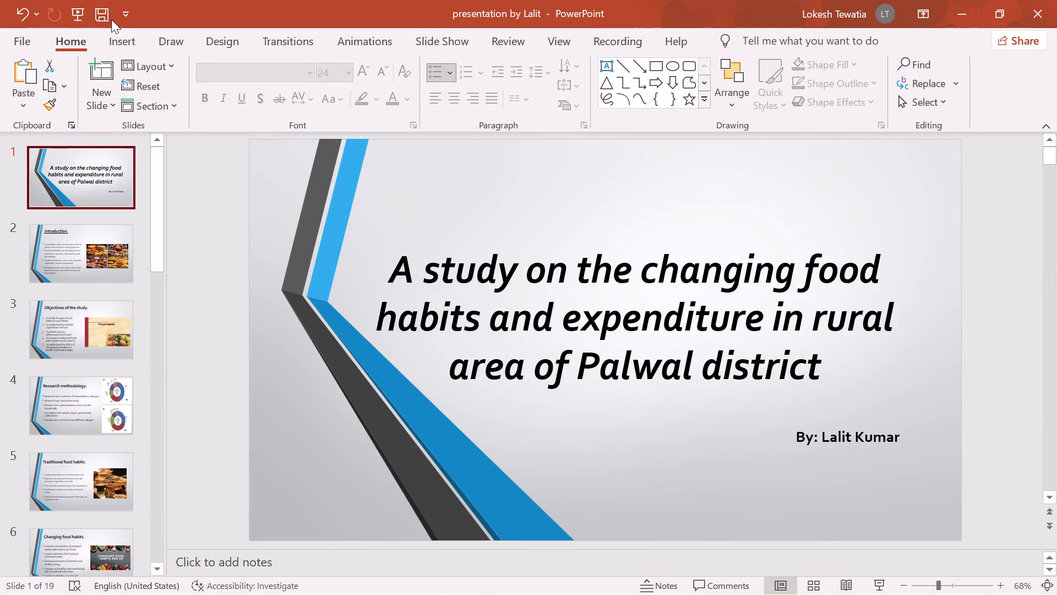
{"action": "left_click", "coordinate": [102, 14]}
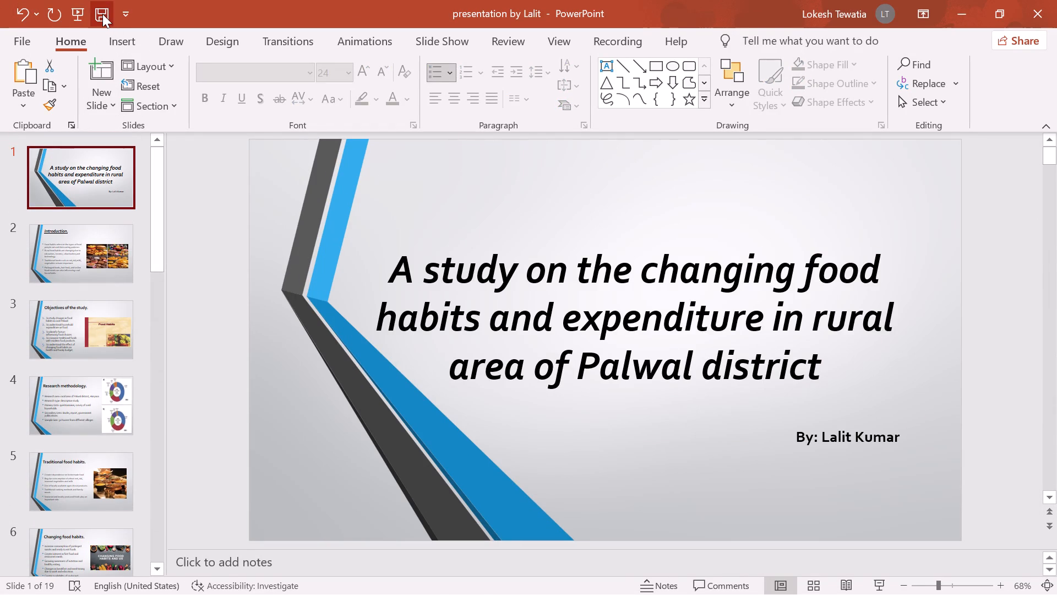
{"action": "triple_click", "coordinate": [102, 14]}
{"action": "double_click", "coordinate": [102, 14]}
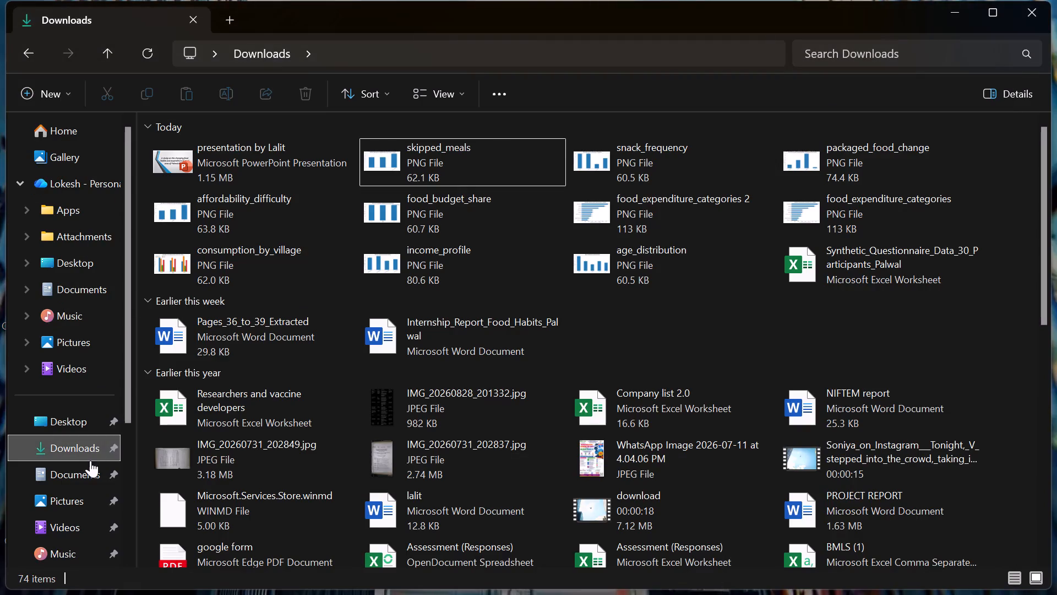
{"action": "left_click", "coordinate": [77, 448]}
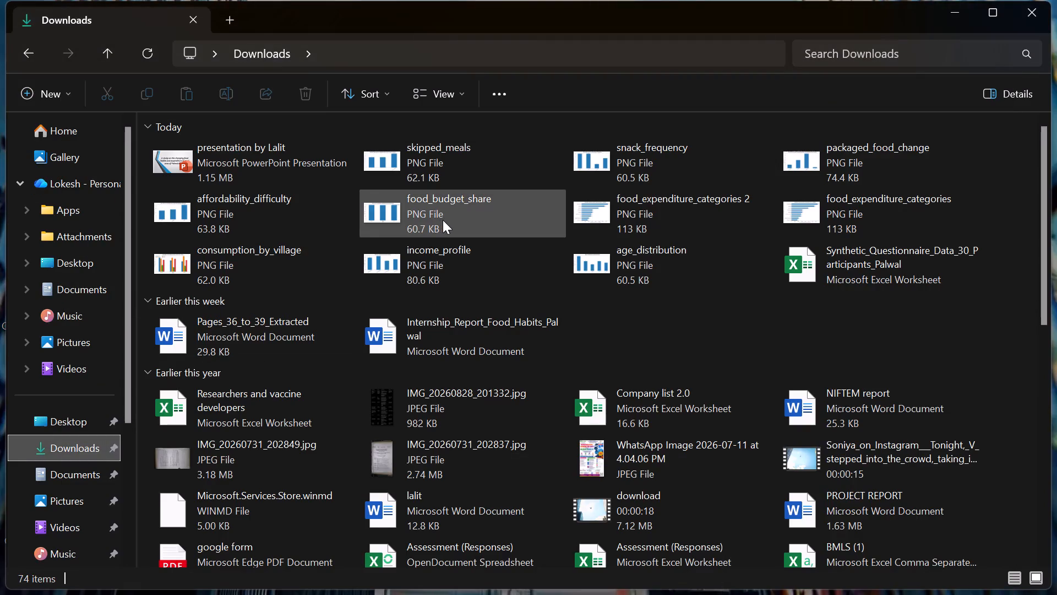
Look through the Downloads folder, check the Documents folder, and return to Downloads.
{"action": "scroll", "coordinate": [443, 220], "scroll_direction": "down", "scroll_amount": 12, "text": "ctrl"}
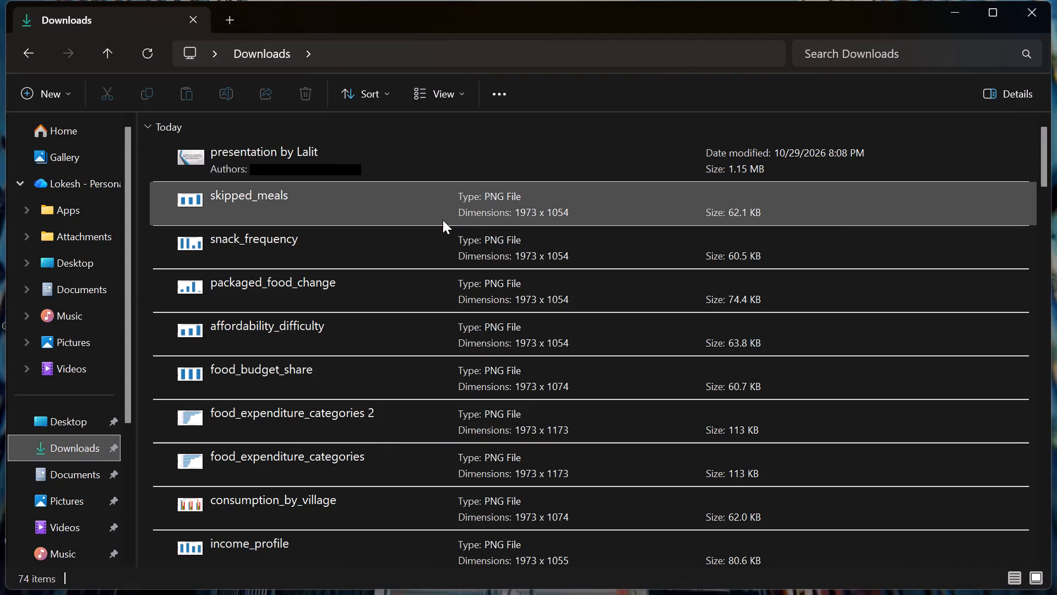
{"action": "scroll", "coordinate": [443, 220], "scroll_direction": "up", "scroll_amount": 3, "text": "ctrl"}
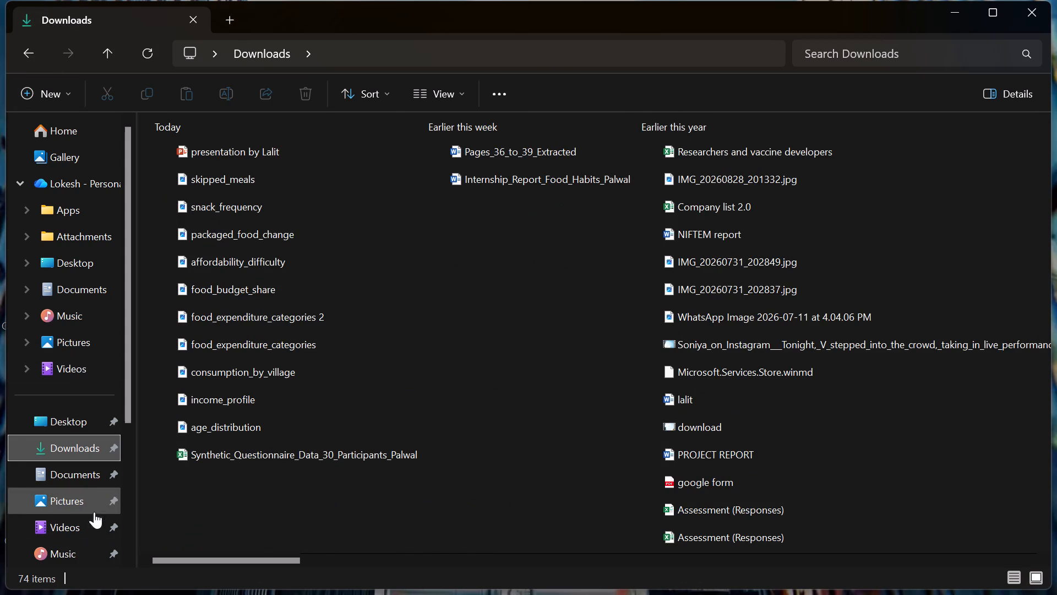
{"action": "left_click", "coordinate": [90, 479]}
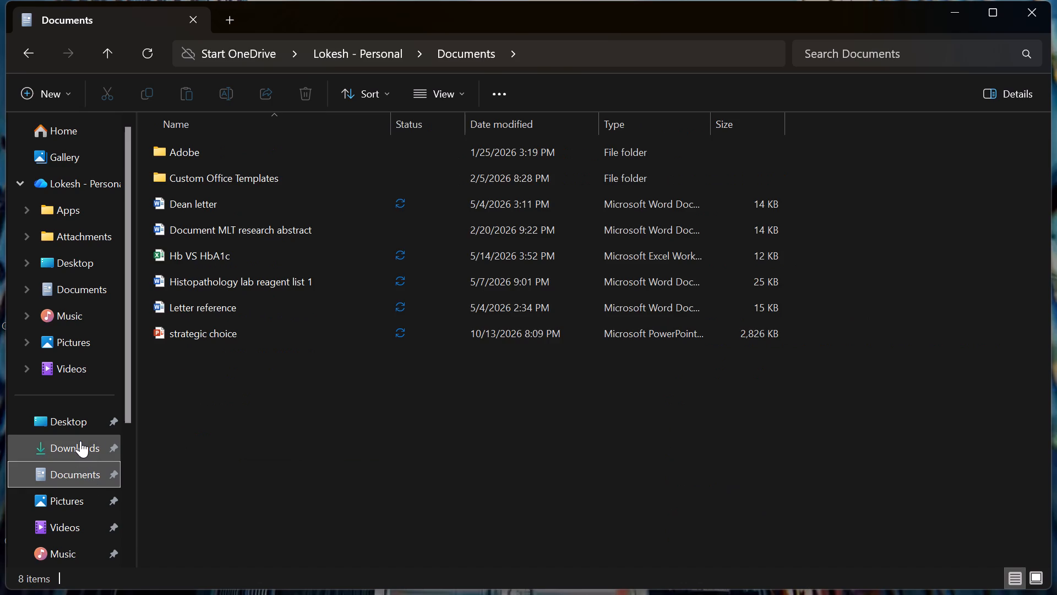
{"action": "left_click", "coordinate": [80, 441]}
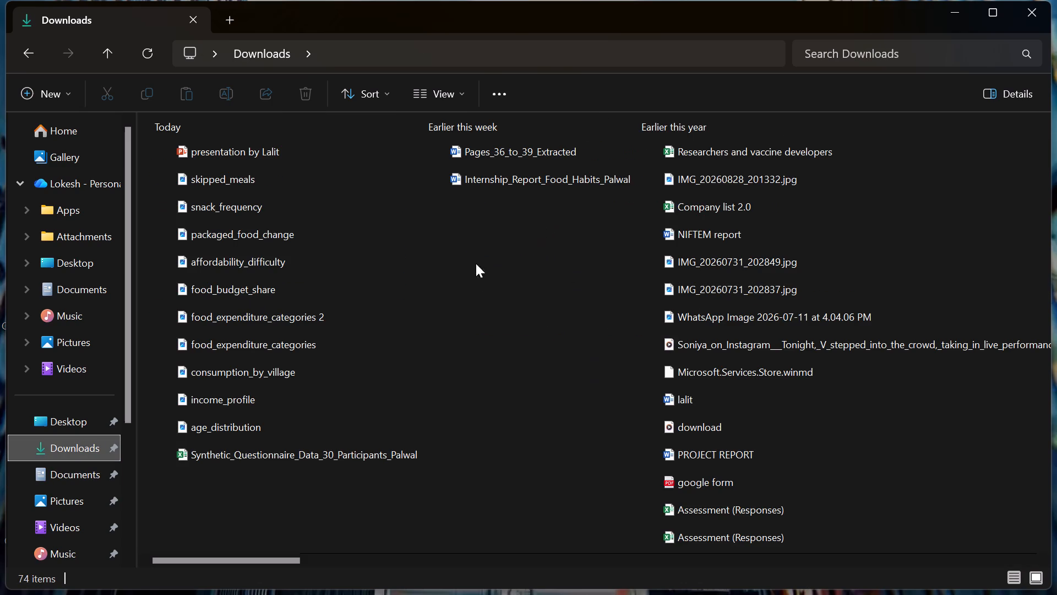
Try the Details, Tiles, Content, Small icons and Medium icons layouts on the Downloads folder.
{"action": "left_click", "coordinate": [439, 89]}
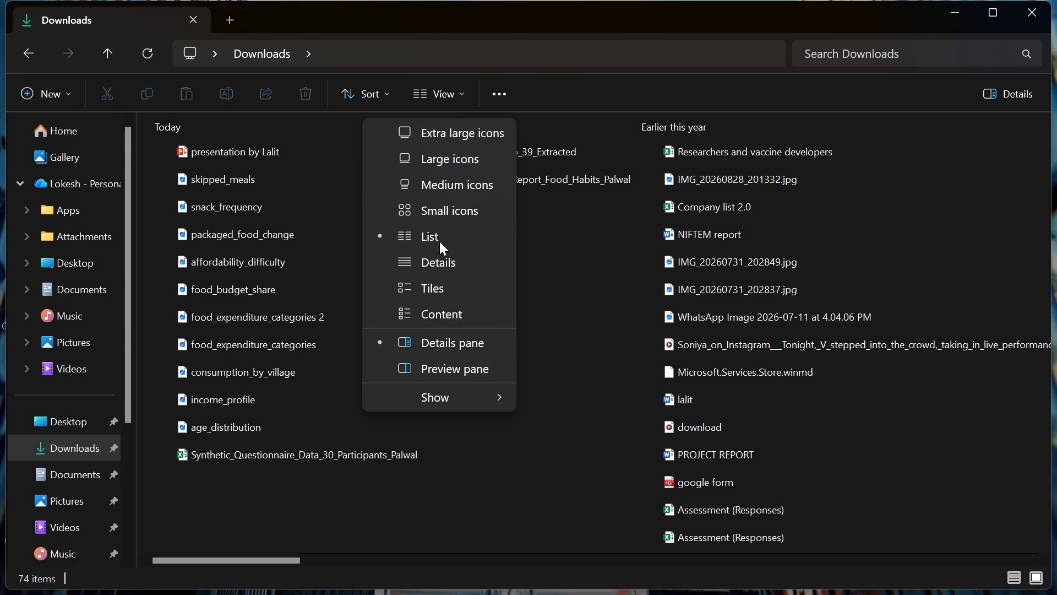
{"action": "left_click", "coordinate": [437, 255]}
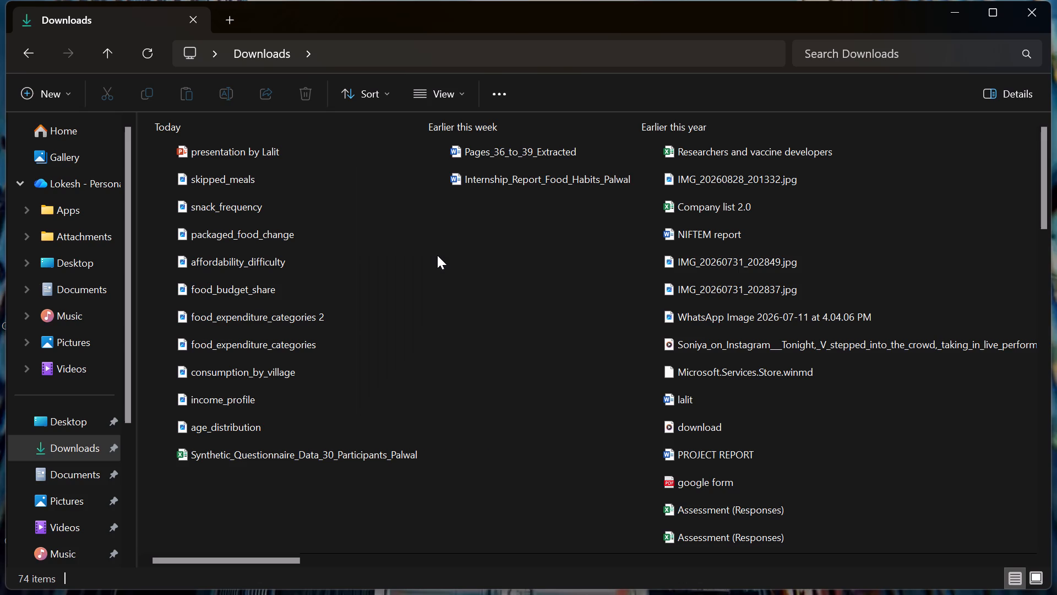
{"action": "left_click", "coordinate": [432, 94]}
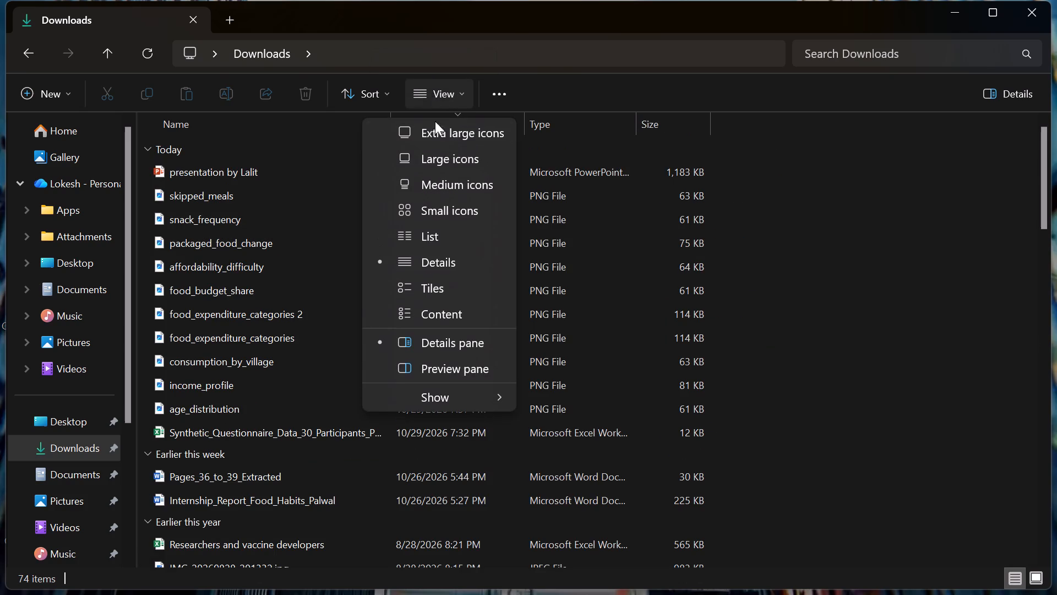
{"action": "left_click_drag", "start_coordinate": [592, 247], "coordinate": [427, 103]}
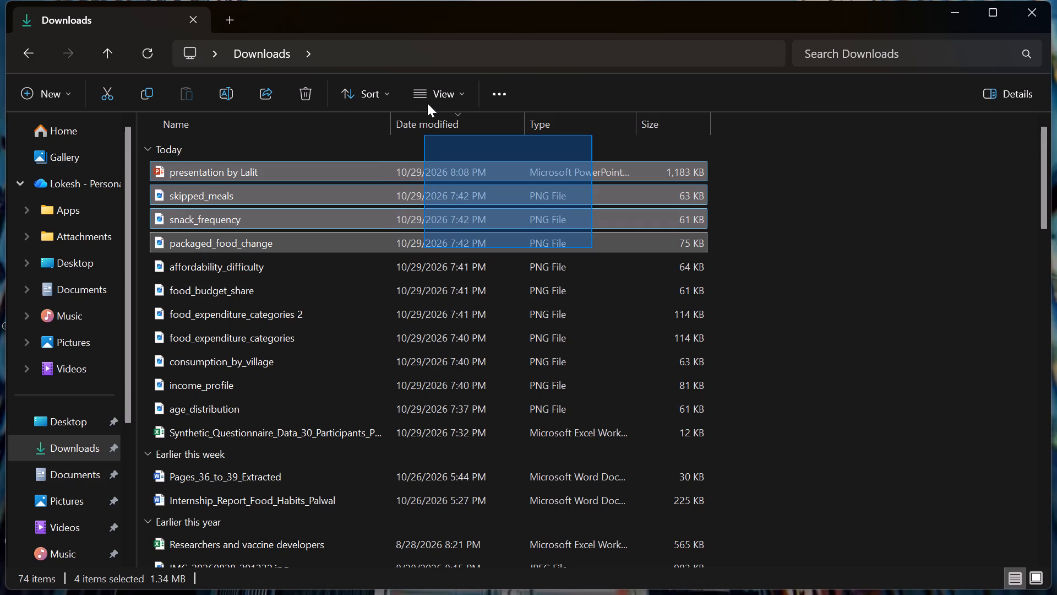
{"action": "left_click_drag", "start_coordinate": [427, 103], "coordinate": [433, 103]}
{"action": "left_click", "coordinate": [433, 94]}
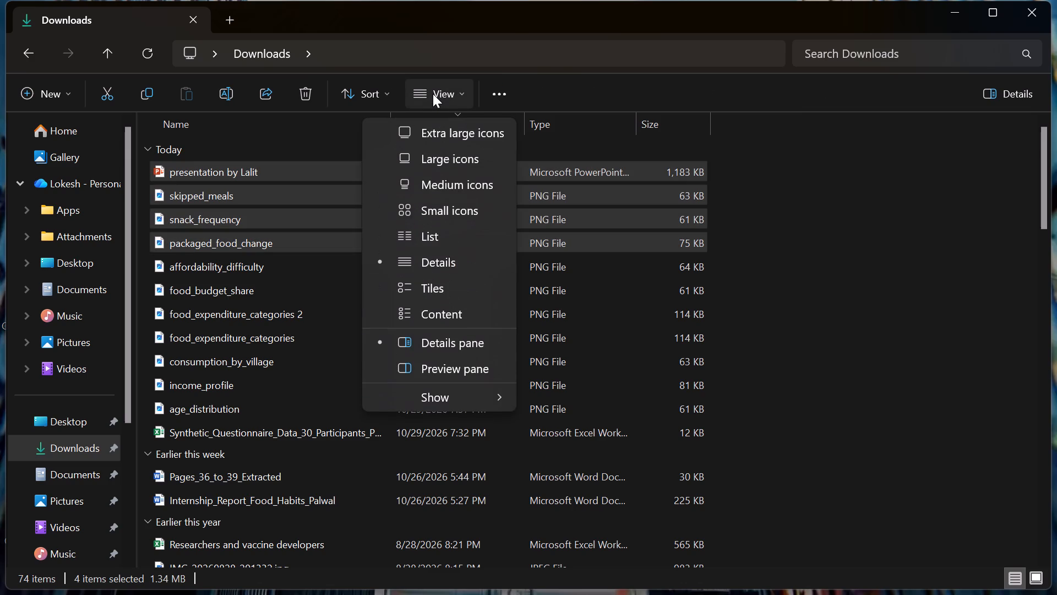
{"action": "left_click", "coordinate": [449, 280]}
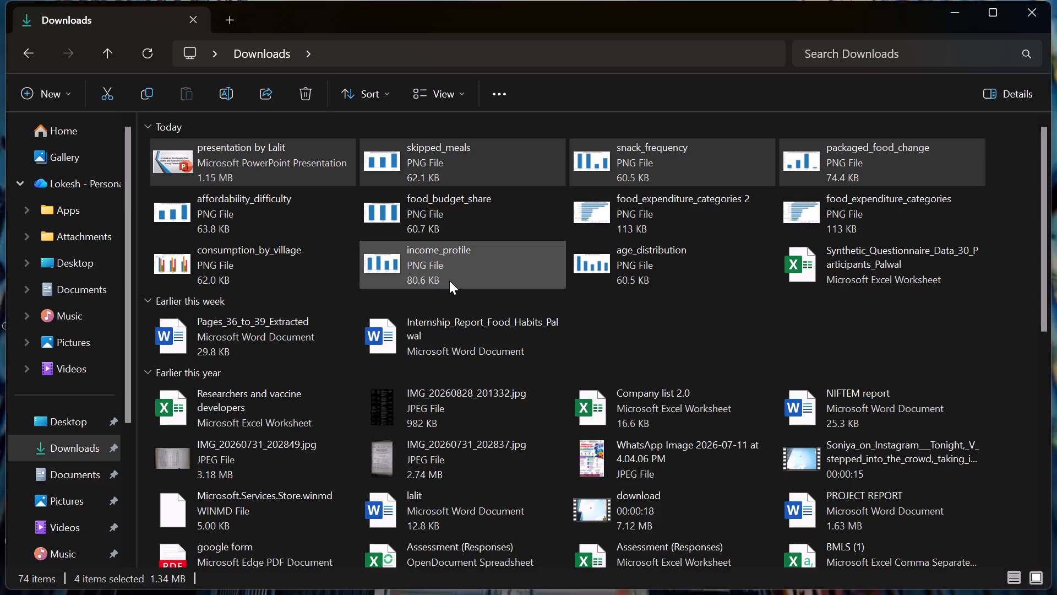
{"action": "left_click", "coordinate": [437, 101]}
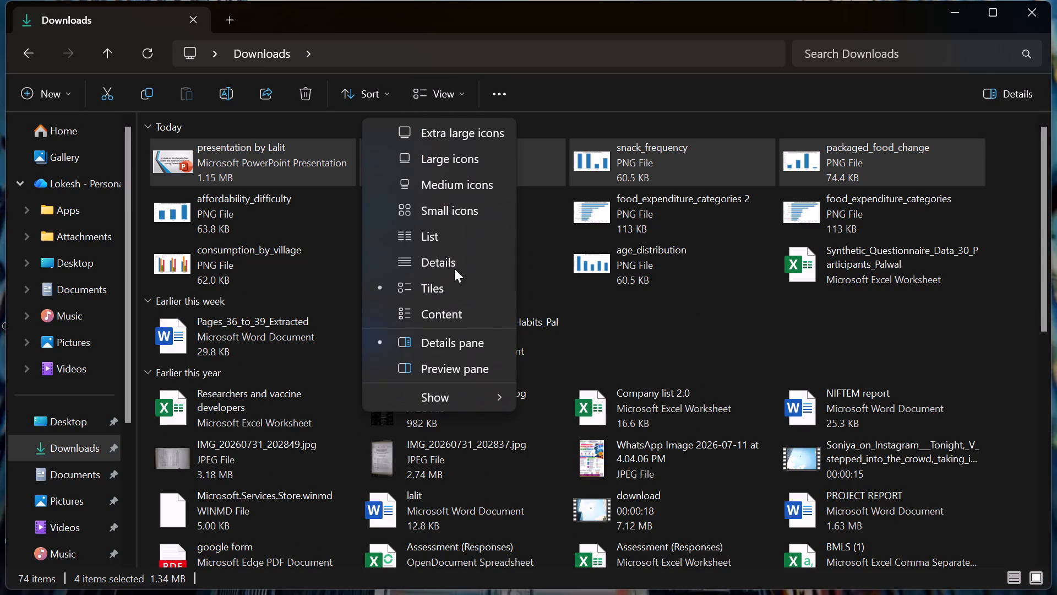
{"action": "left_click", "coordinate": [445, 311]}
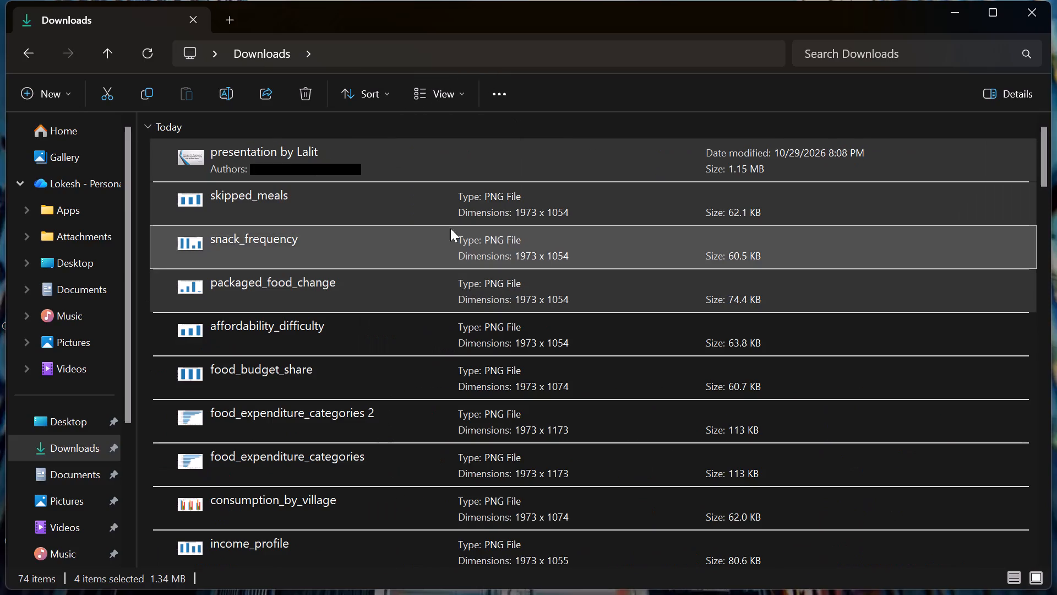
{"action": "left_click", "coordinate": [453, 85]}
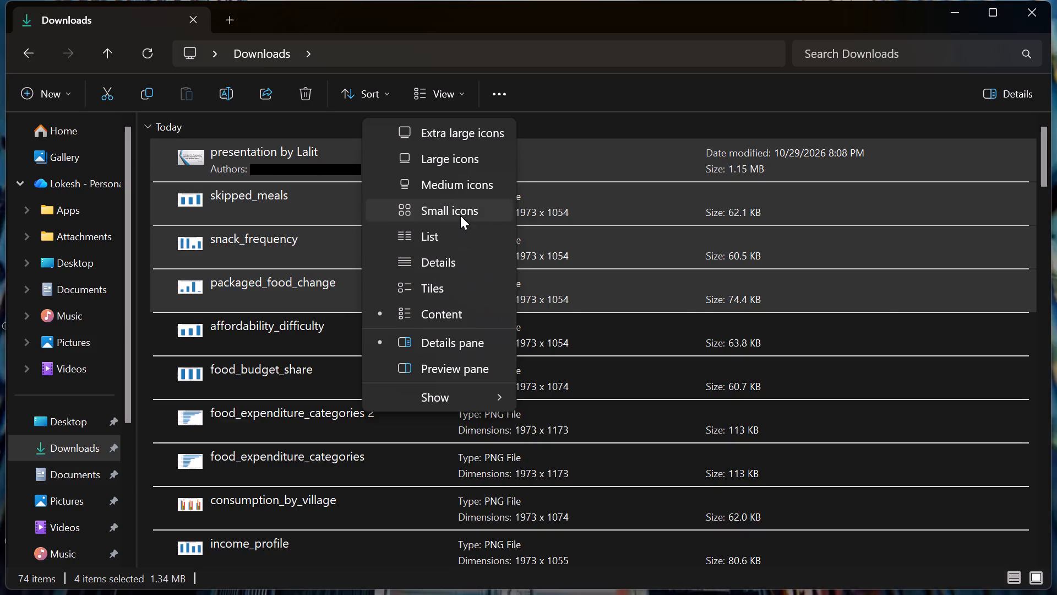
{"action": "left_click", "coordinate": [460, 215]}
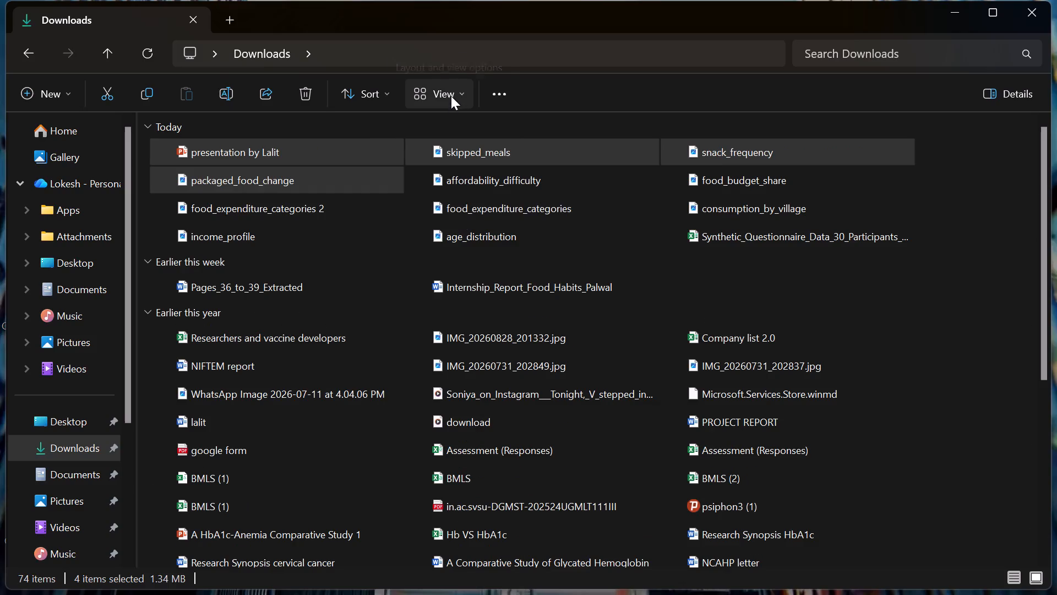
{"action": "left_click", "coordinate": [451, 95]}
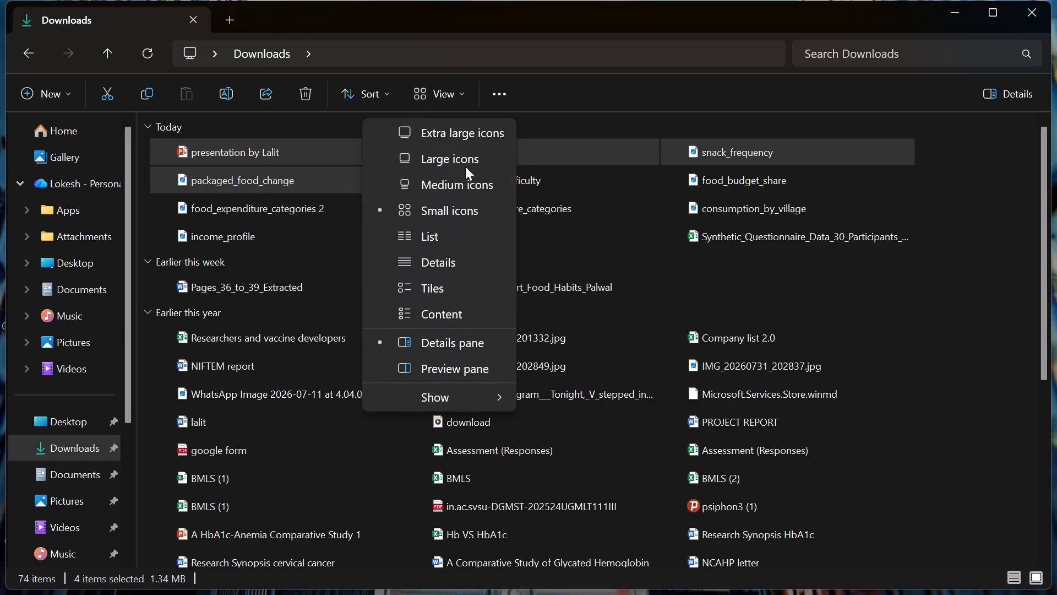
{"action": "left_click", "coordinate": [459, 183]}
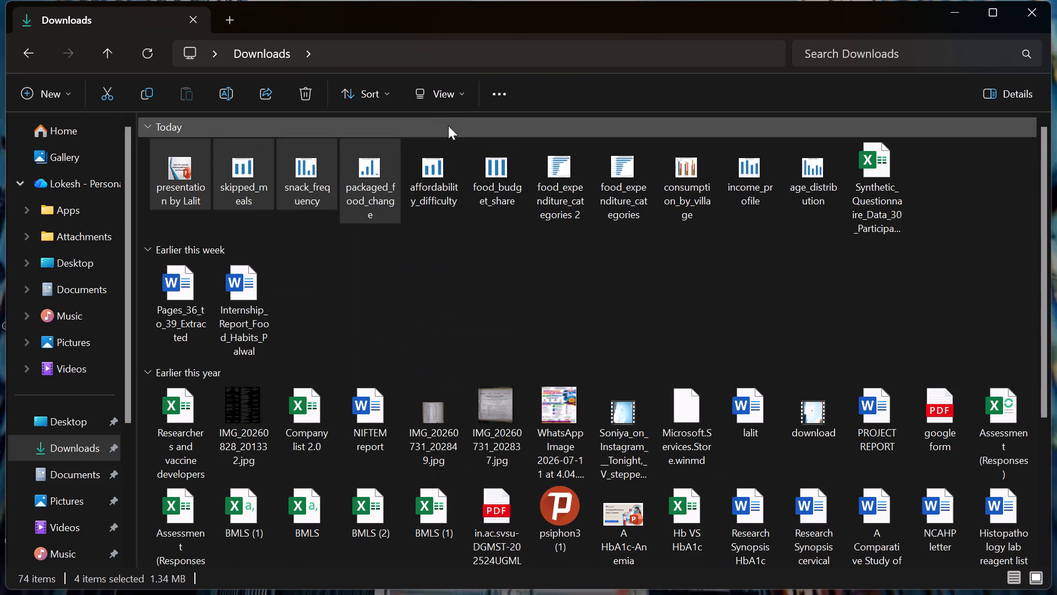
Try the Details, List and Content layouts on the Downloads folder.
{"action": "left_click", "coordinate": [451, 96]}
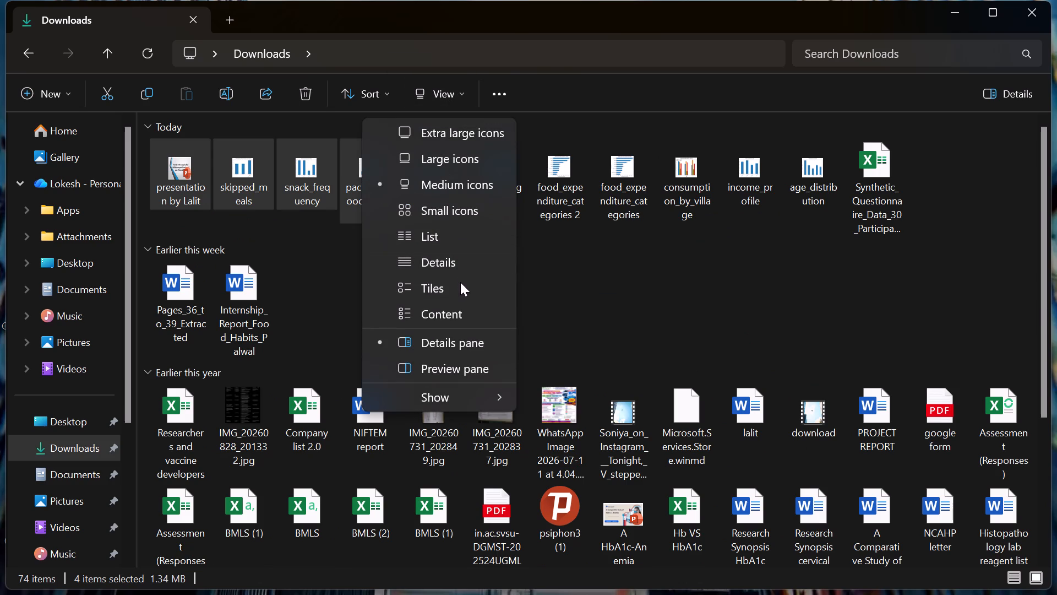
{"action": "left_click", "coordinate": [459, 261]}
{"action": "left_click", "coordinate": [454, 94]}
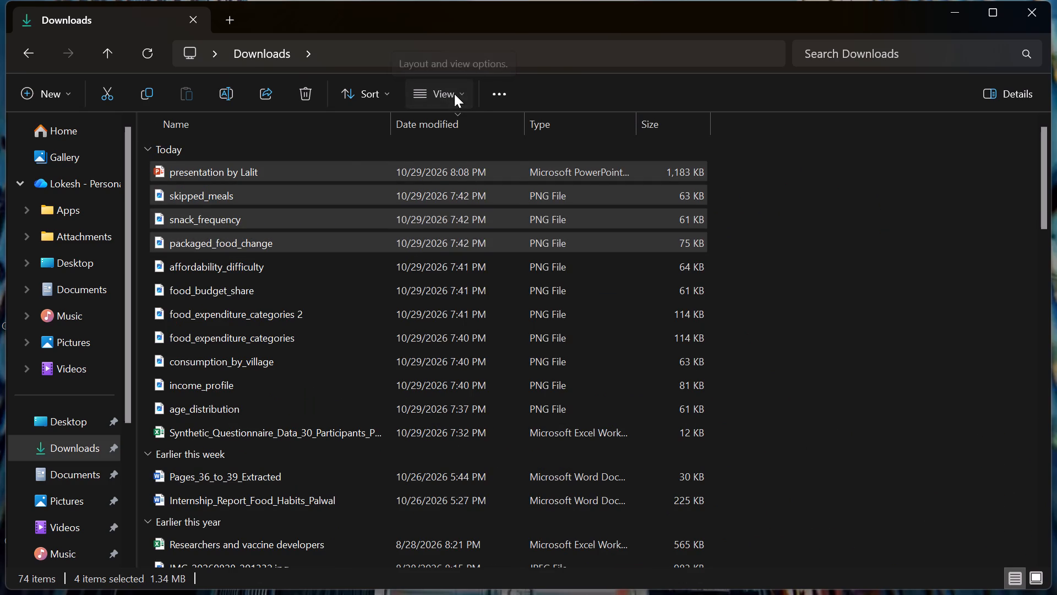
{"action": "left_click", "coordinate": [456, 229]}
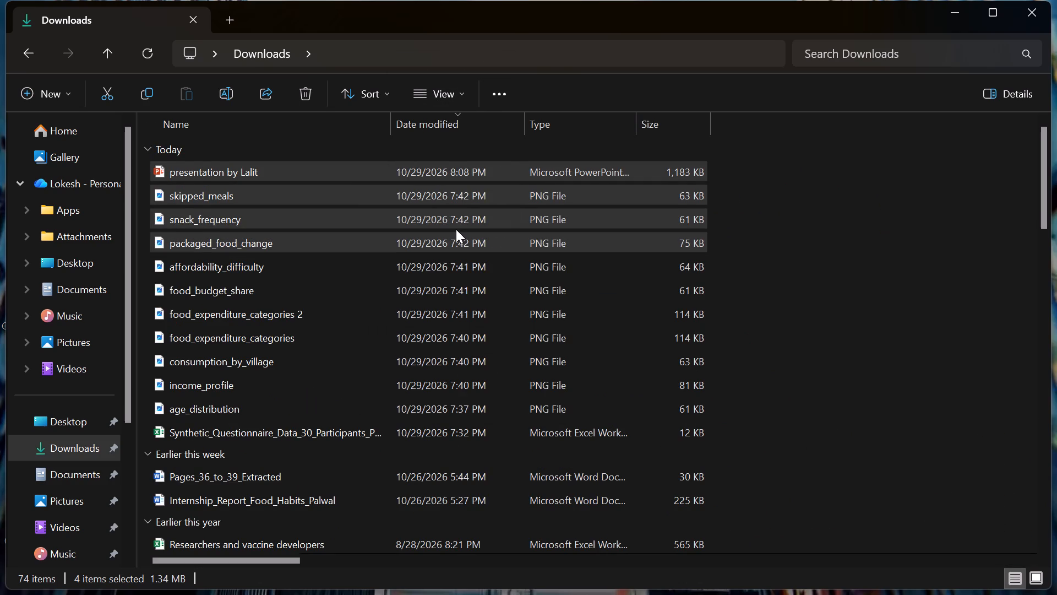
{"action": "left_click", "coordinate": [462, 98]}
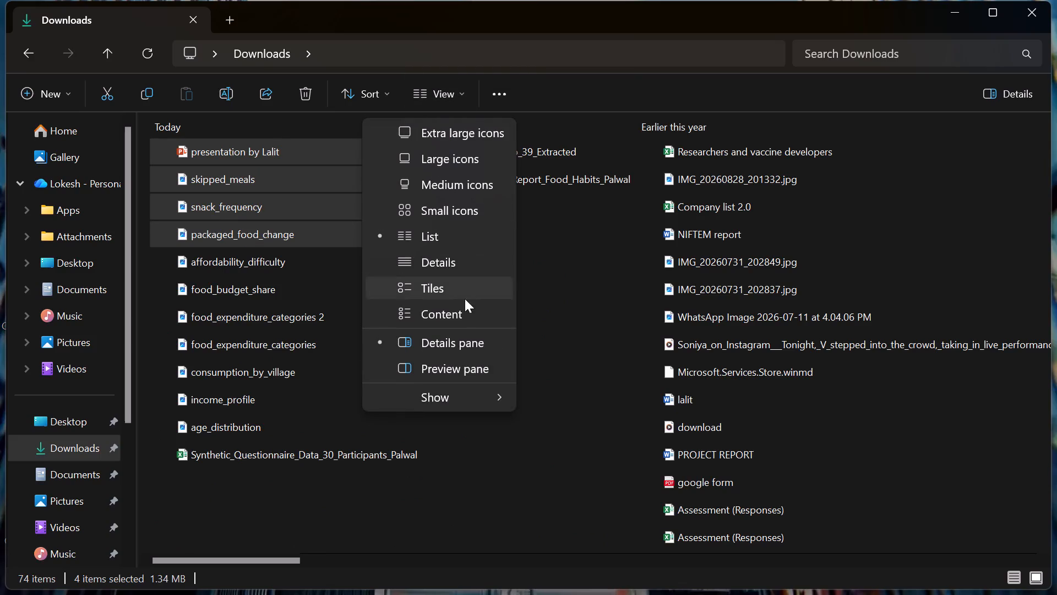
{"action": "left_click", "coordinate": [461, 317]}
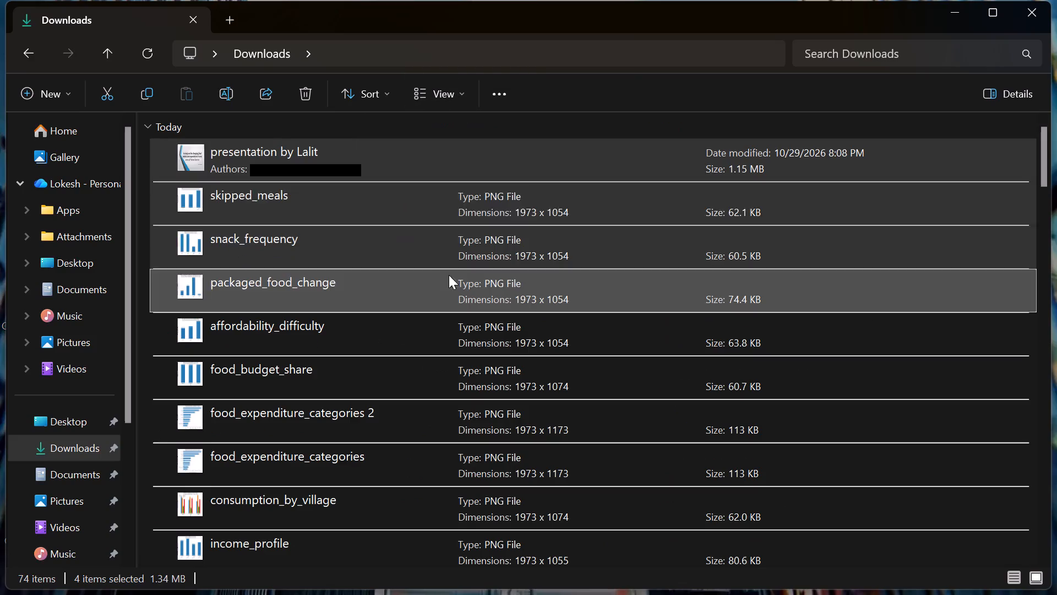
Set the Downloads folder to the Tiles layout.
{"action": "left_click", "coordinate": [383, 87]}
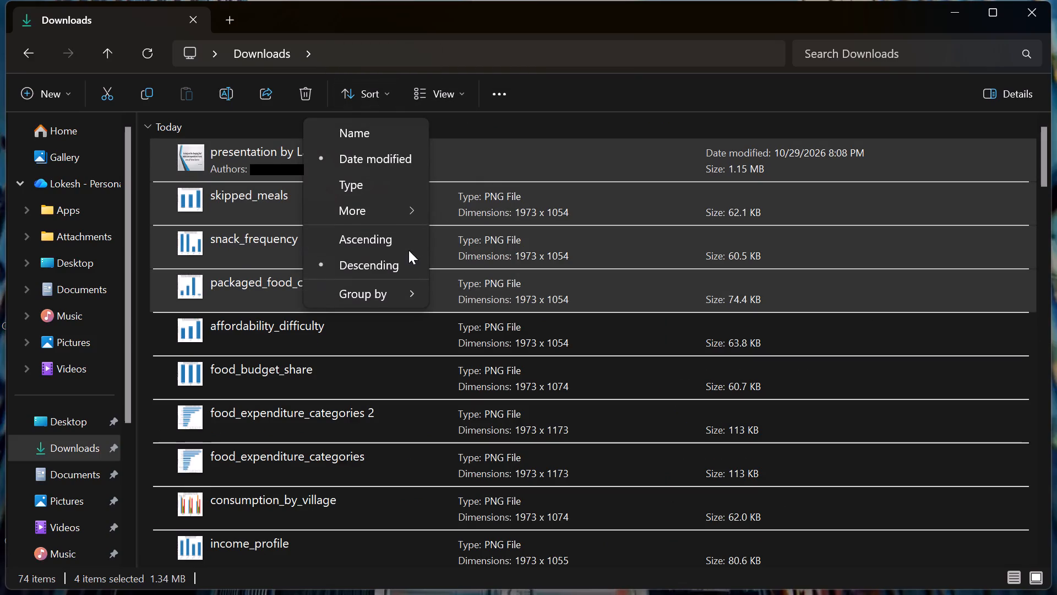
{"action": "left_click_drag", "start_coordinate": [471, 125], "coordinate": [448, 90]}
{"action": "left_click", "coordinate": [448, 90]}
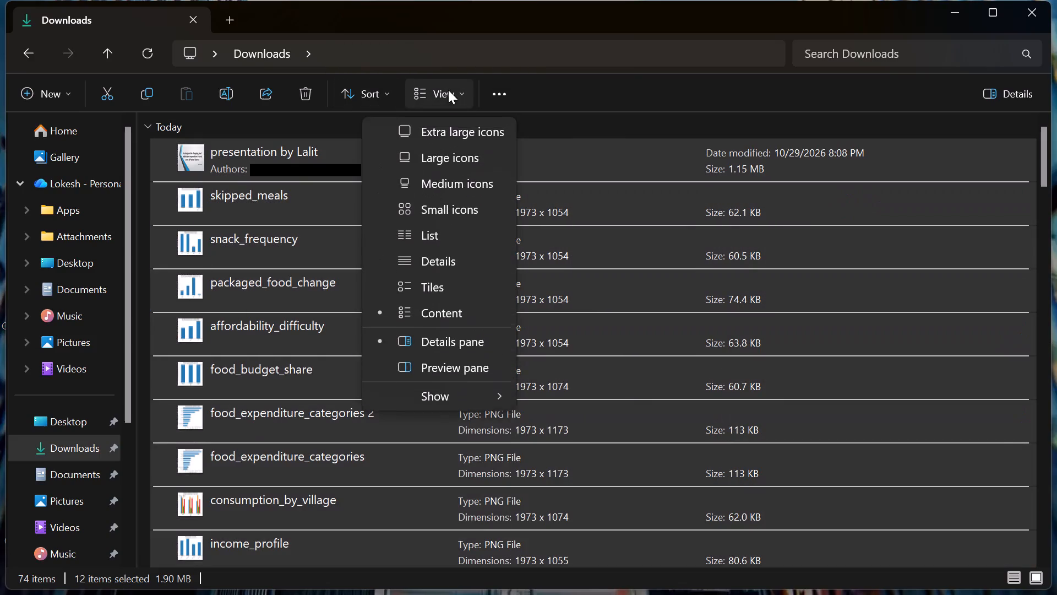
{"action": "left_click", "coordinate": [446, 292]}
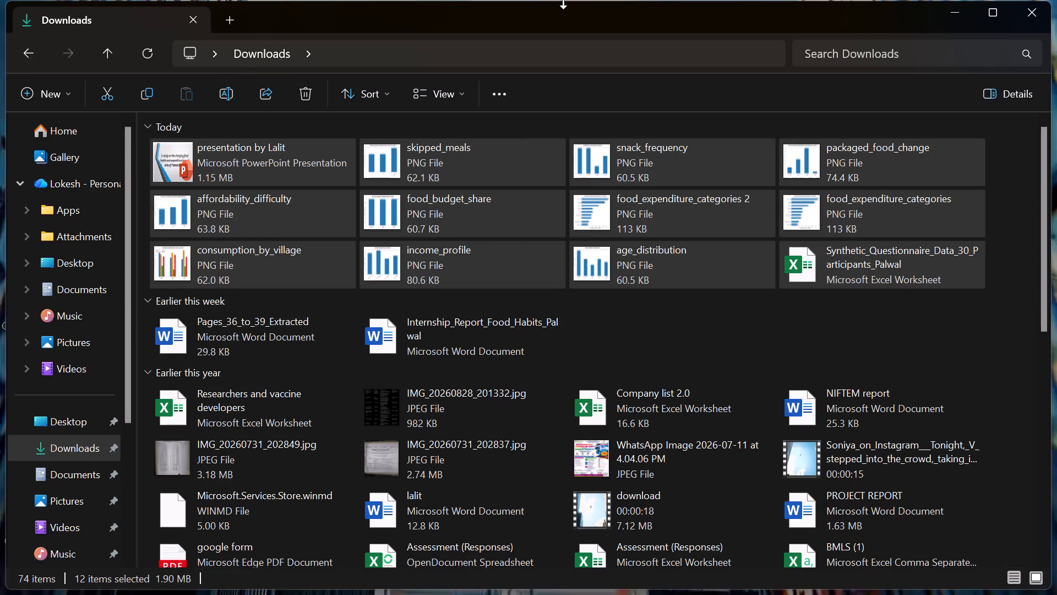
Reopen the Downloads folder, look through the slides of the "presentation by Lalit" file down to the last one, and close it.
{"action": "left_click", "coordinate": [1027, 9]}
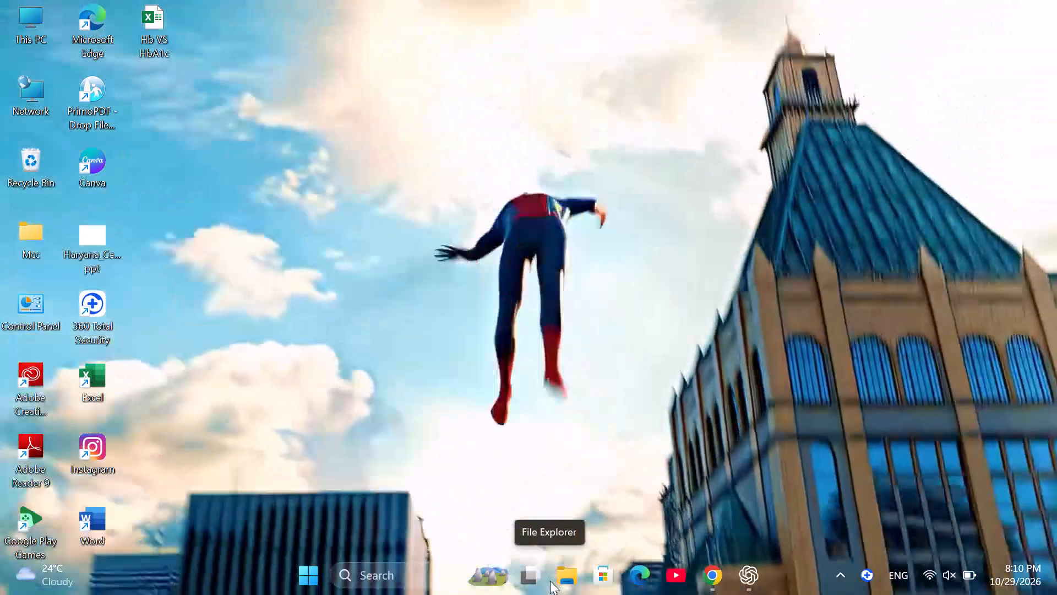
{"action": "left_click", "coordinate": [550, 581]}
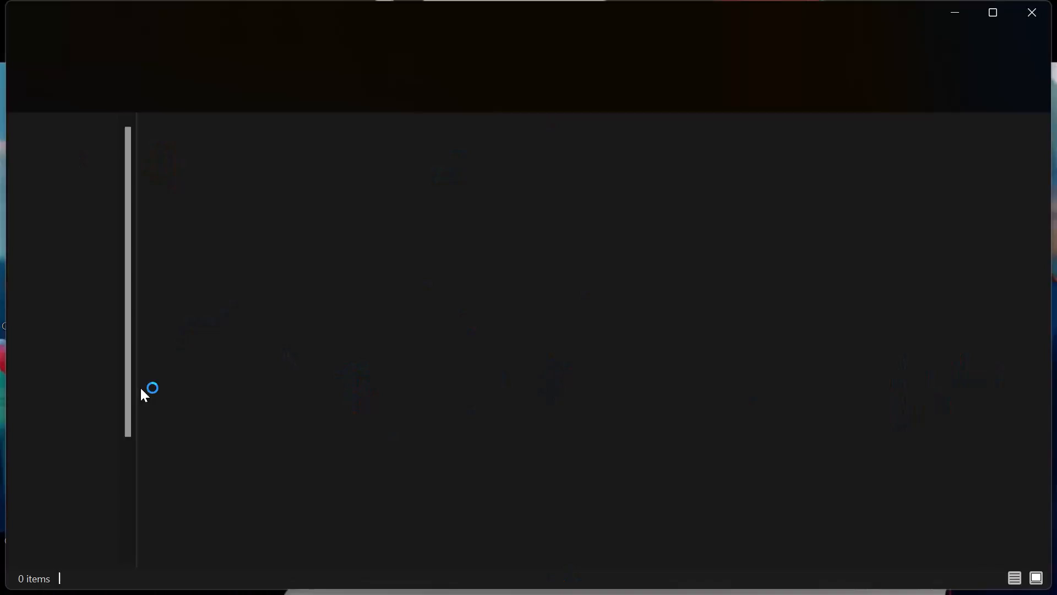
{"action": "left_click", "coordinate": [70, 457]}
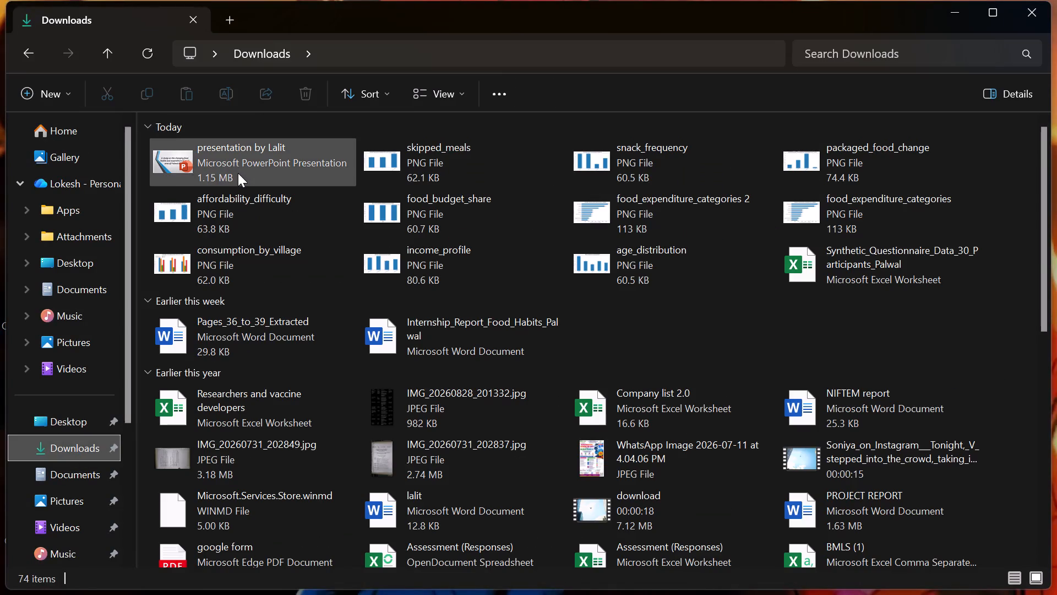
{"action": "double_click", "coordinate": [238, 173]}
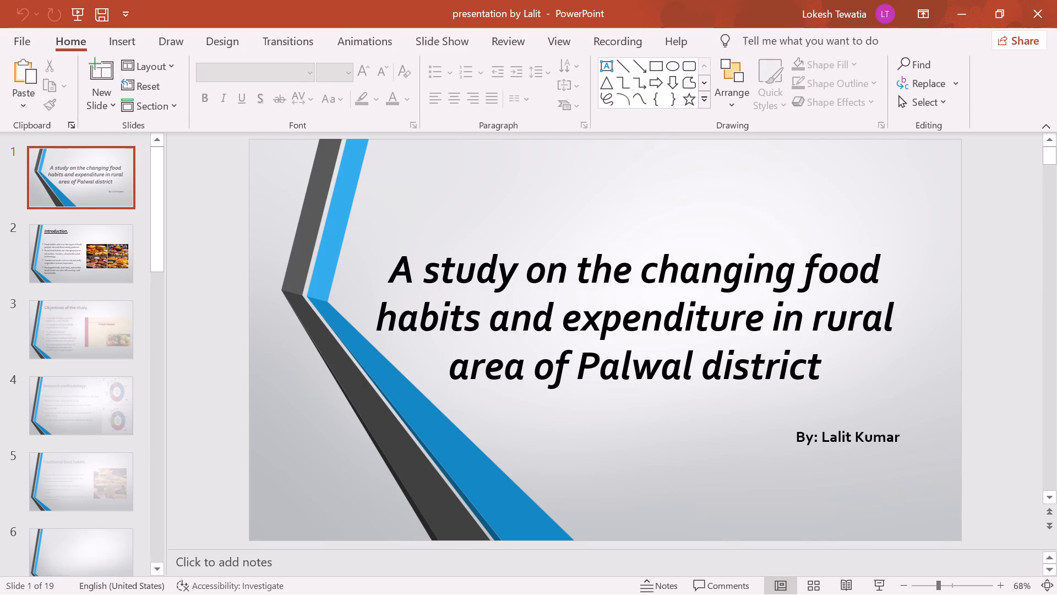
{"action": "scroll", "coordinate": [87, 383], "scroll_direction": "down", "scroll_amount": 5}
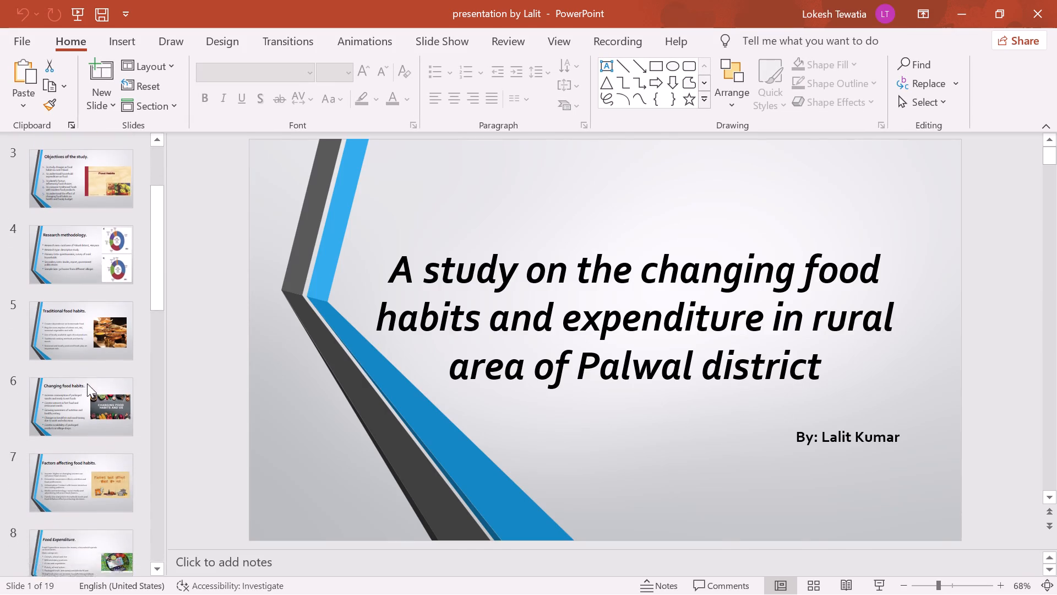
{"action": "scroll", "coordinate": [87, 383], "scroll_direction": "down", "scroll_amount": 13}
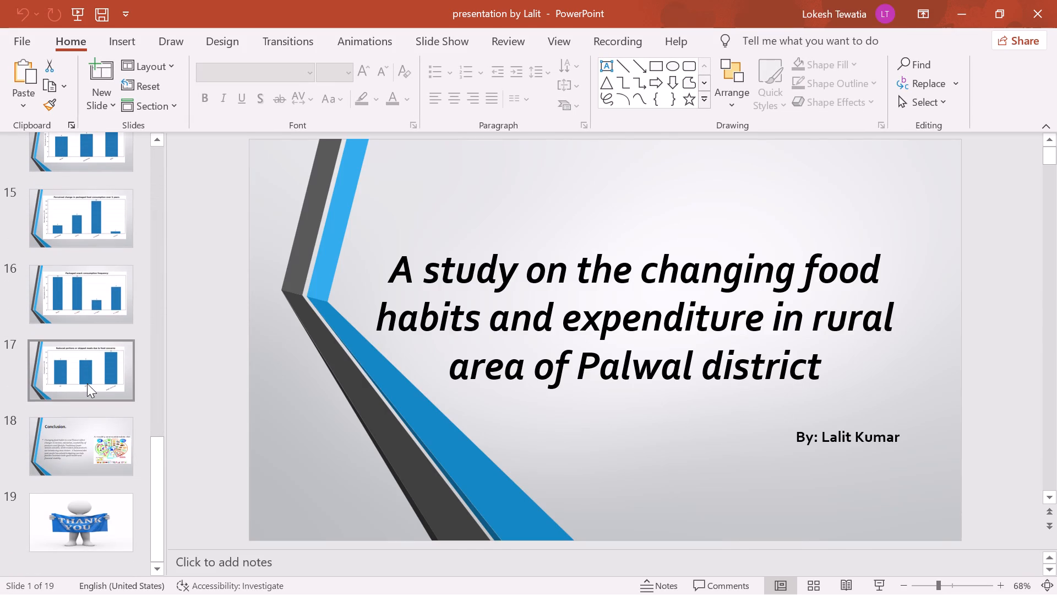
{"action": "left_click", "coordinate": [1036, 3]}
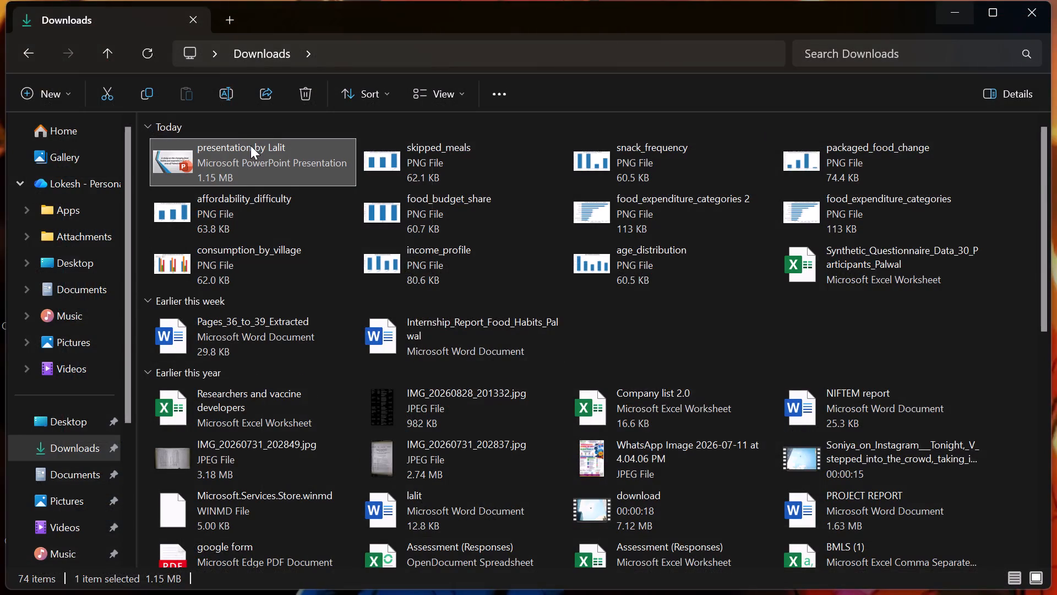
Copy the "presentation by Lalit" file from Downloads and switch to Chrome.
{"action": "key", "text": "ctrl+c"}
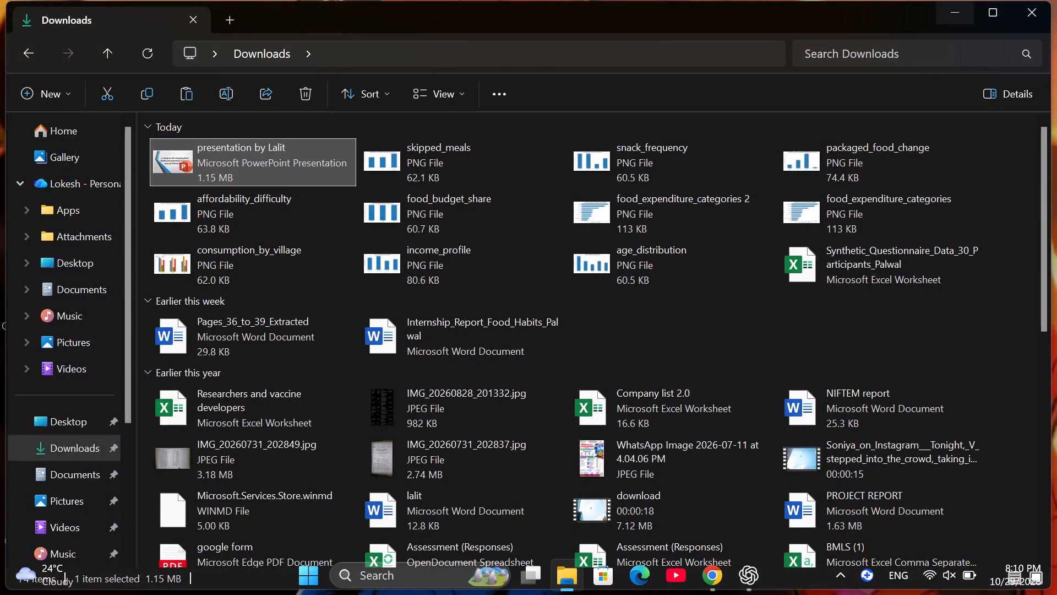
{"action": "left_click", "coordinate": [721, 576]}
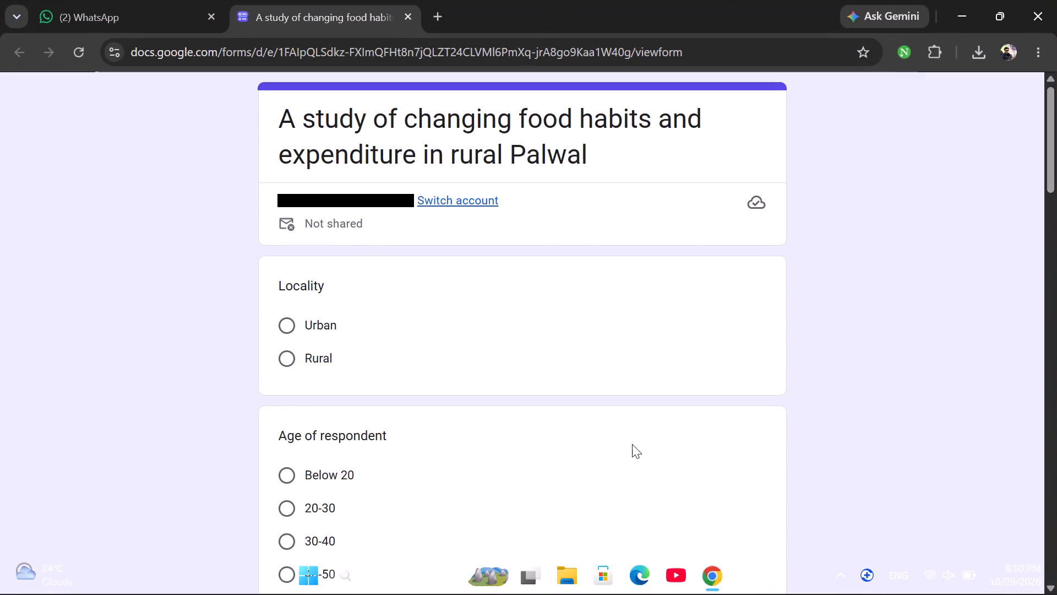